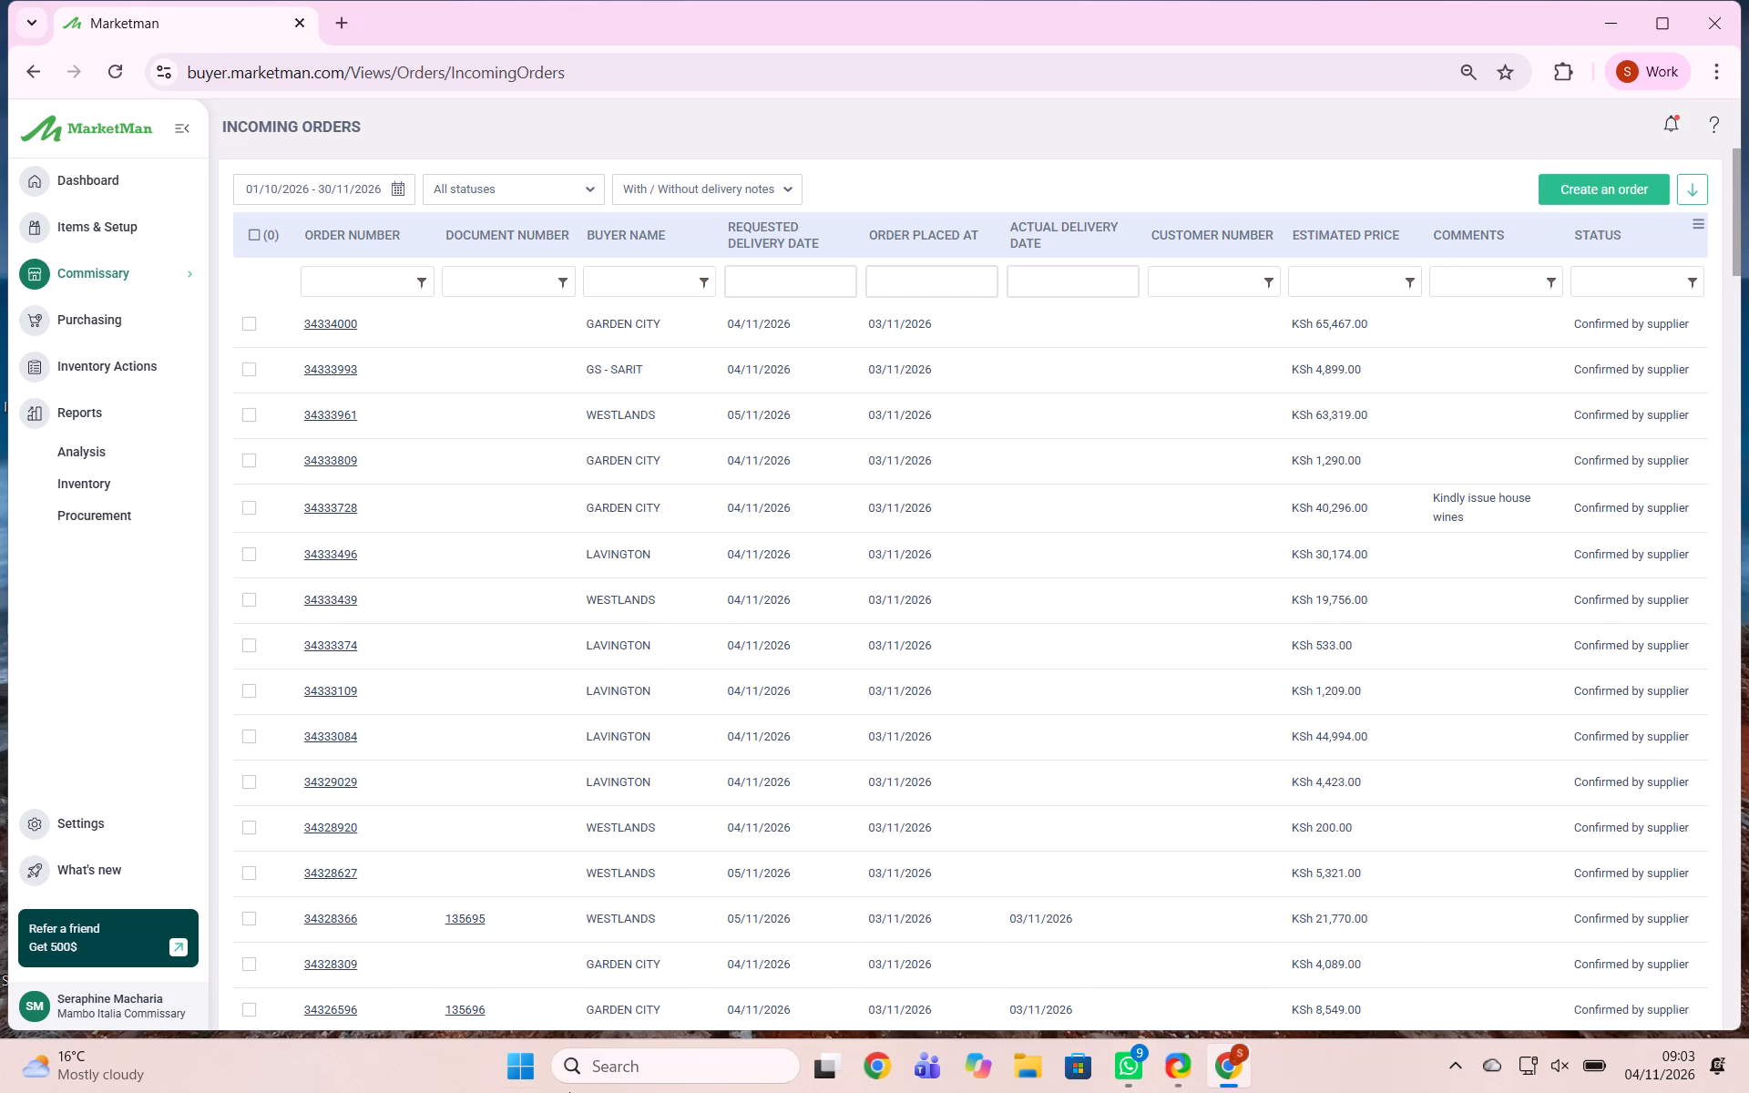
Switch to OpenLabel+ and open the local 55x45mm CIABATTA DOUGH label template for editing.
left_click(717, 1066)
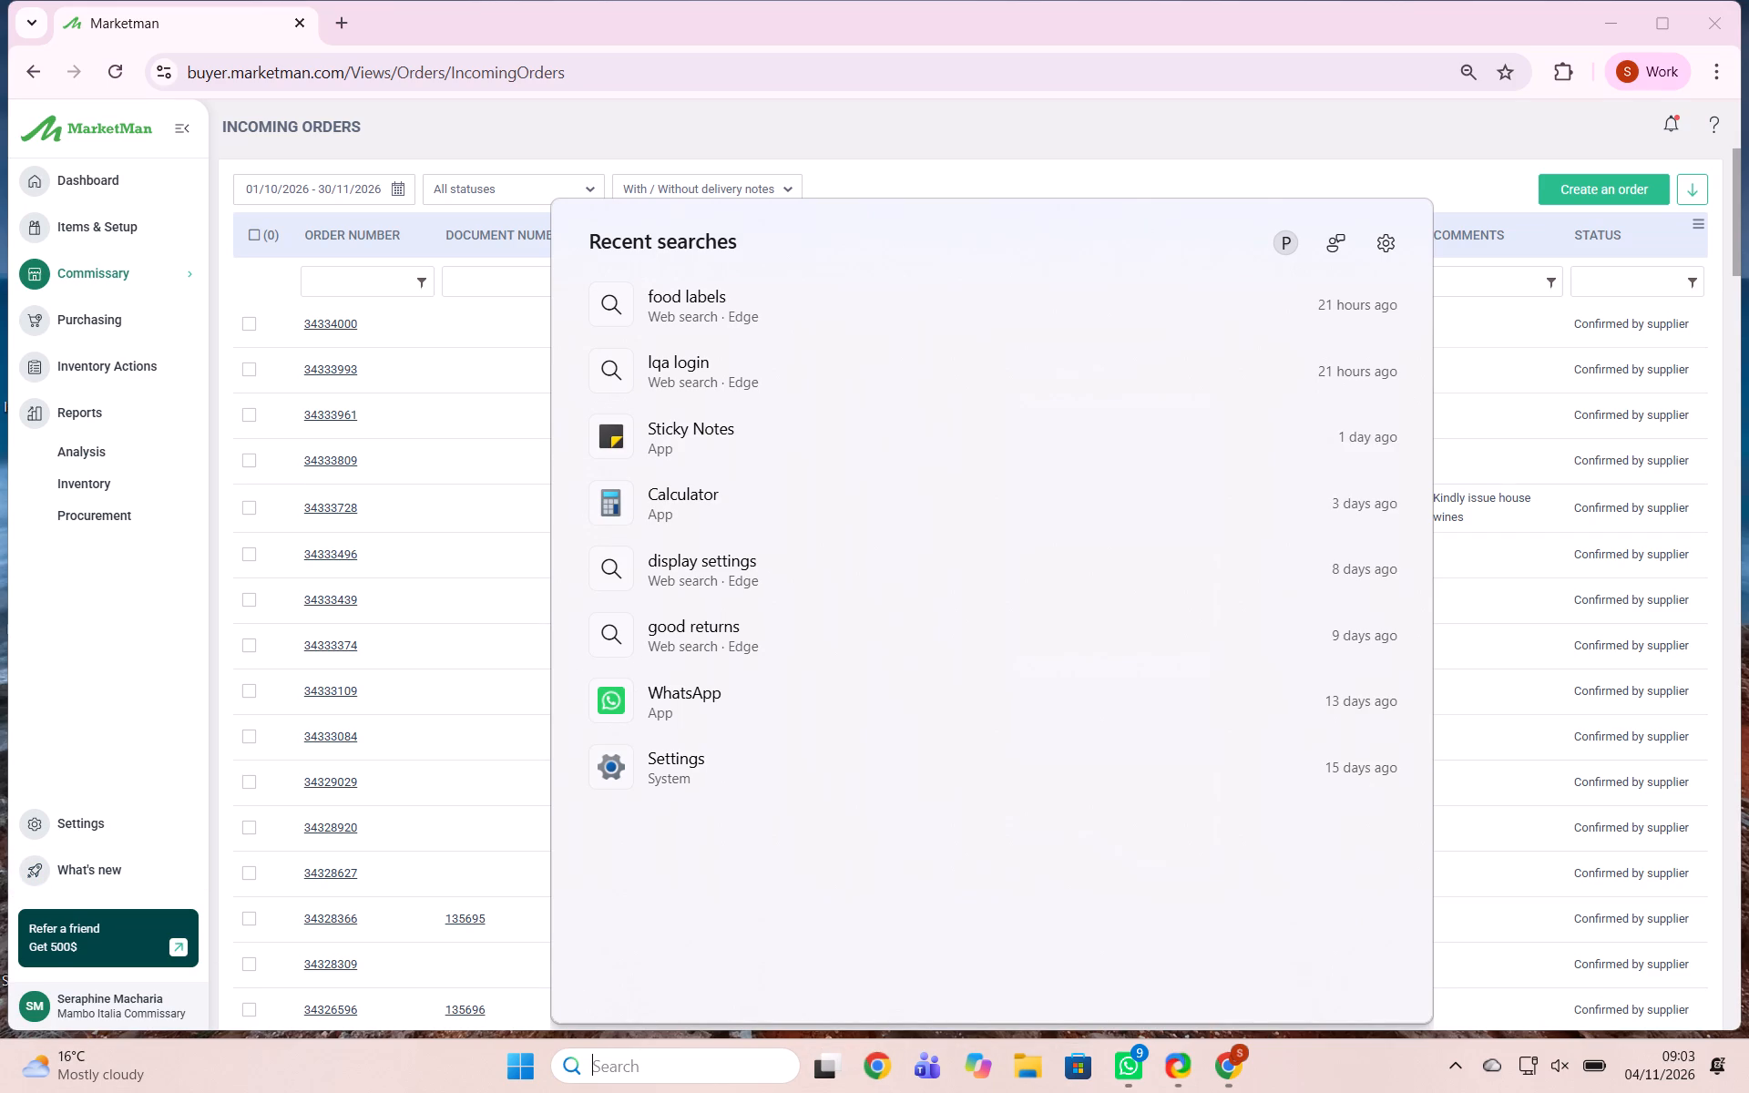
type("OP")
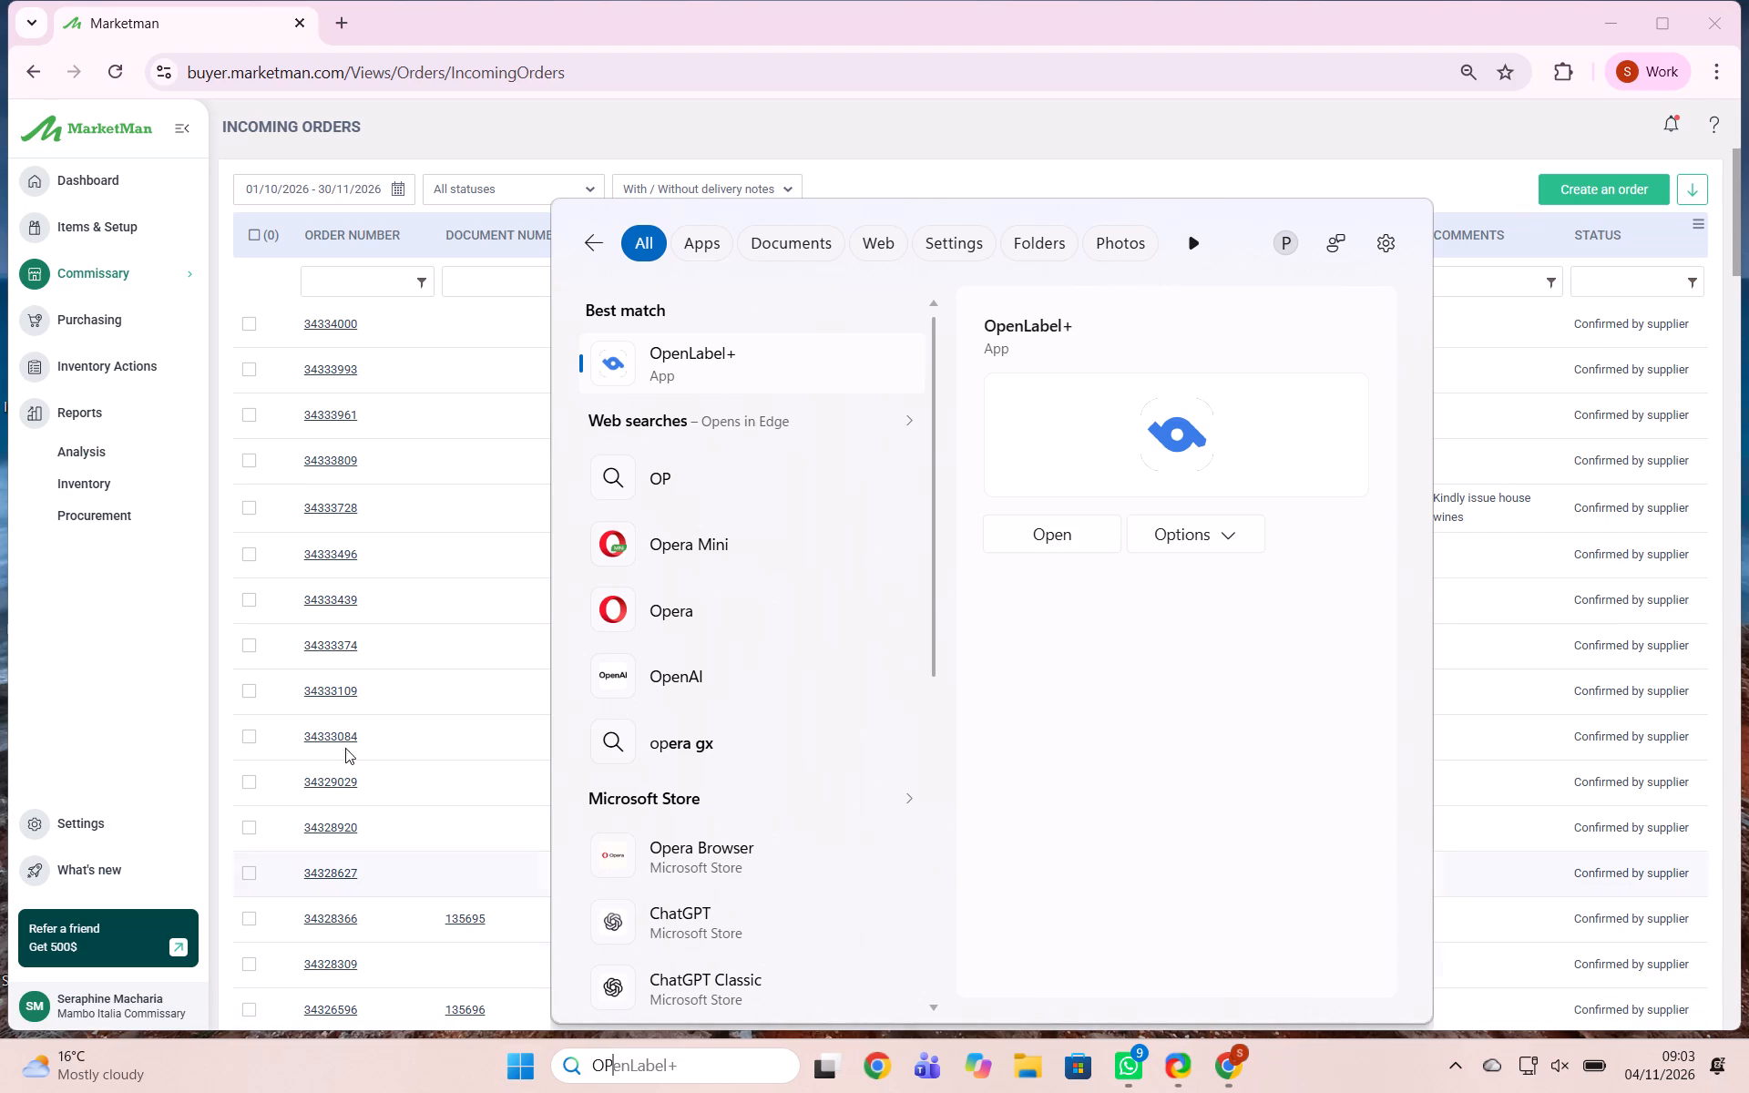
left_click(670, 351)
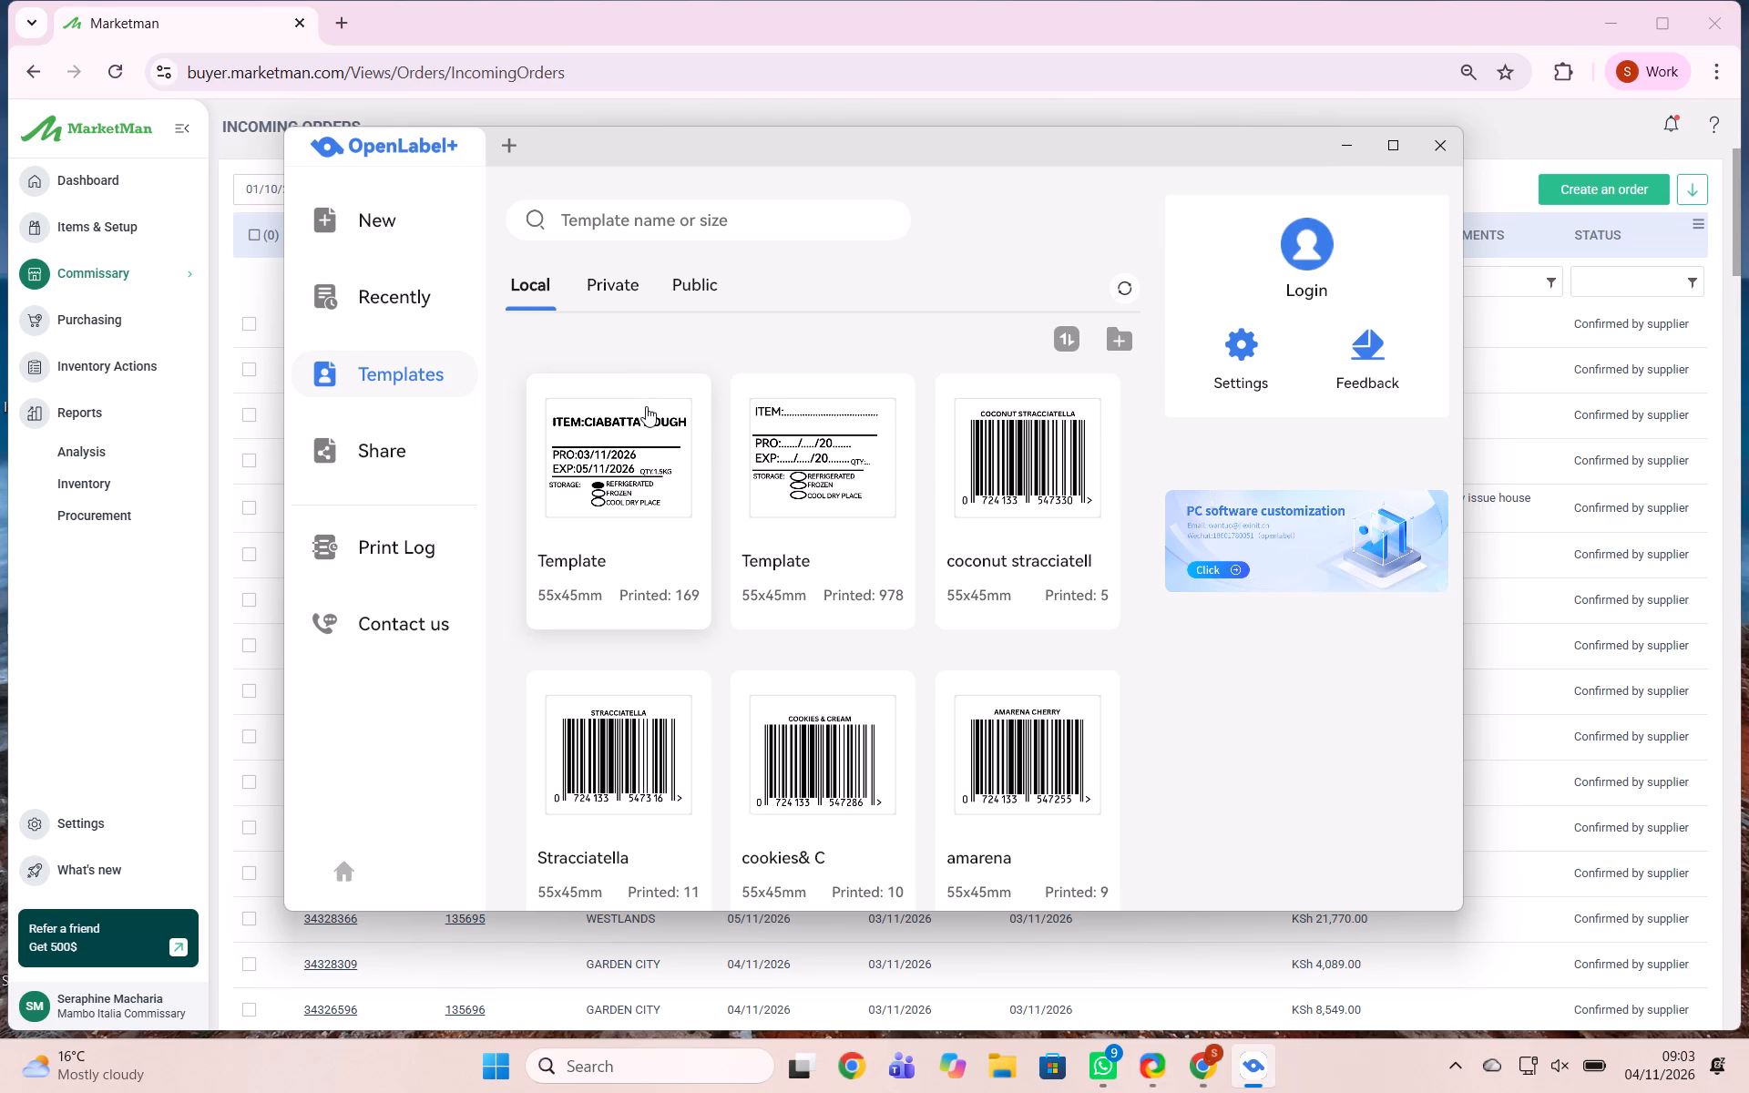
double_click(648, 442)
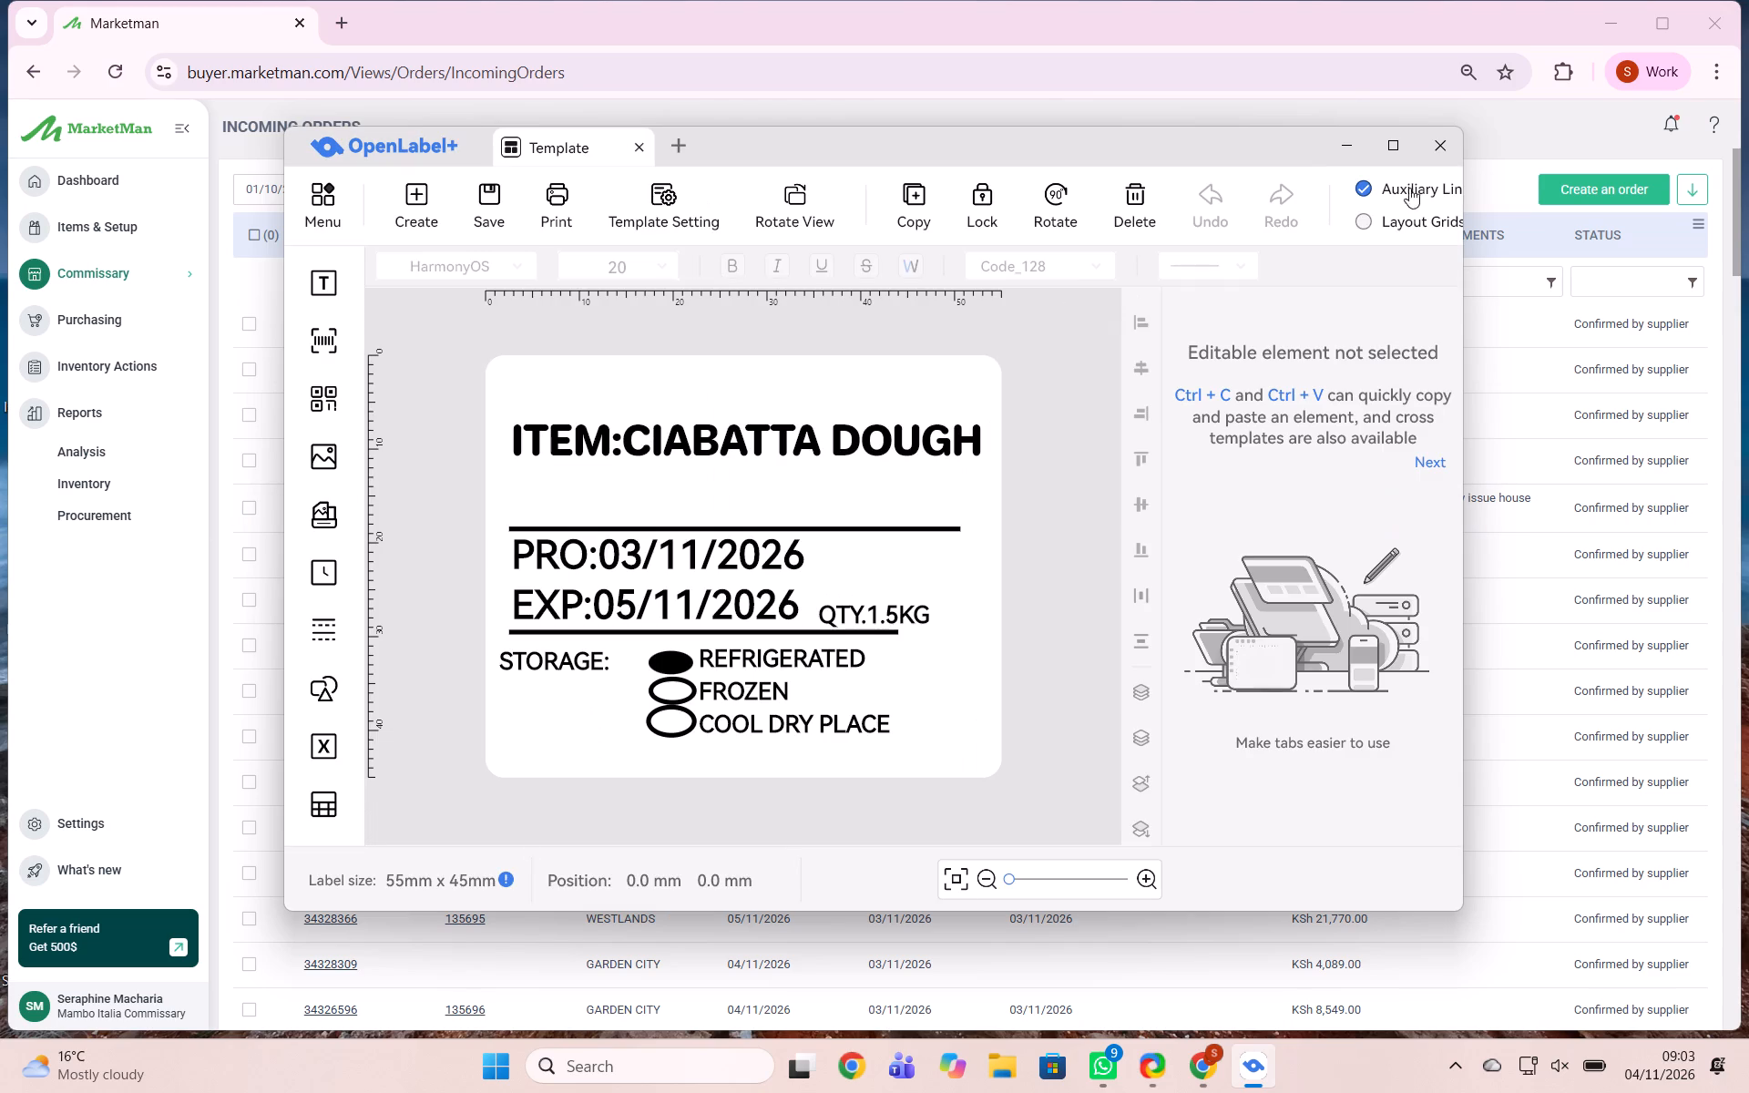
Change the label's item name to TIRAMISU T/A and move it down to about 3.3 mm, 9.0 mm.
left_click(879, 451)
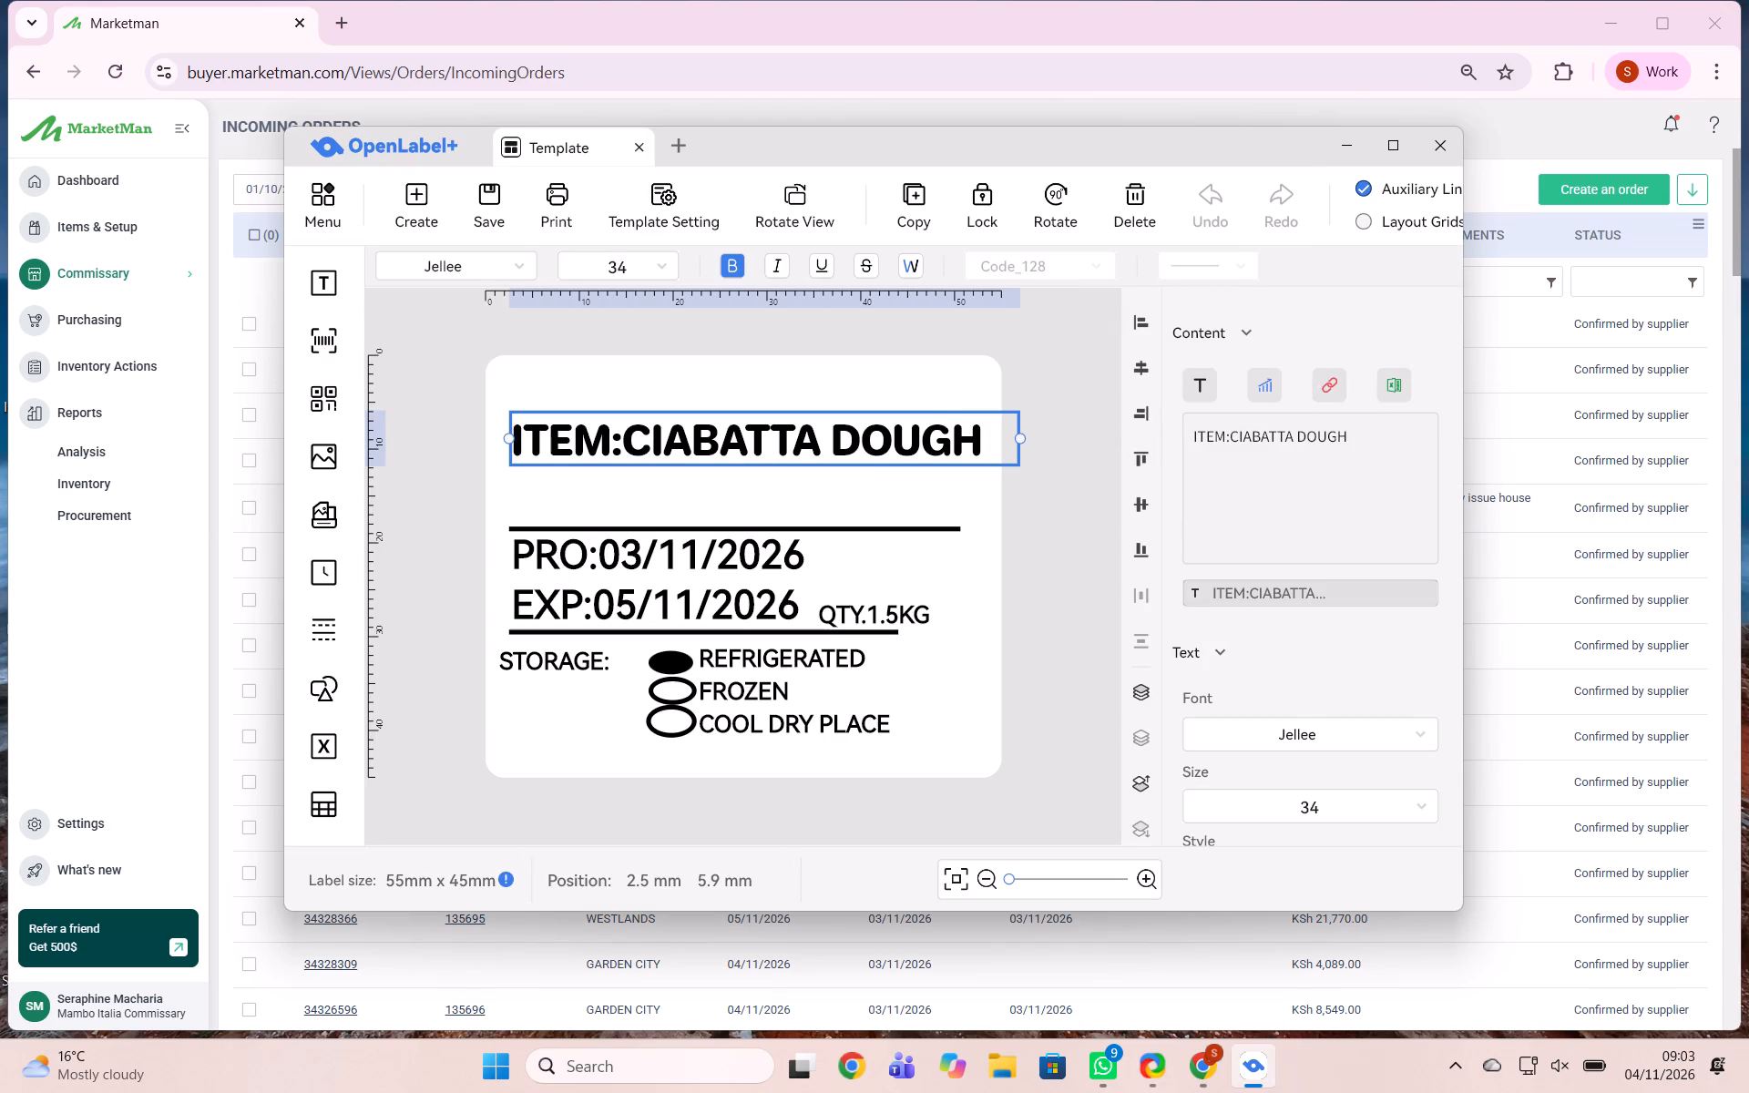
left_click_drag(1232, 433, 1748, 475)
type("TIRAMISU T/A")
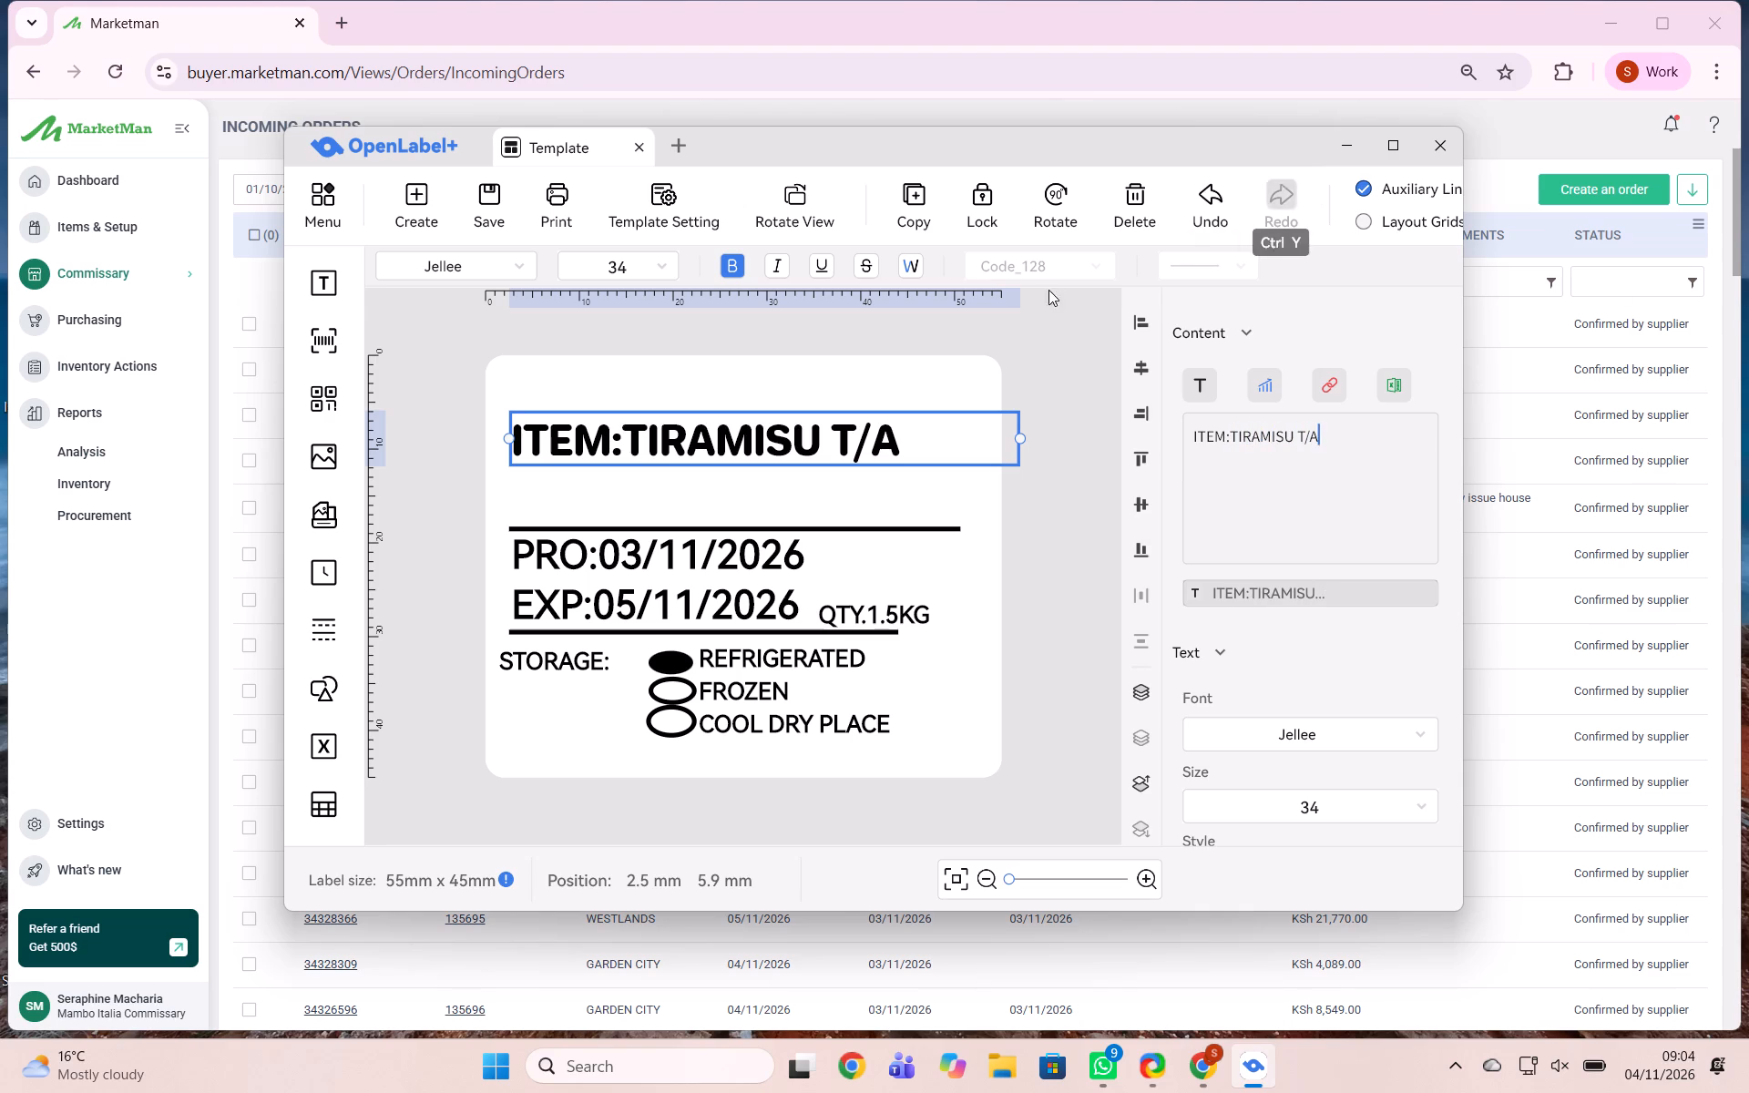
left_click_drag(667, 443, 674, 473)
Replace the quantity value after QTY with a dotted blank on the label.
left_click(675, 600)
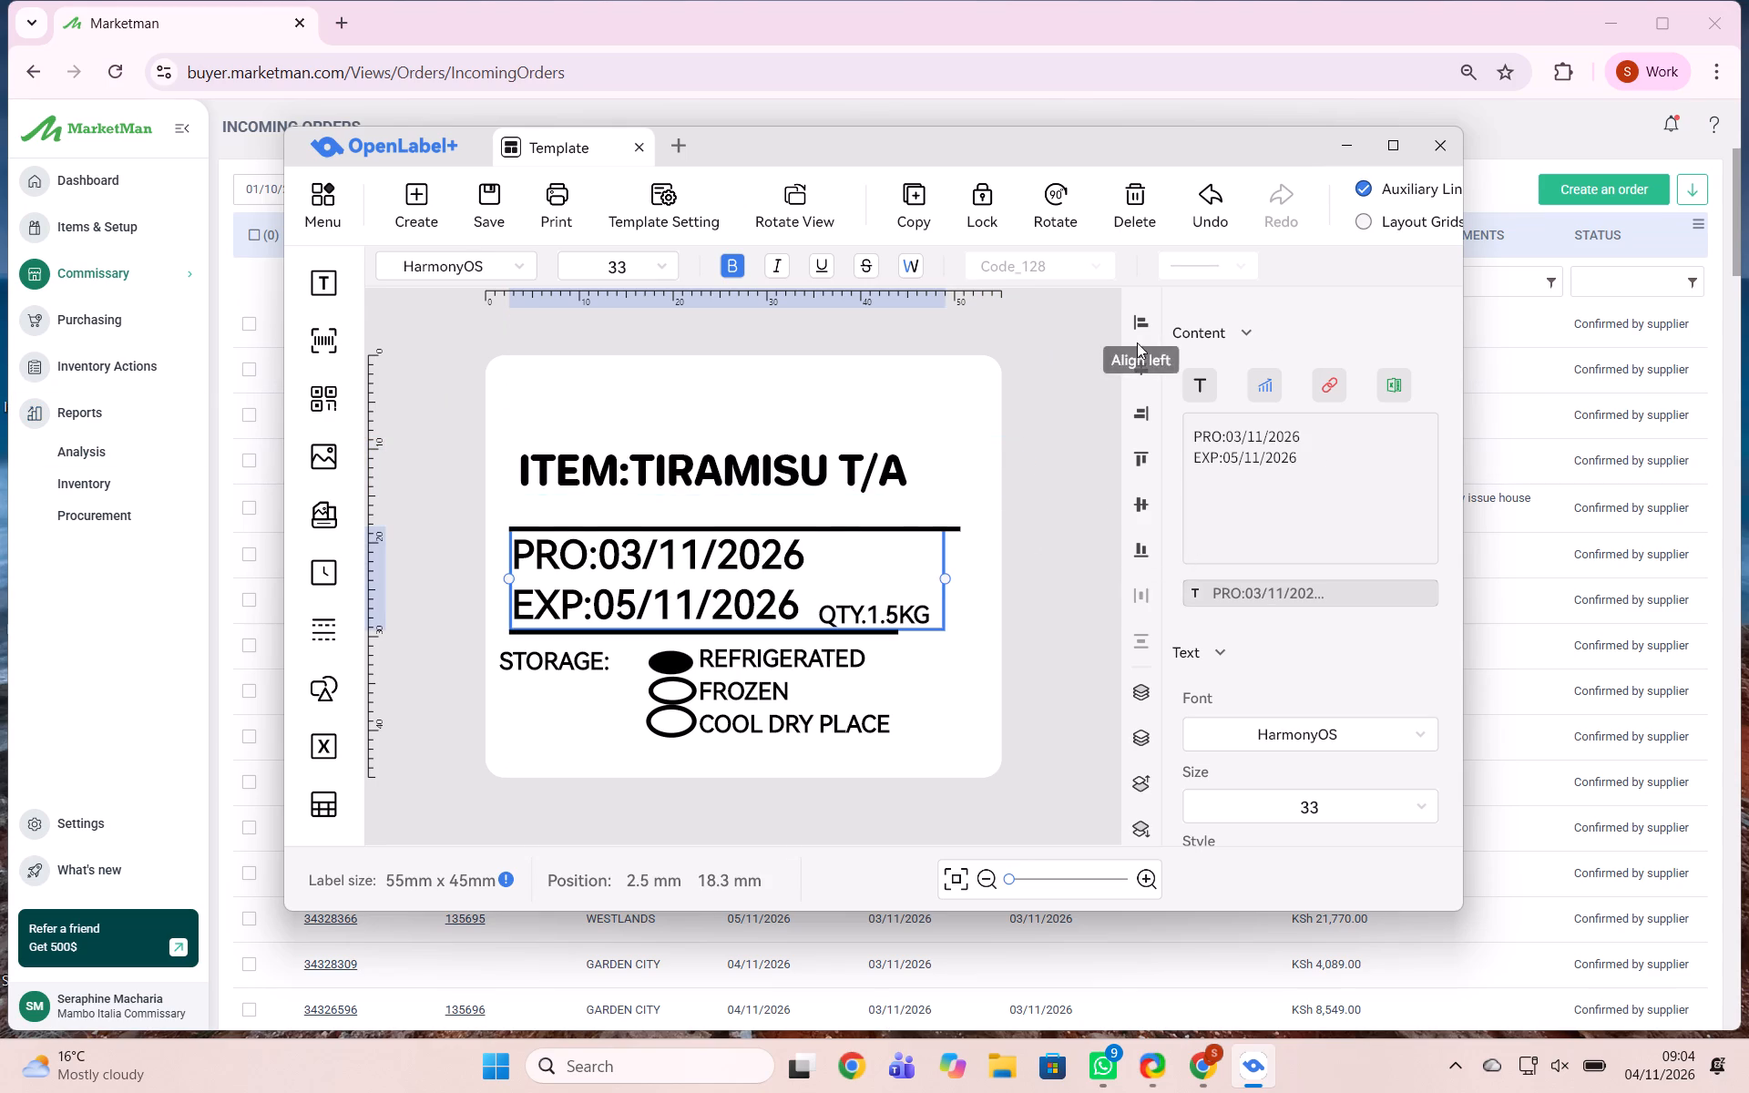
left_click(868, 612)
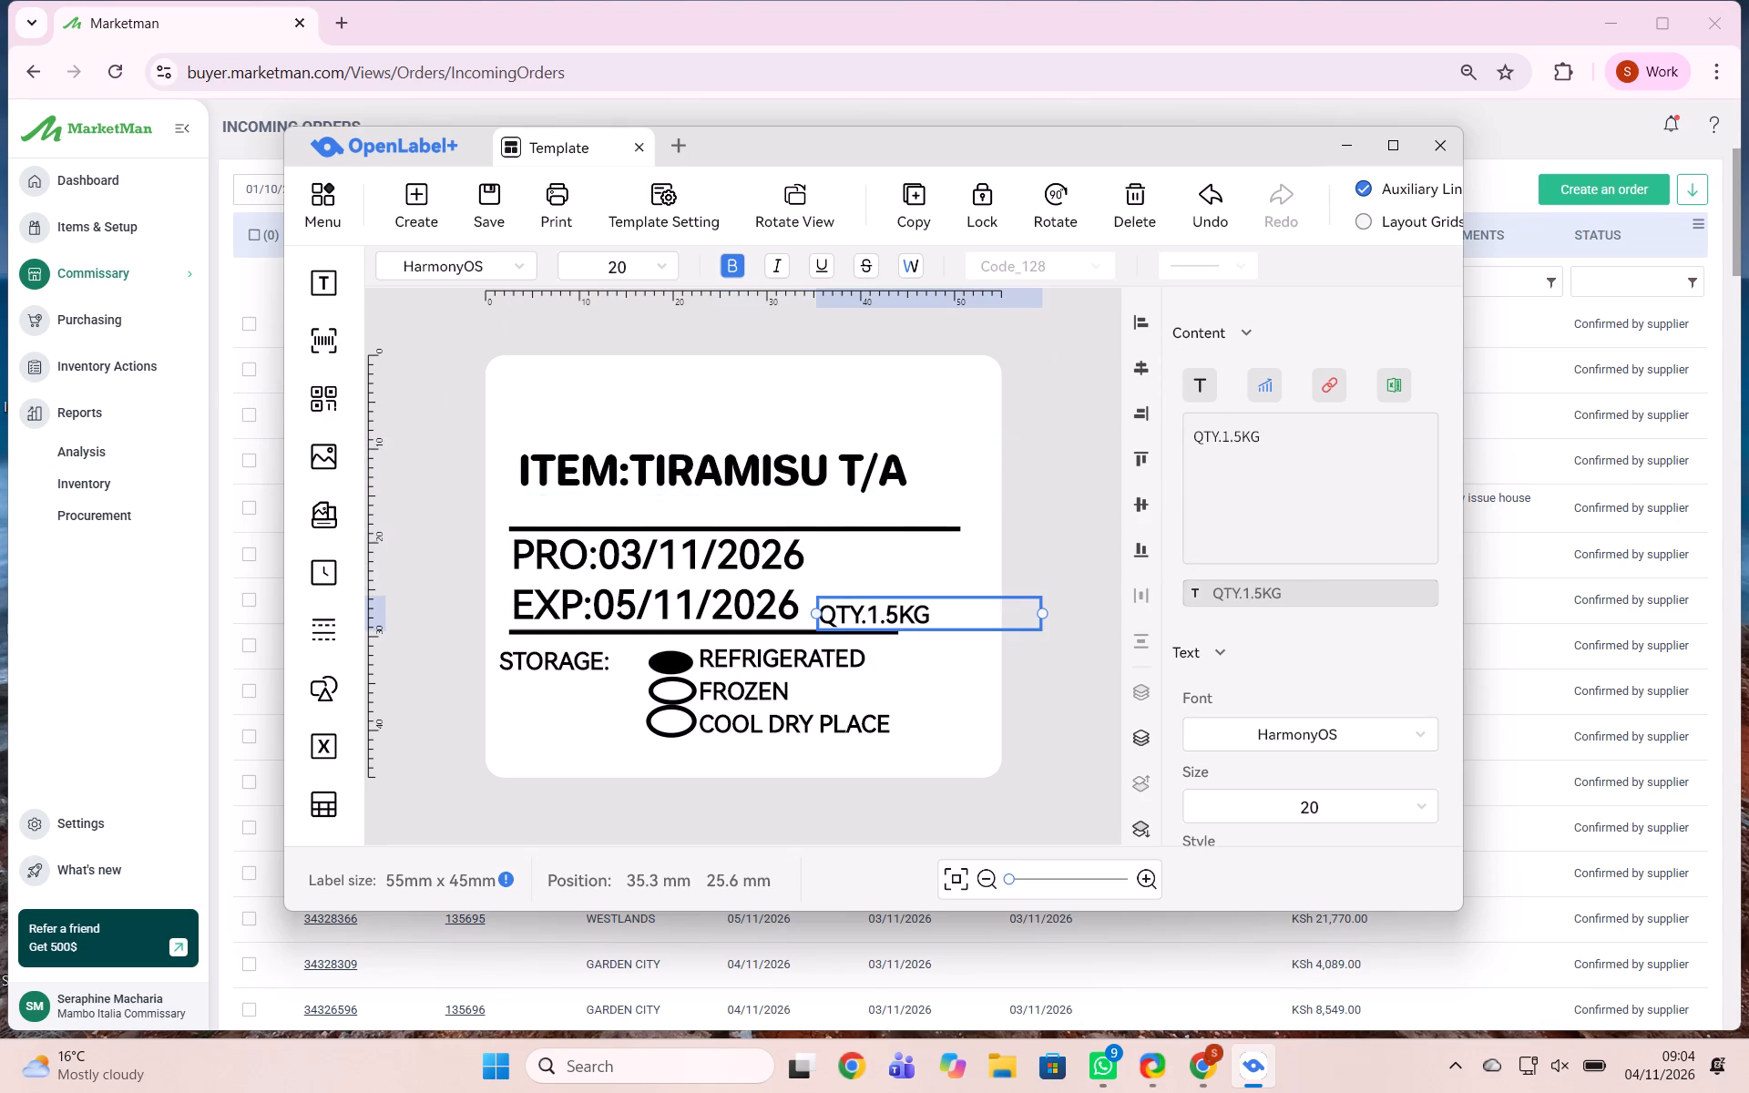
left_click_drag(1223, 429, 1353, 435)
type(".....")
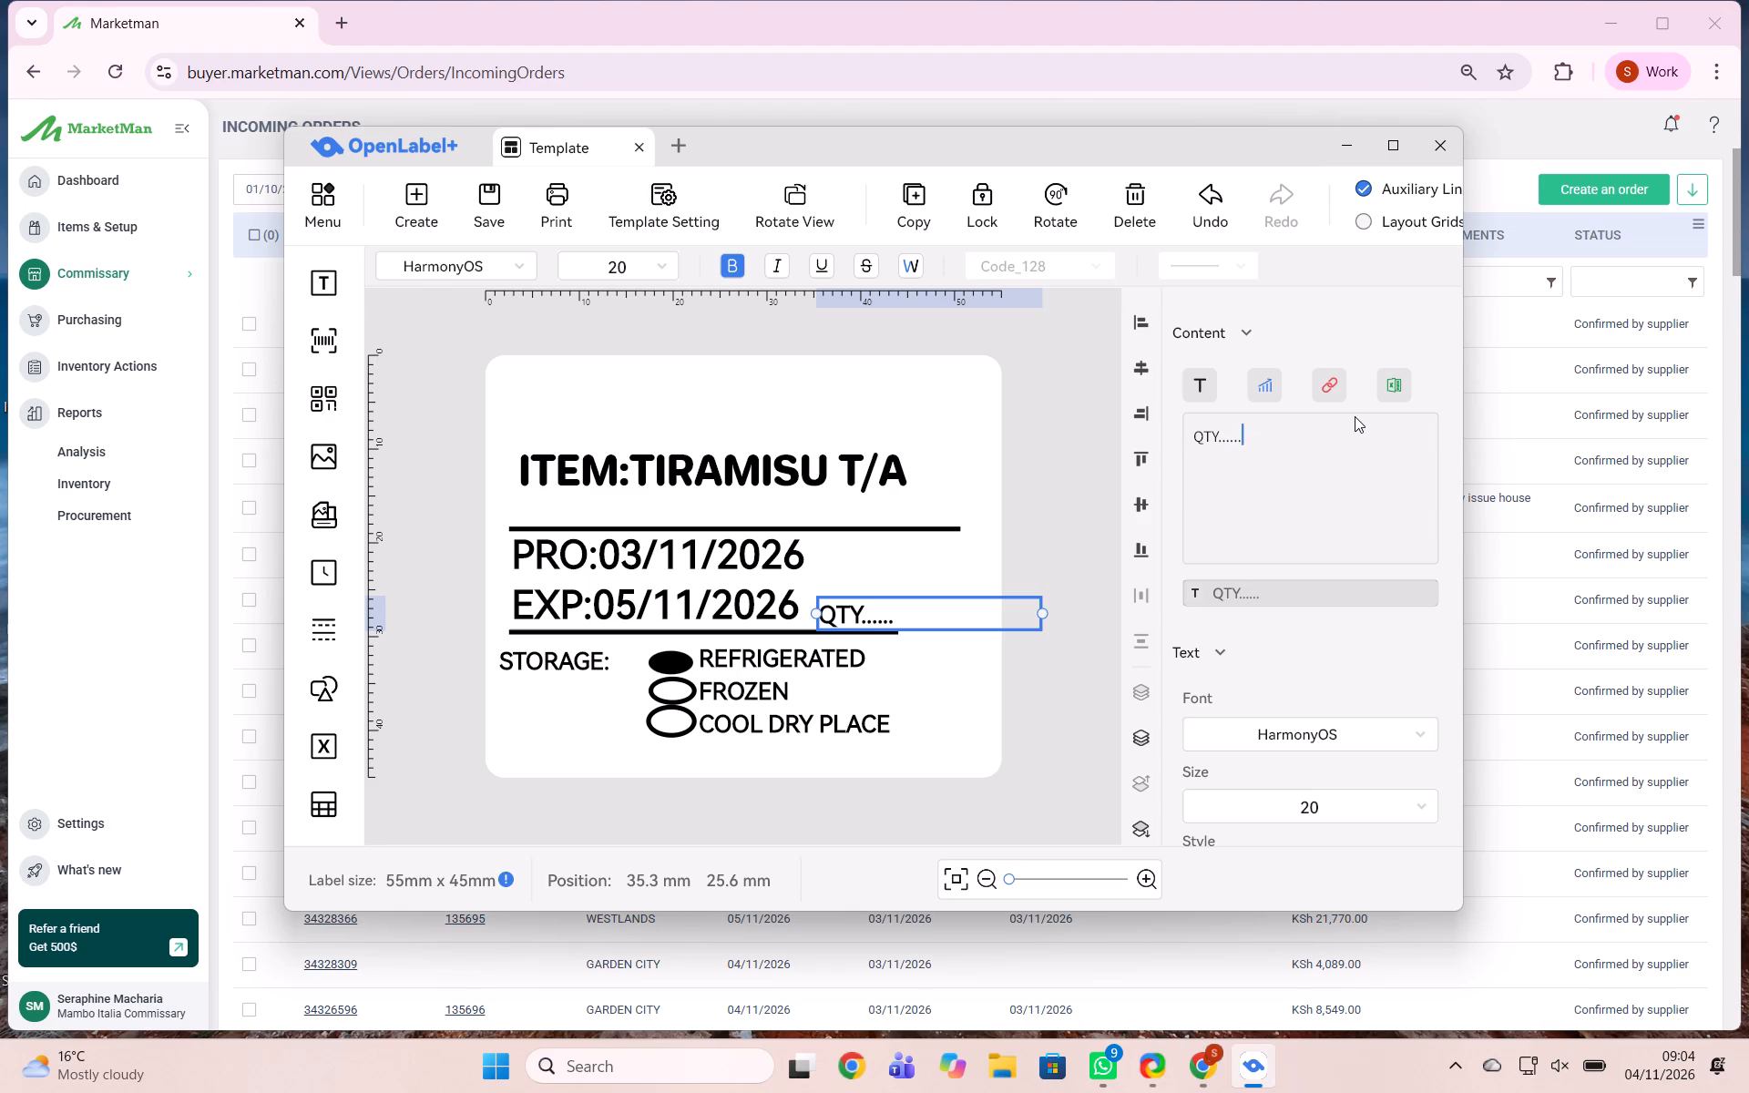
Set the label's production date to 04/11/2026 and its expiry date to 06/11/2026.
left_click(737, 607)
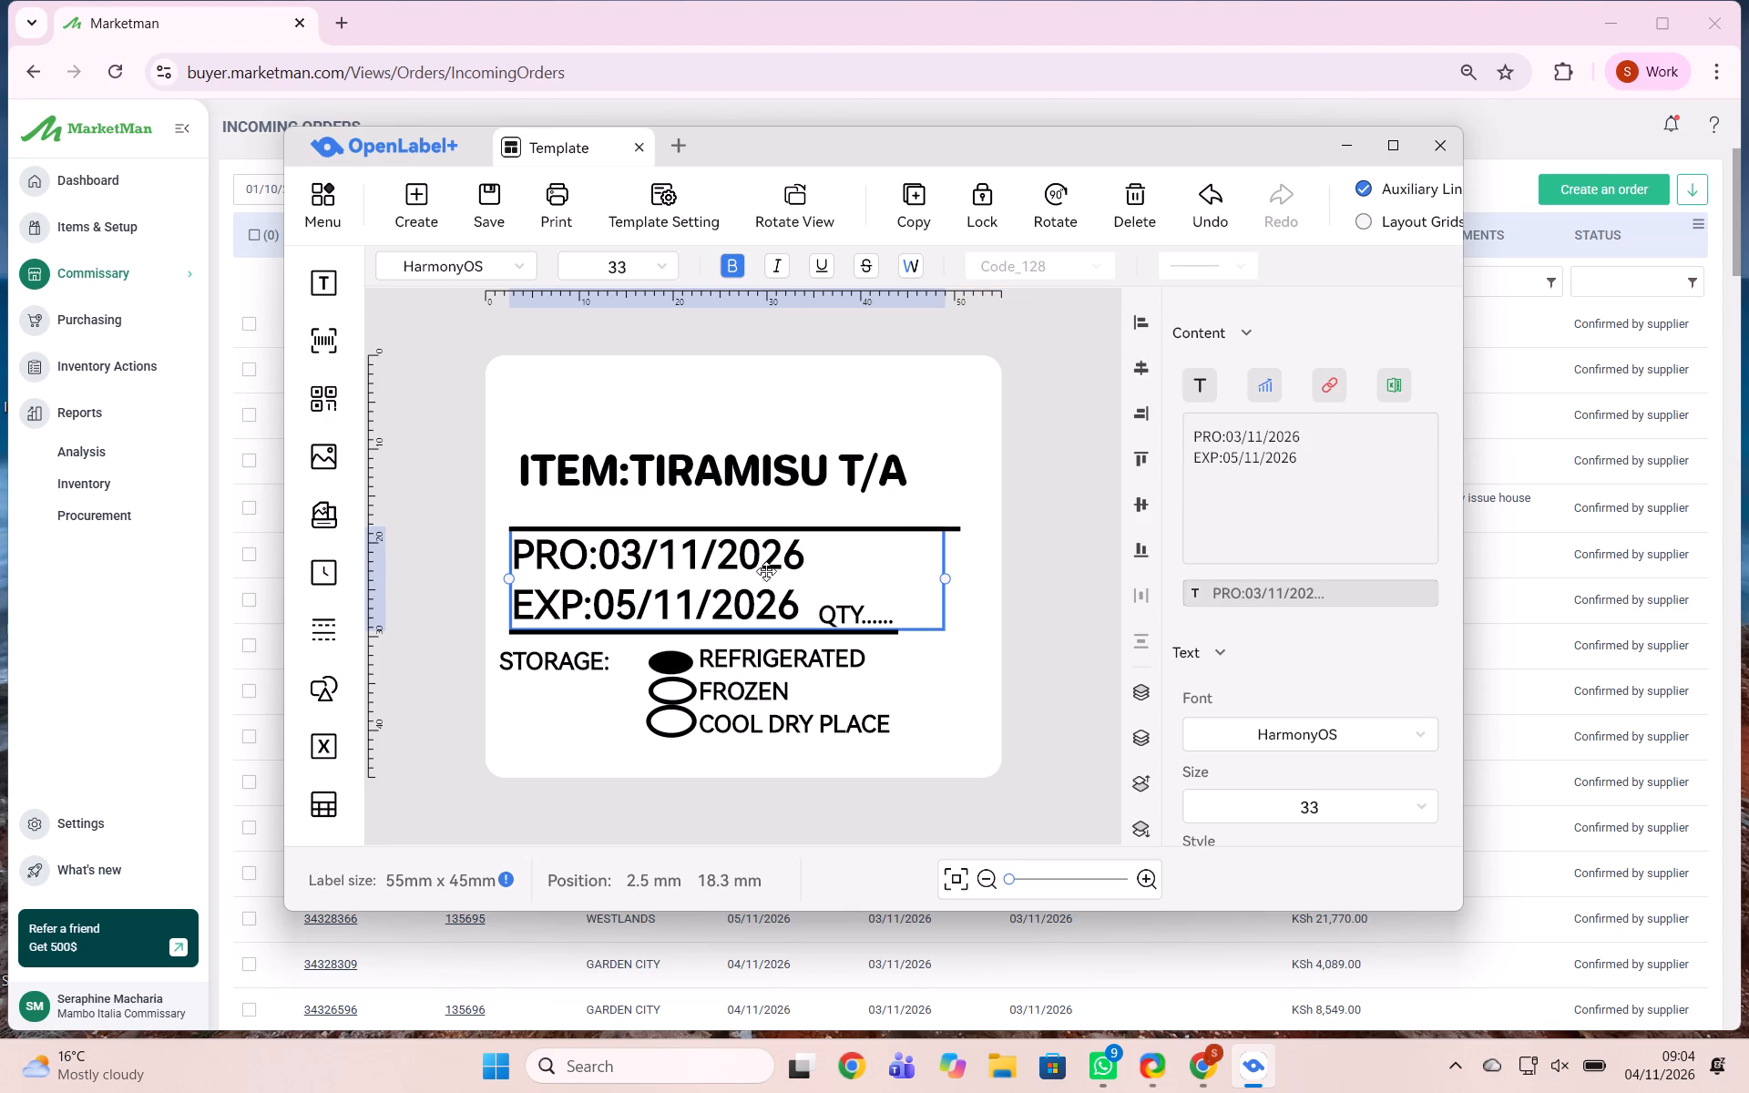
double_click(1228, 434)
type("04")
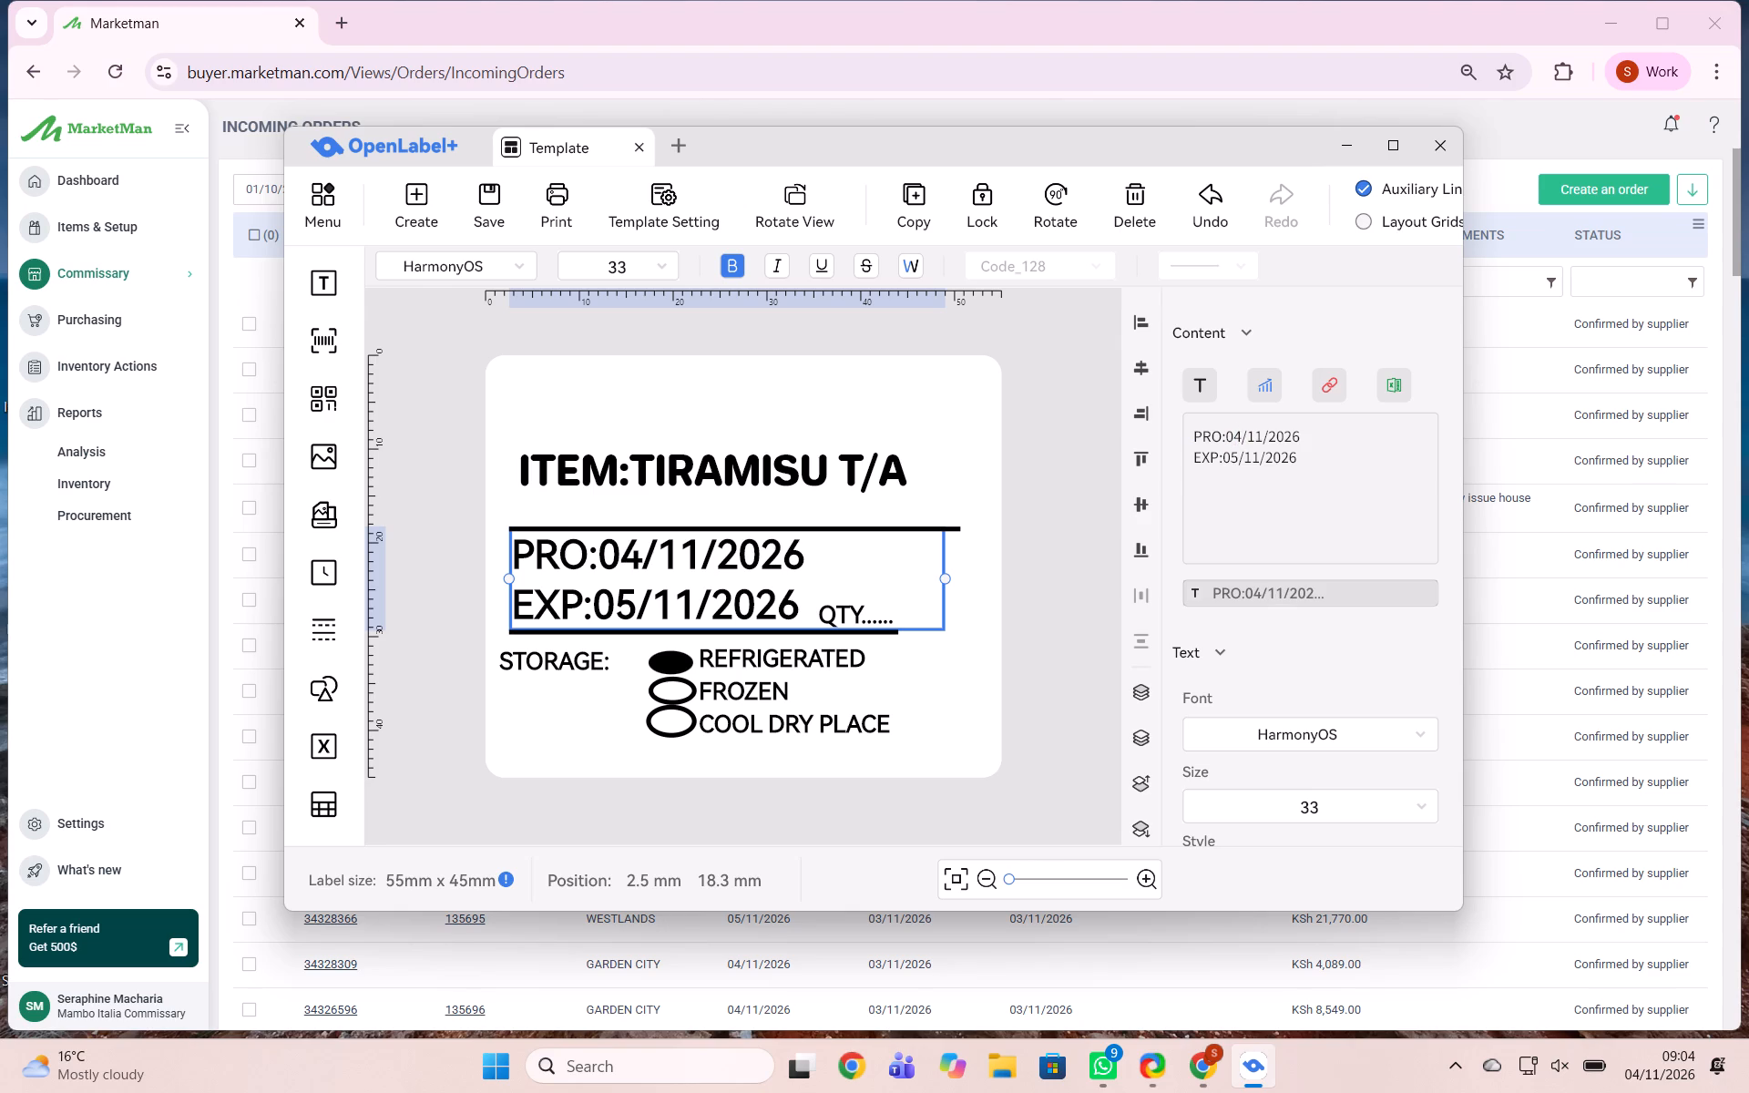
double_click(1231, 447)
type("06")
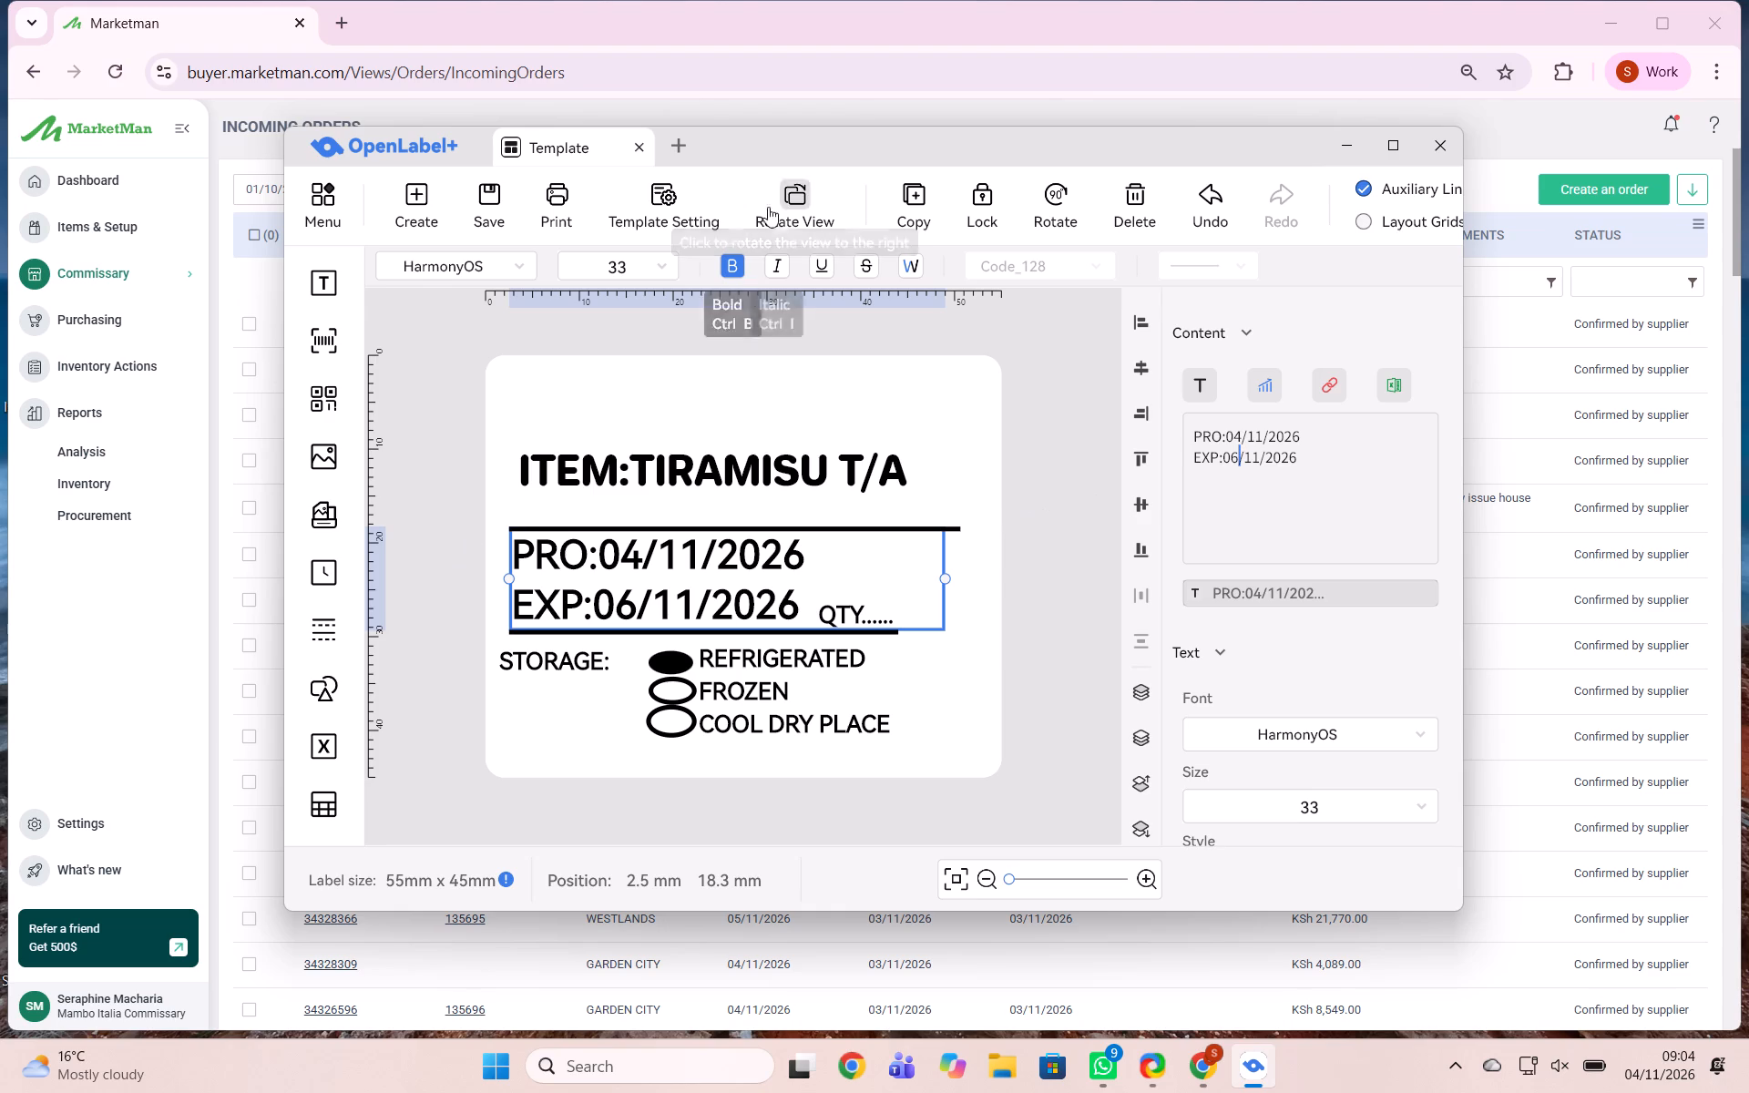
Print 8 copies of the TIRAMISU T/A label on the Honeywell PC42E-T printer.
left_click(555, 203)
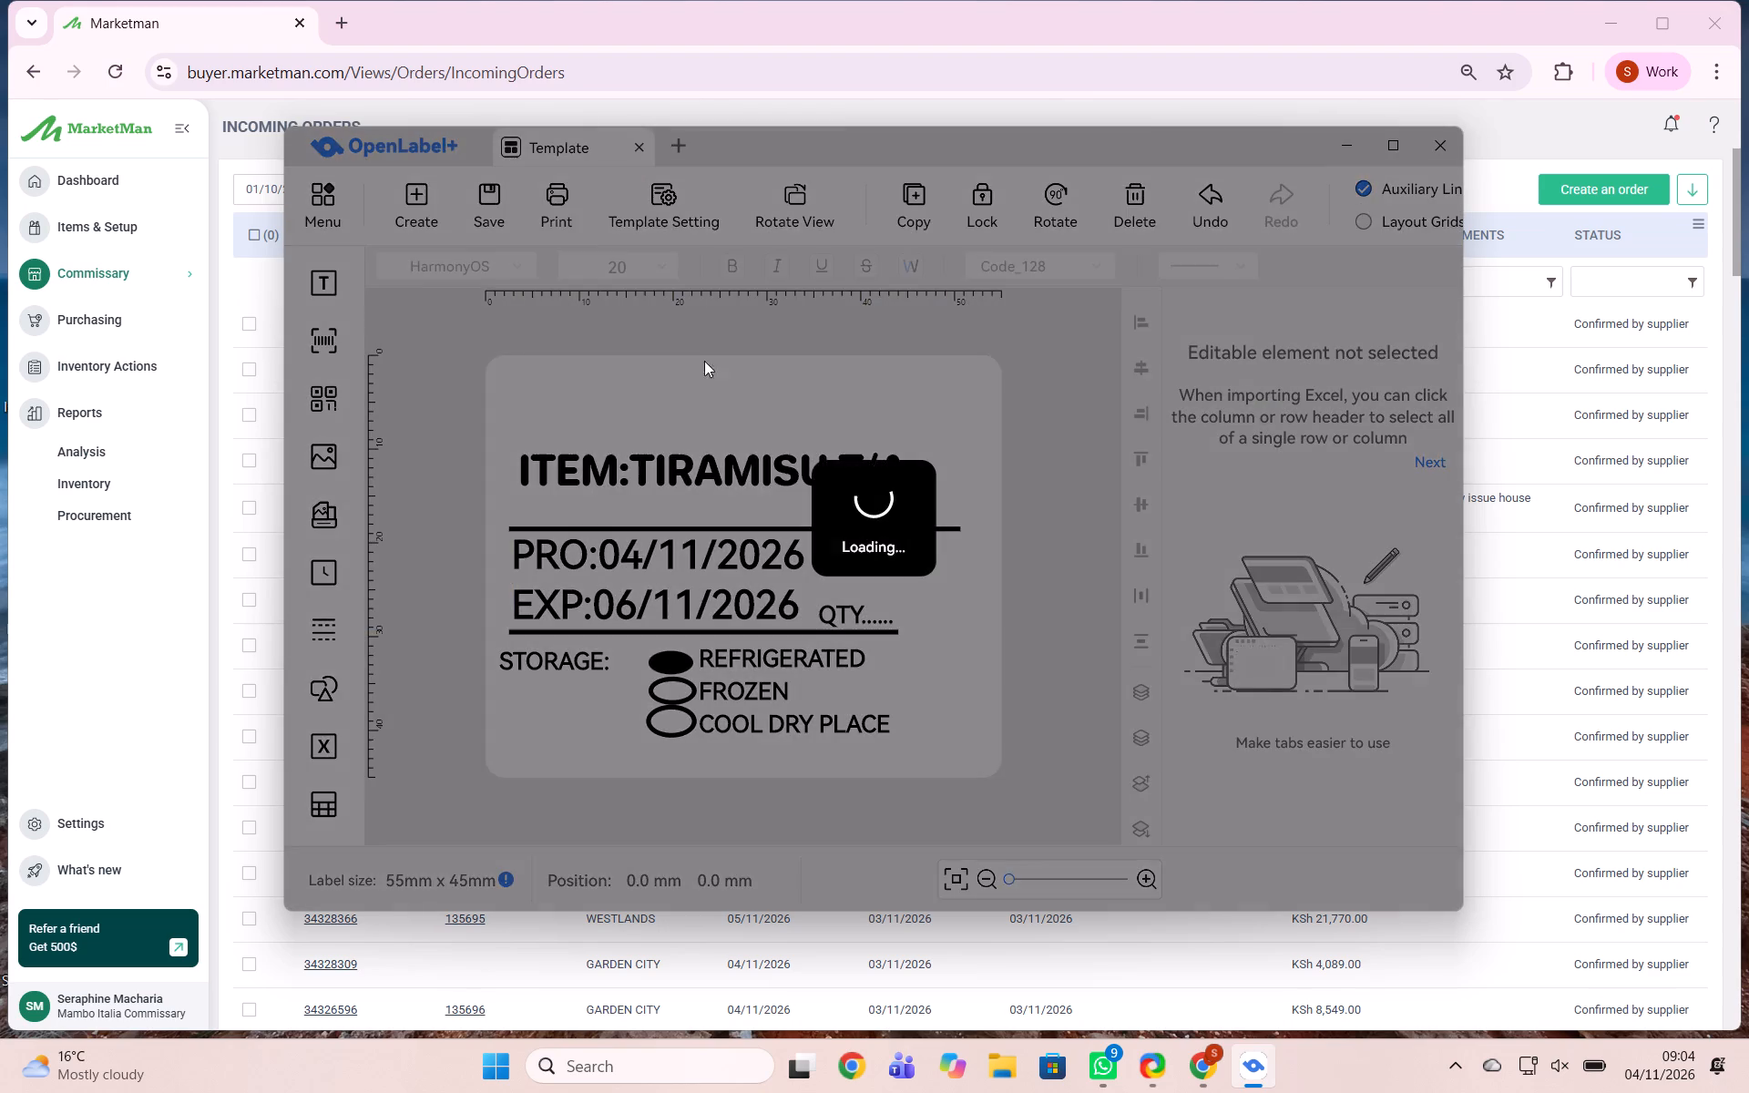
left_click_drag(568, 373, 312, 374)
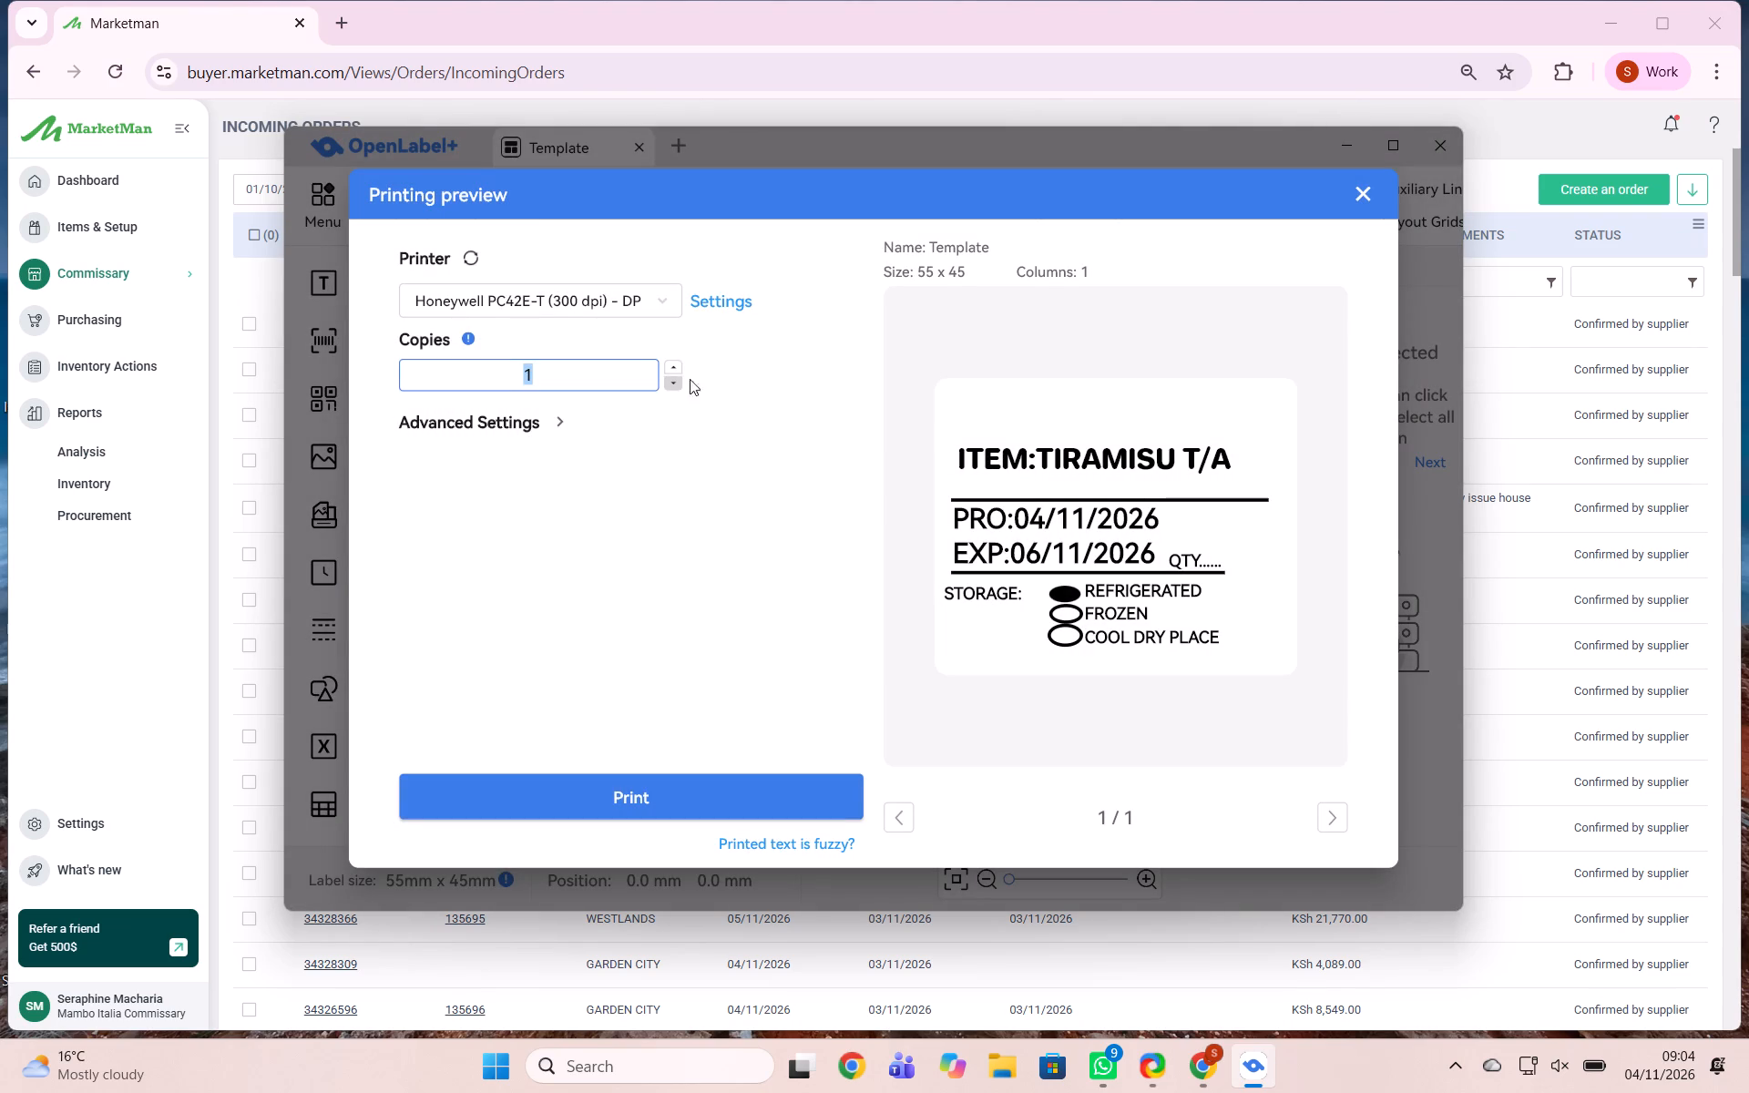
key("8")
left_click(632, 802)
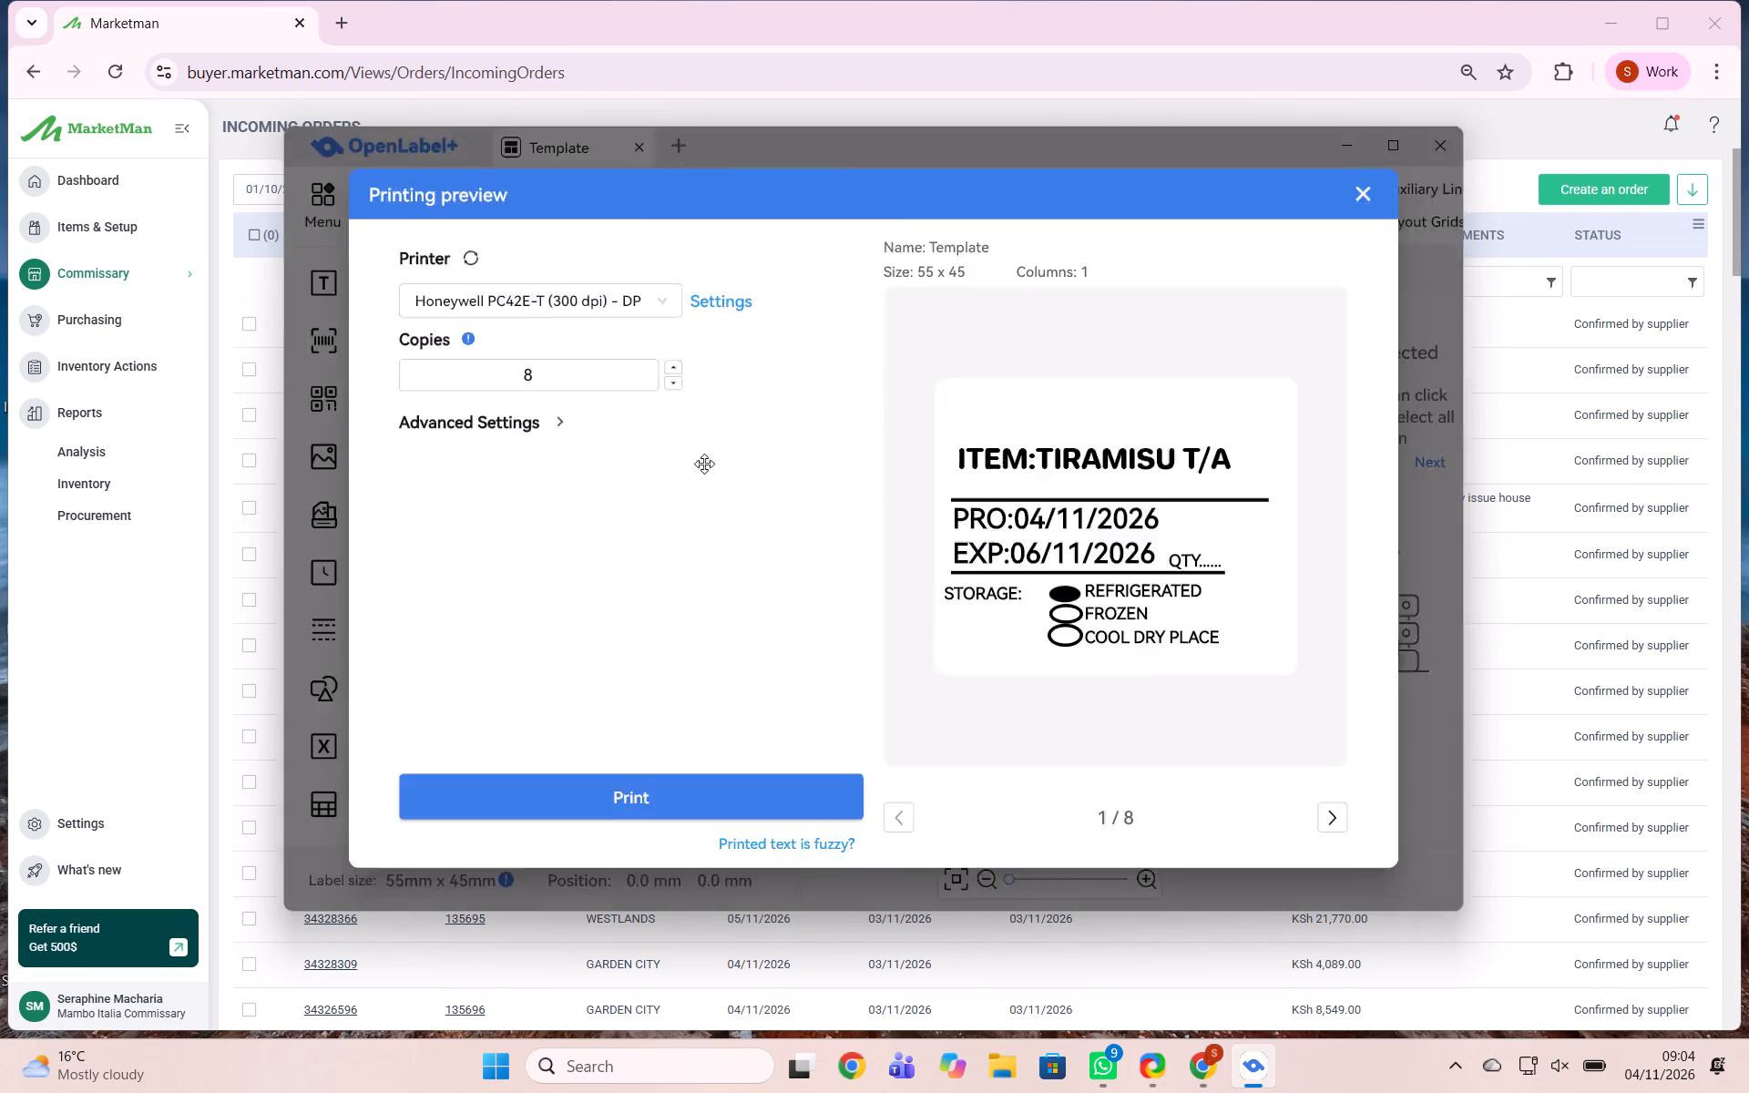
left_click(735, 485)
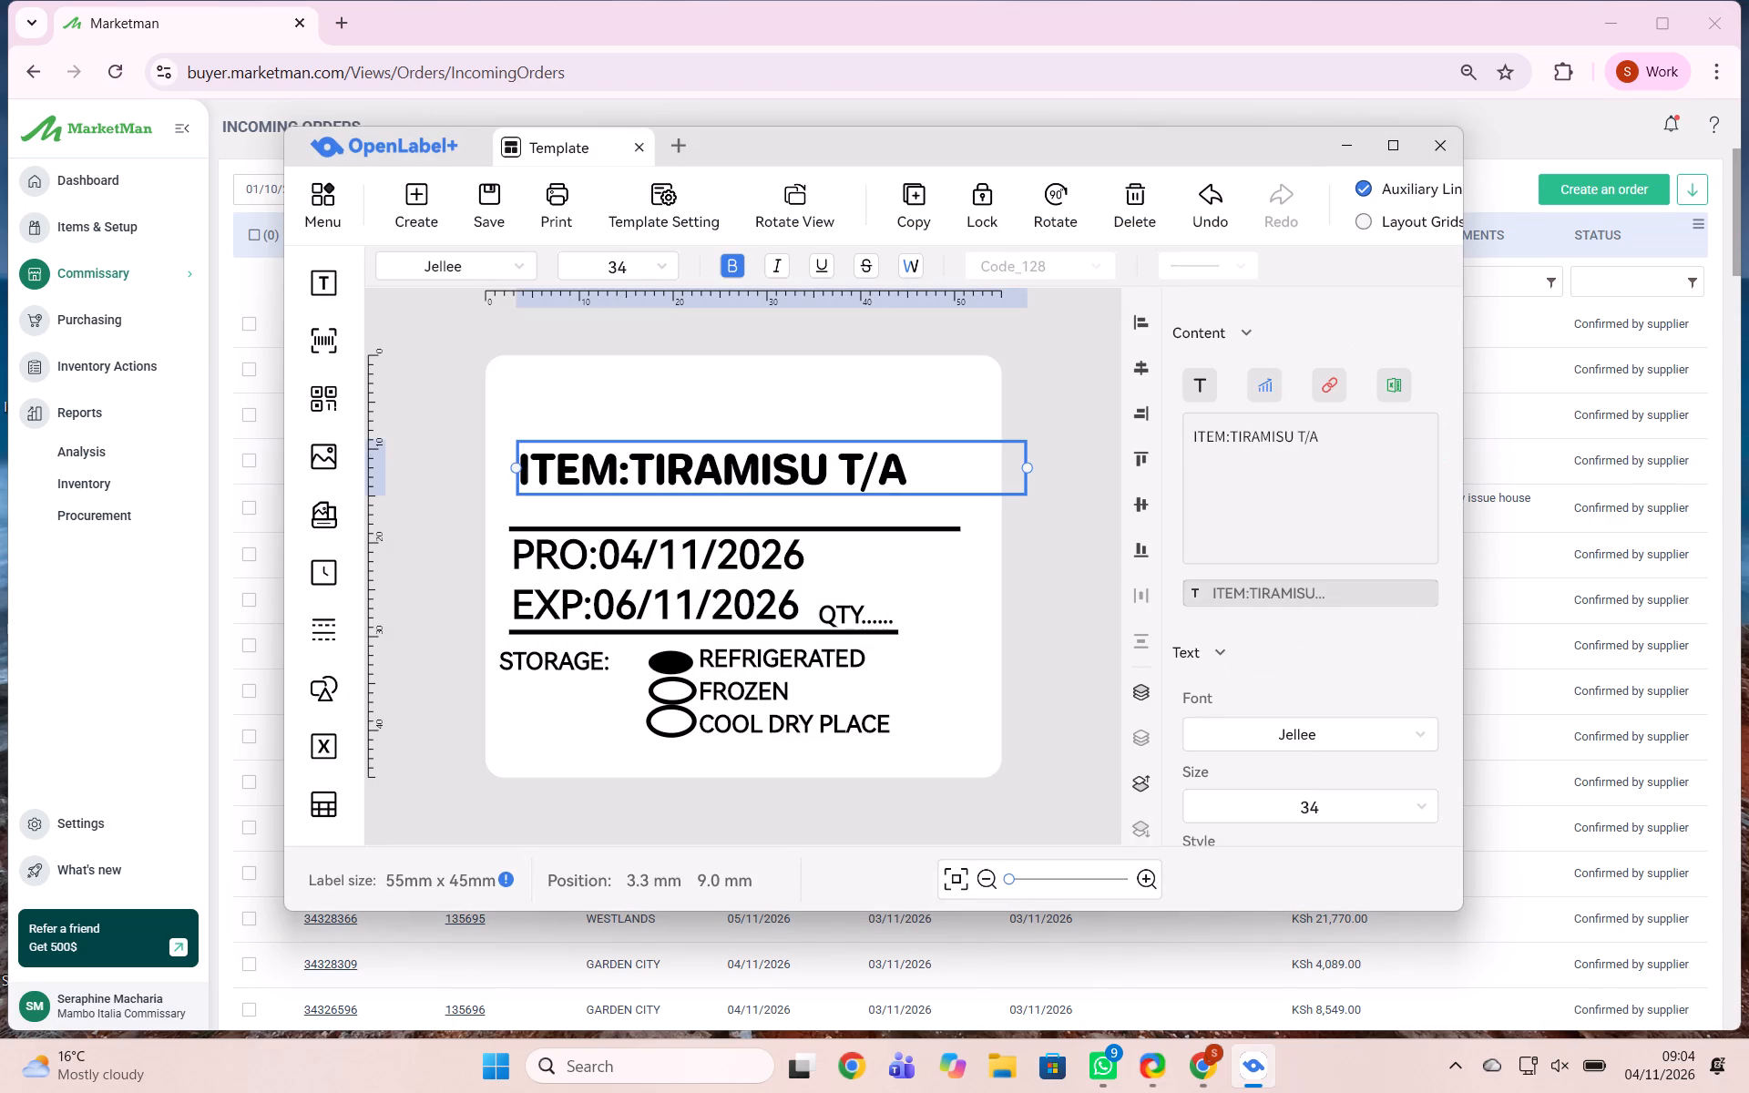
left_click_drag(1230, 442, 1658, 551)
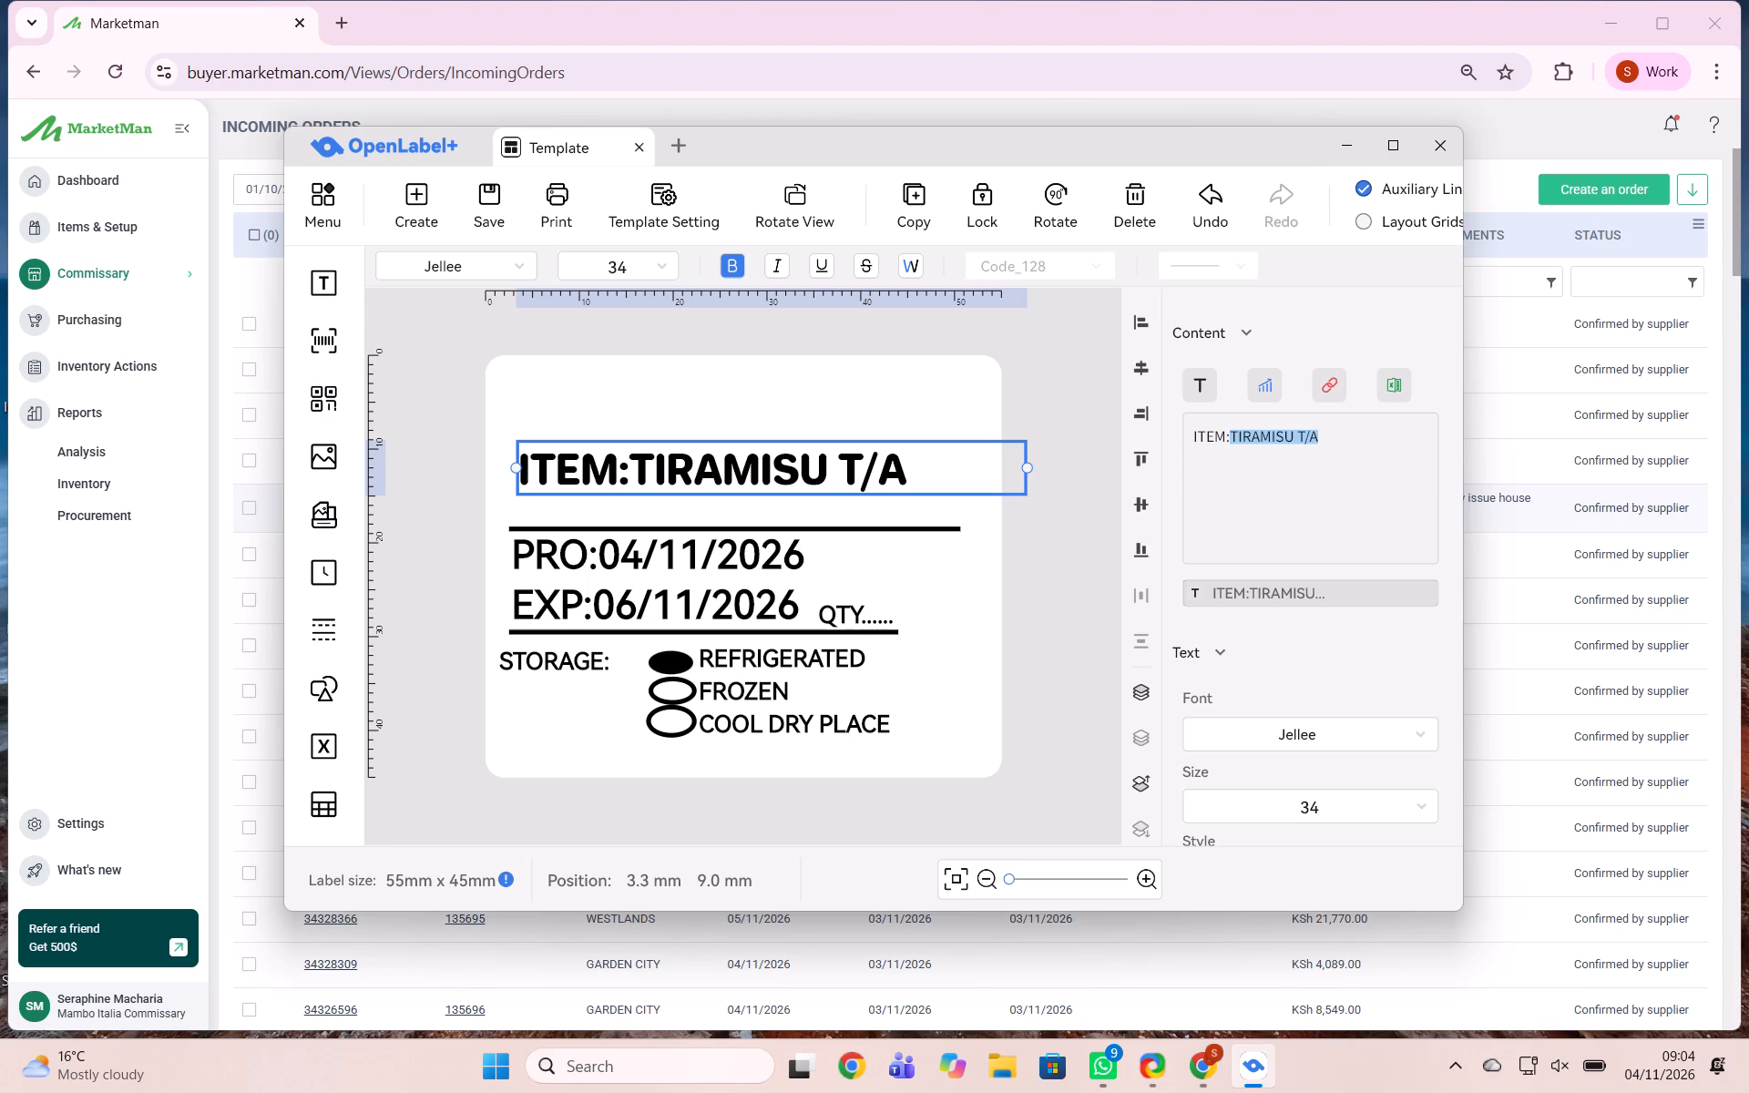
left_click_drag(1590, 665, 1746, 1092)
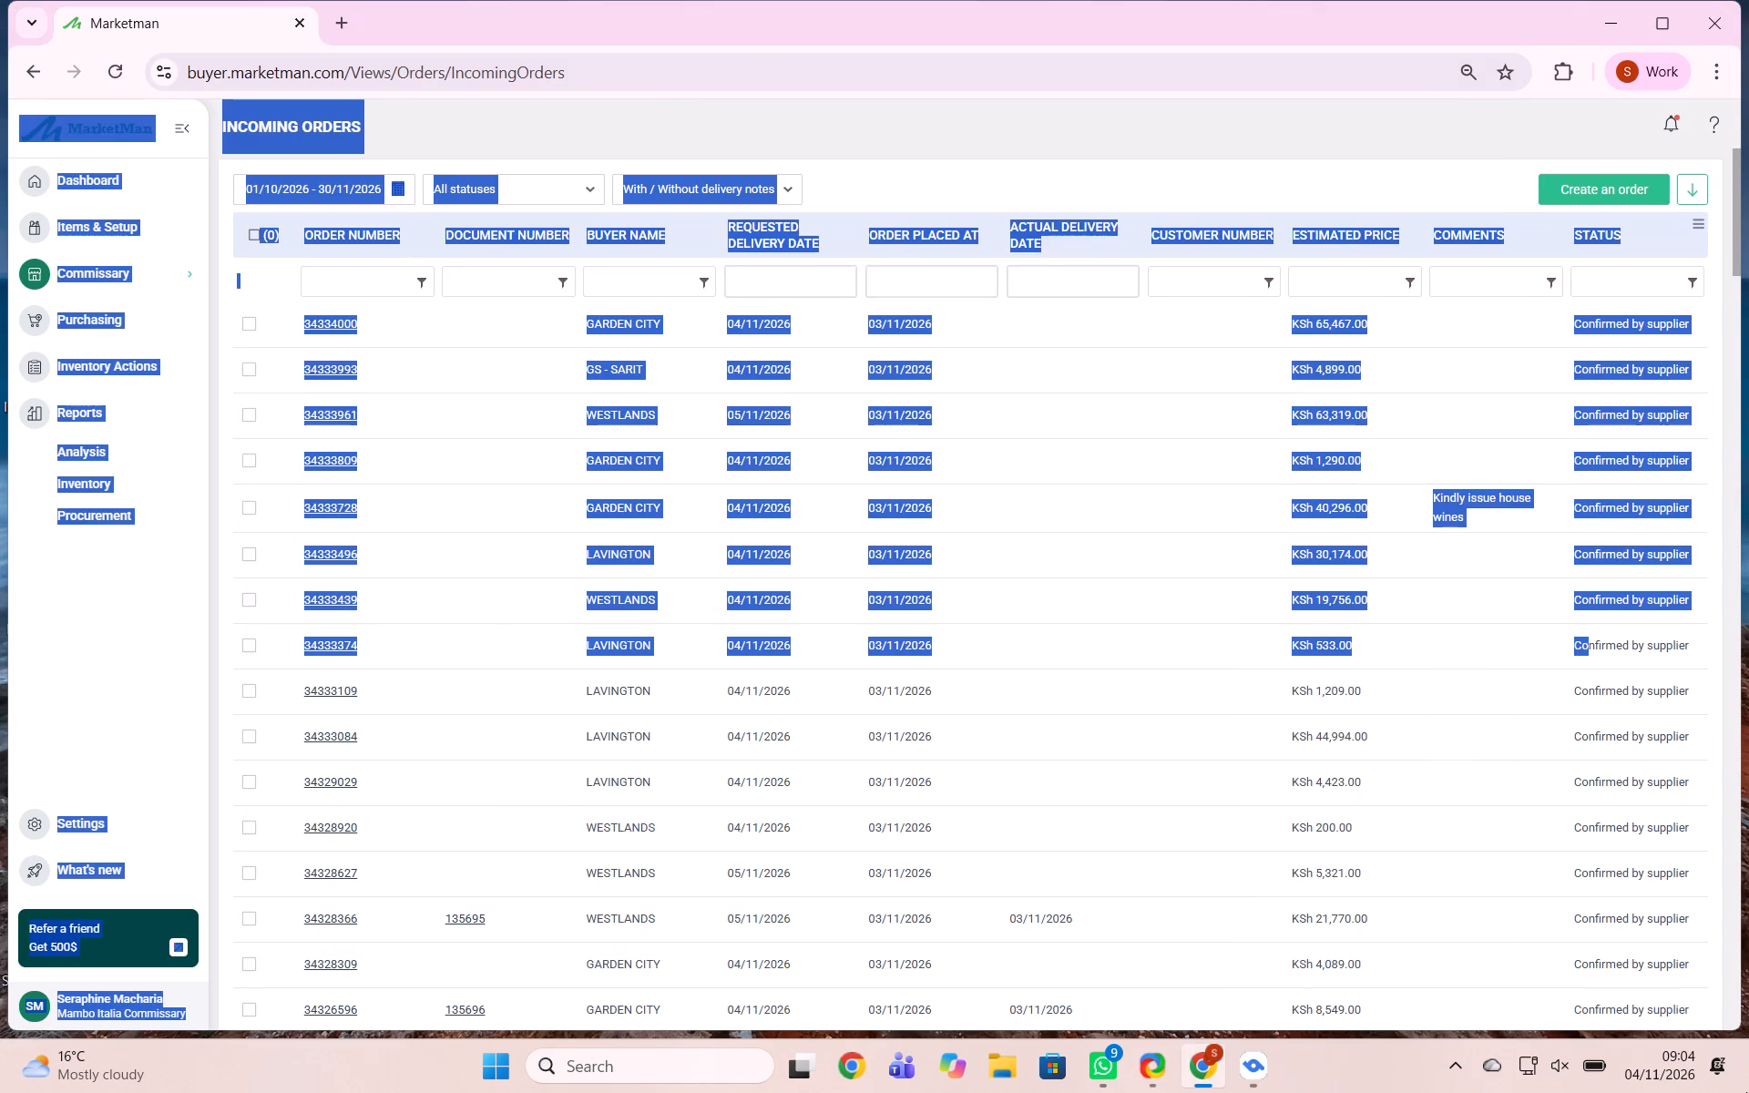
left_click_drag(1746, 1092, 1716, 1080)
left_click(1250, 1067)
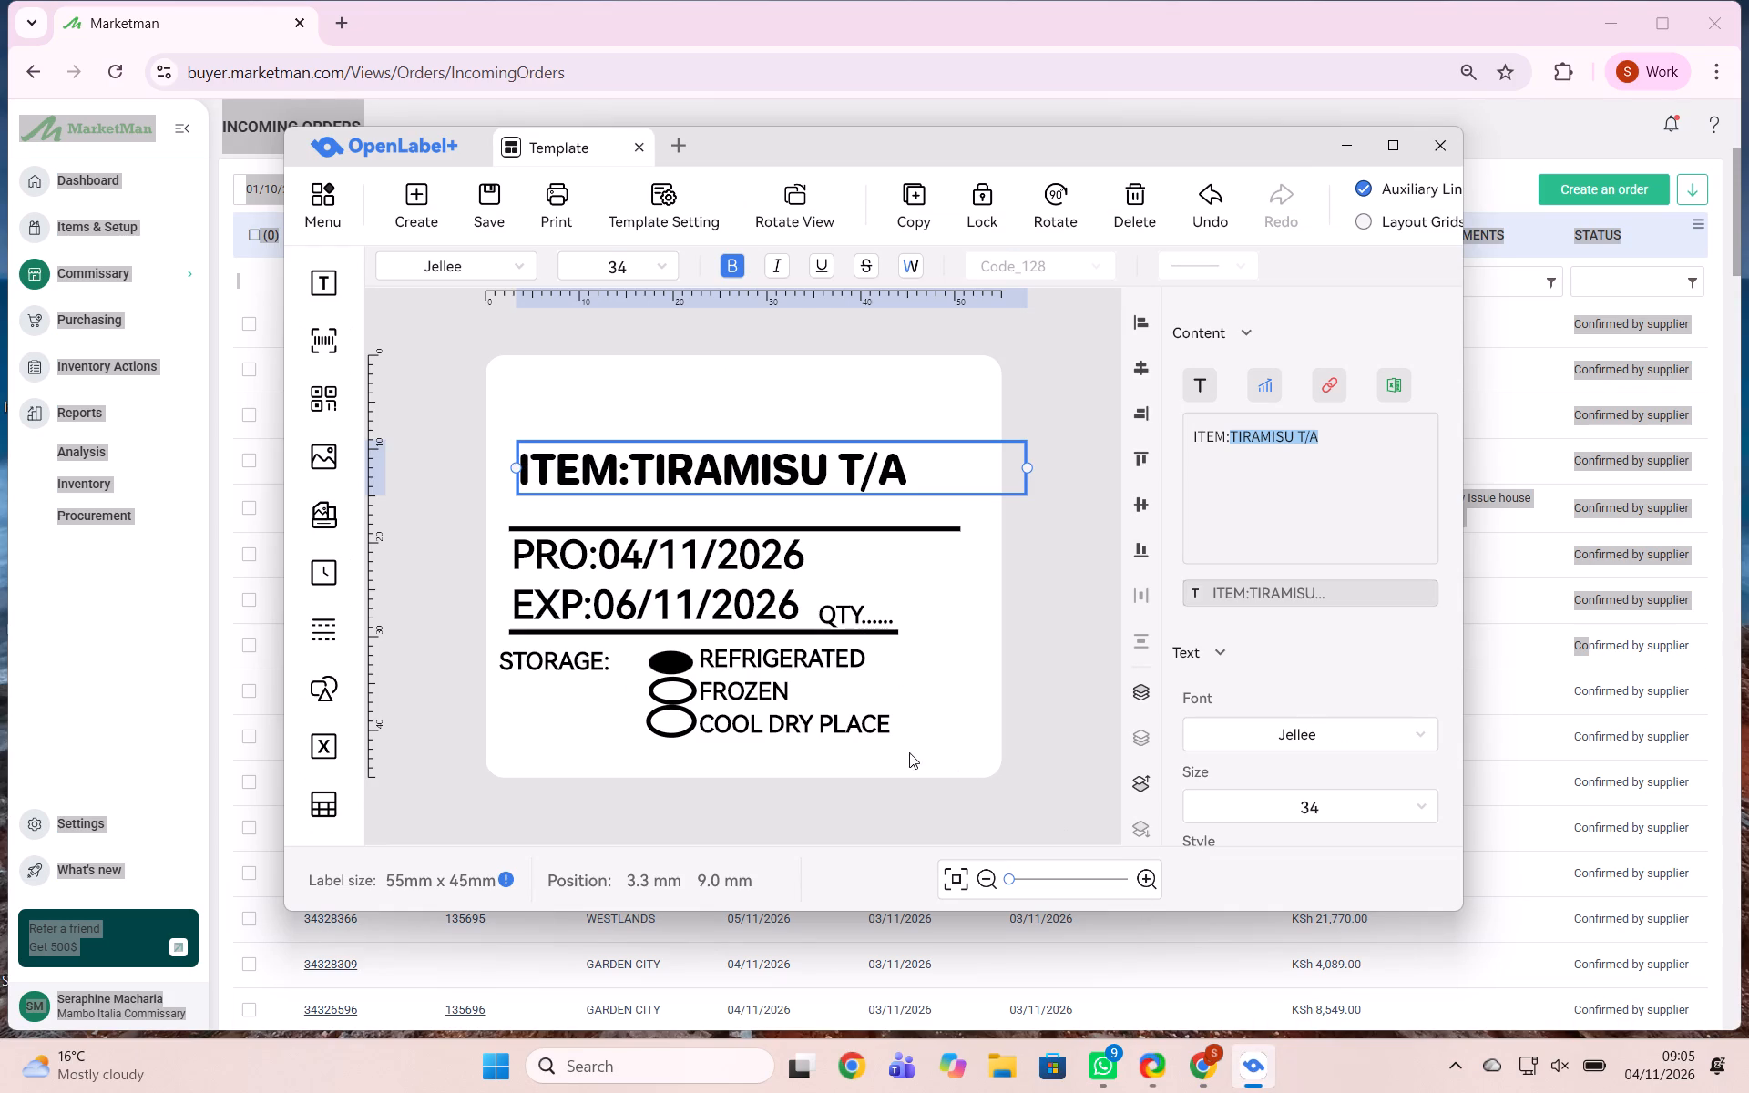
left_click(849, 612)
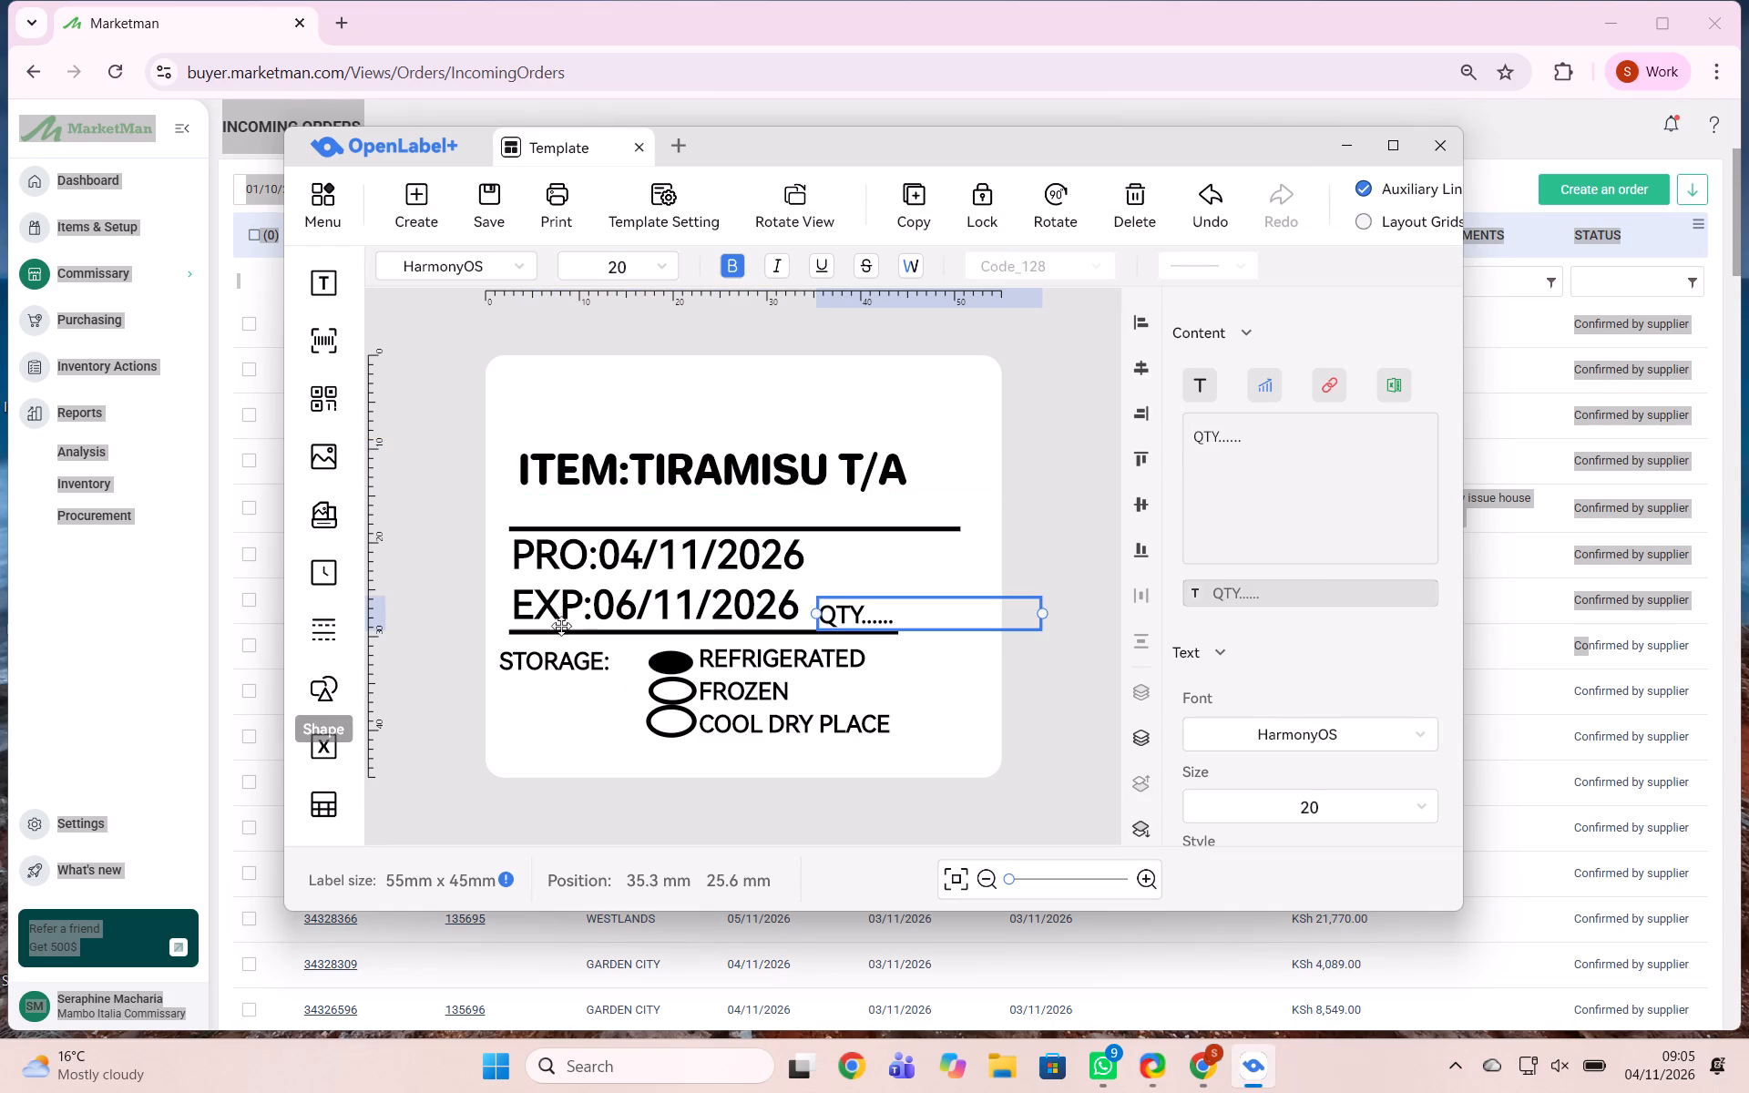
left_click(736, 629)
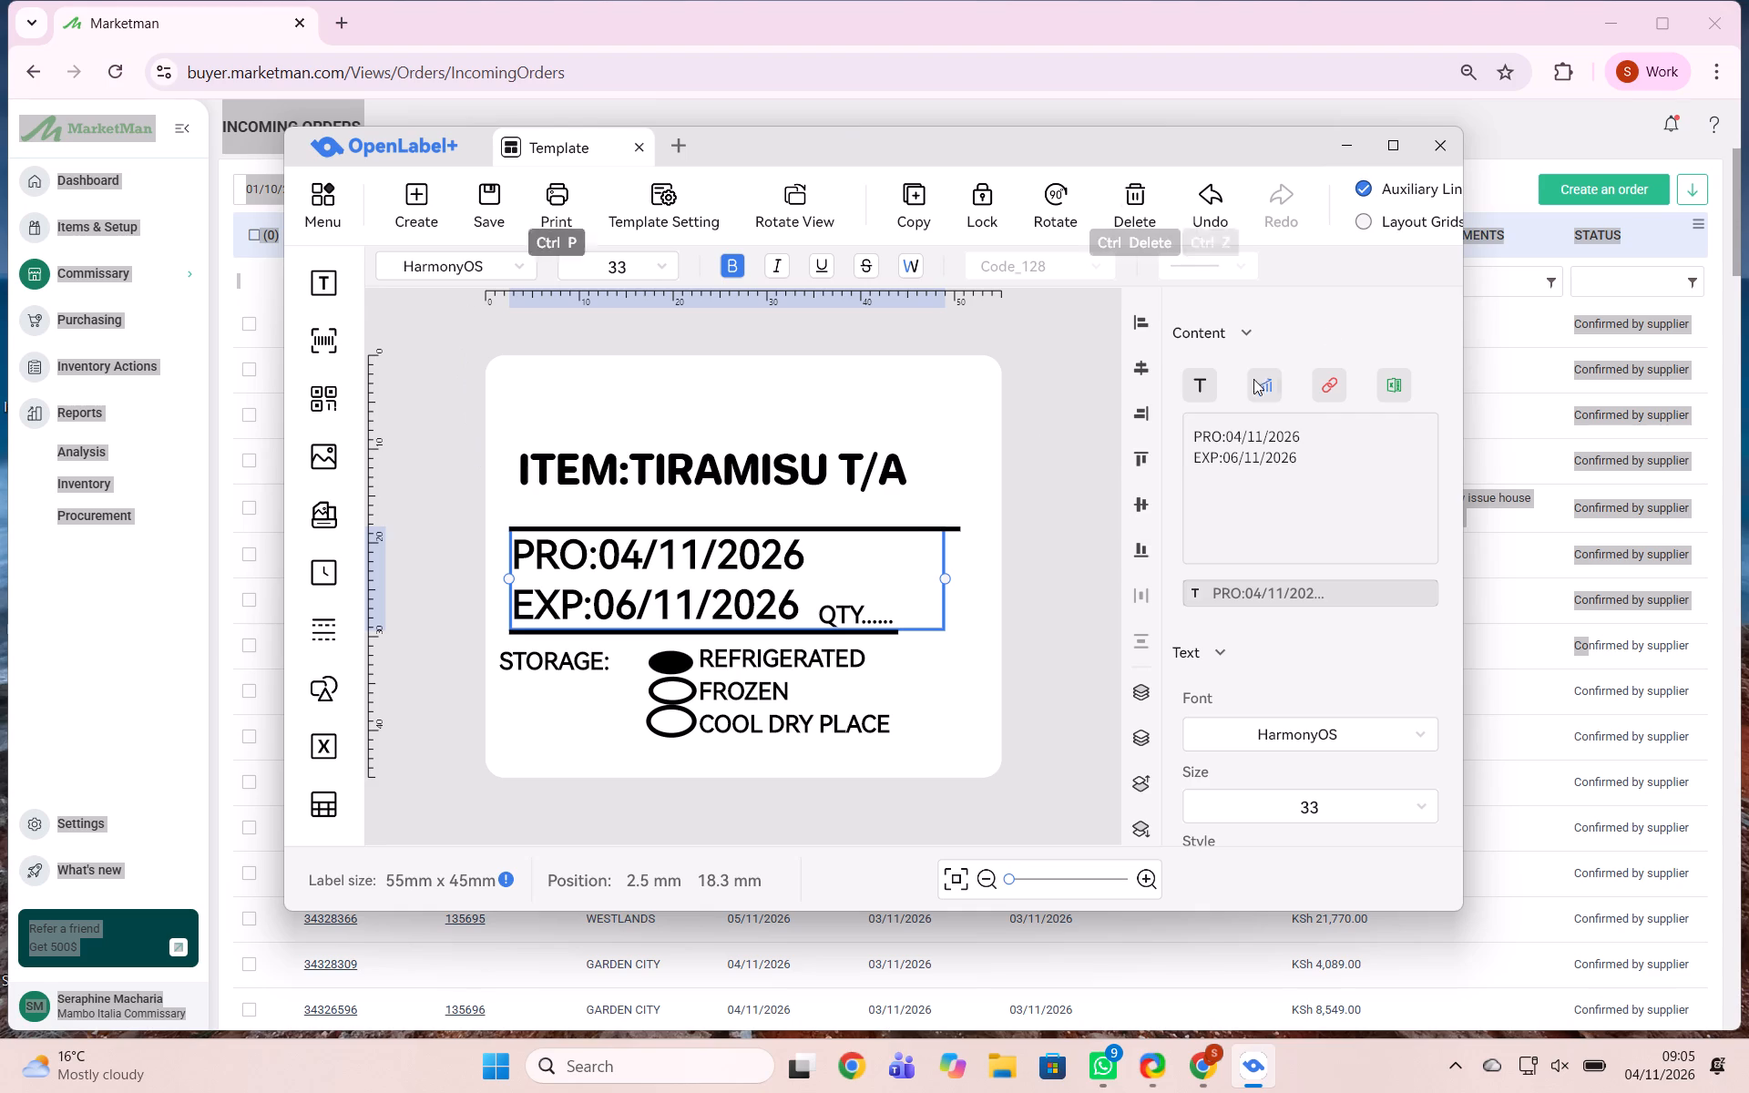
Change the item name to LEMON ONION AND CHIVES DRESSING and move it up clear of the line above the dates.
left_click(791, 474)
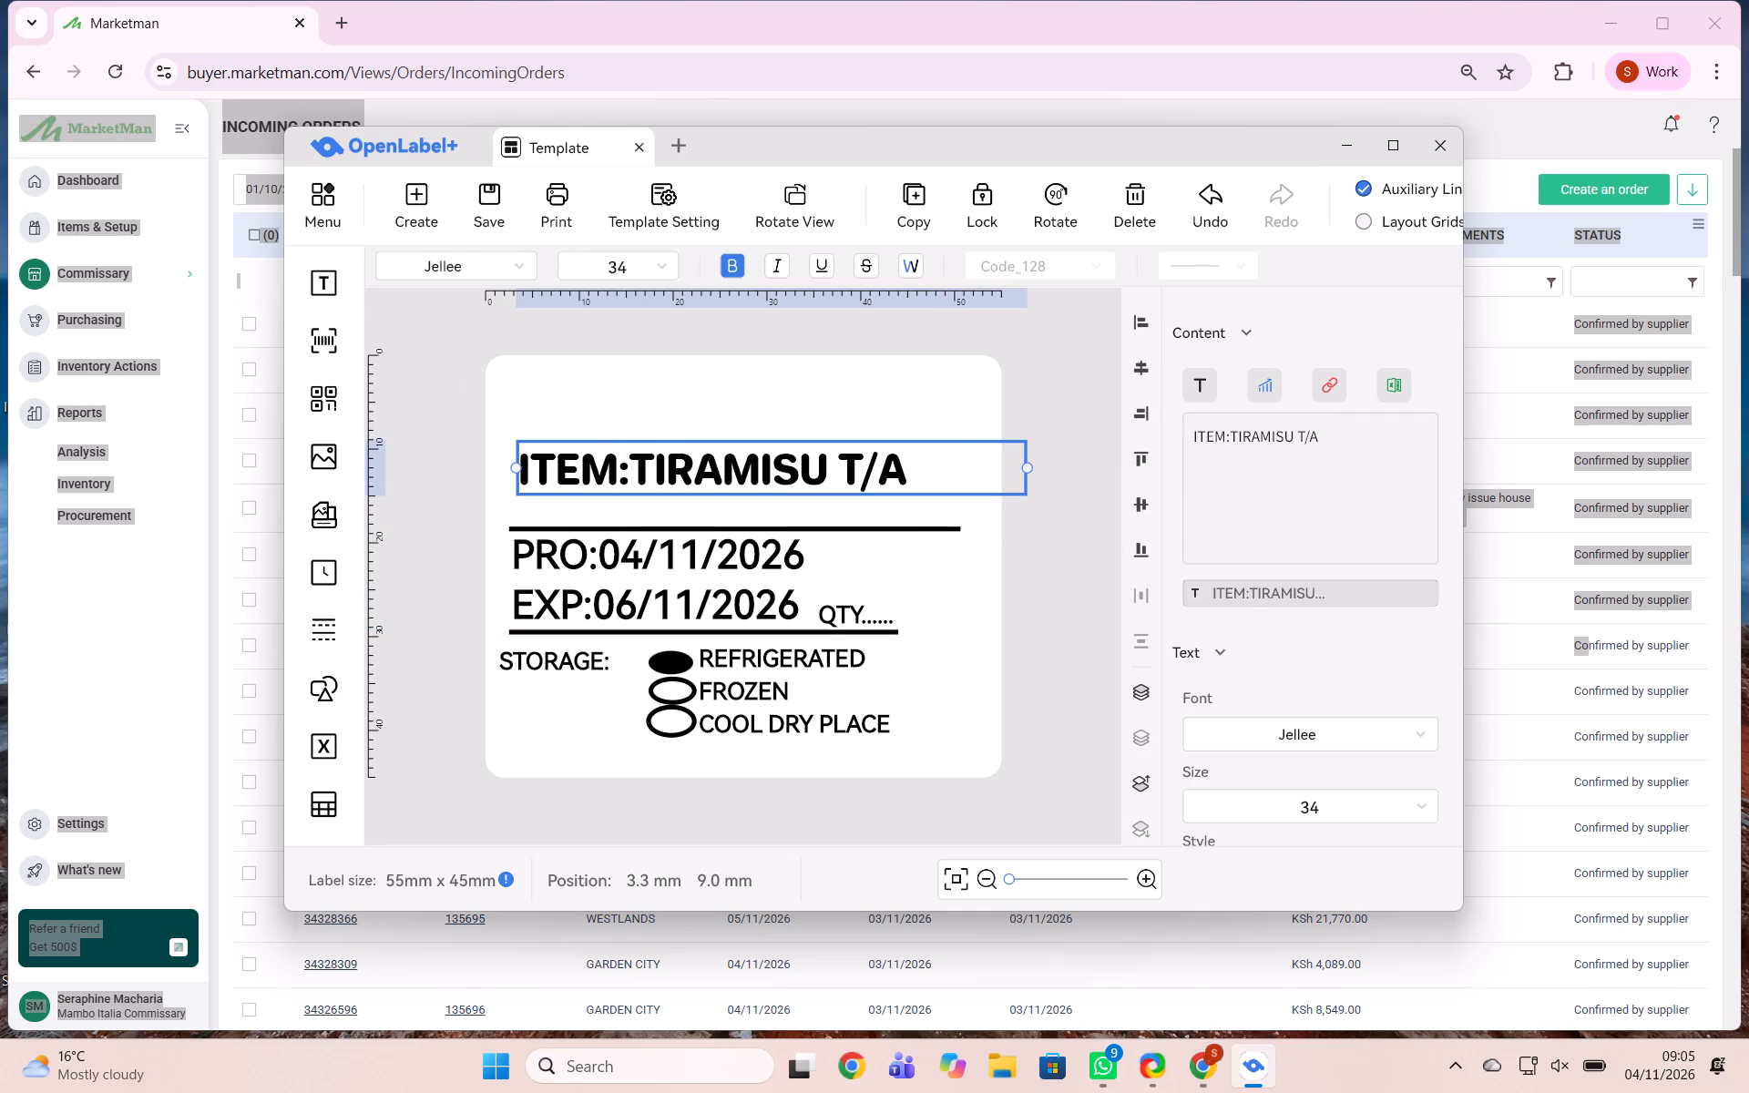
left_click_drag(1231, 431, 1718, 465)
type("LEMON")
key("space")
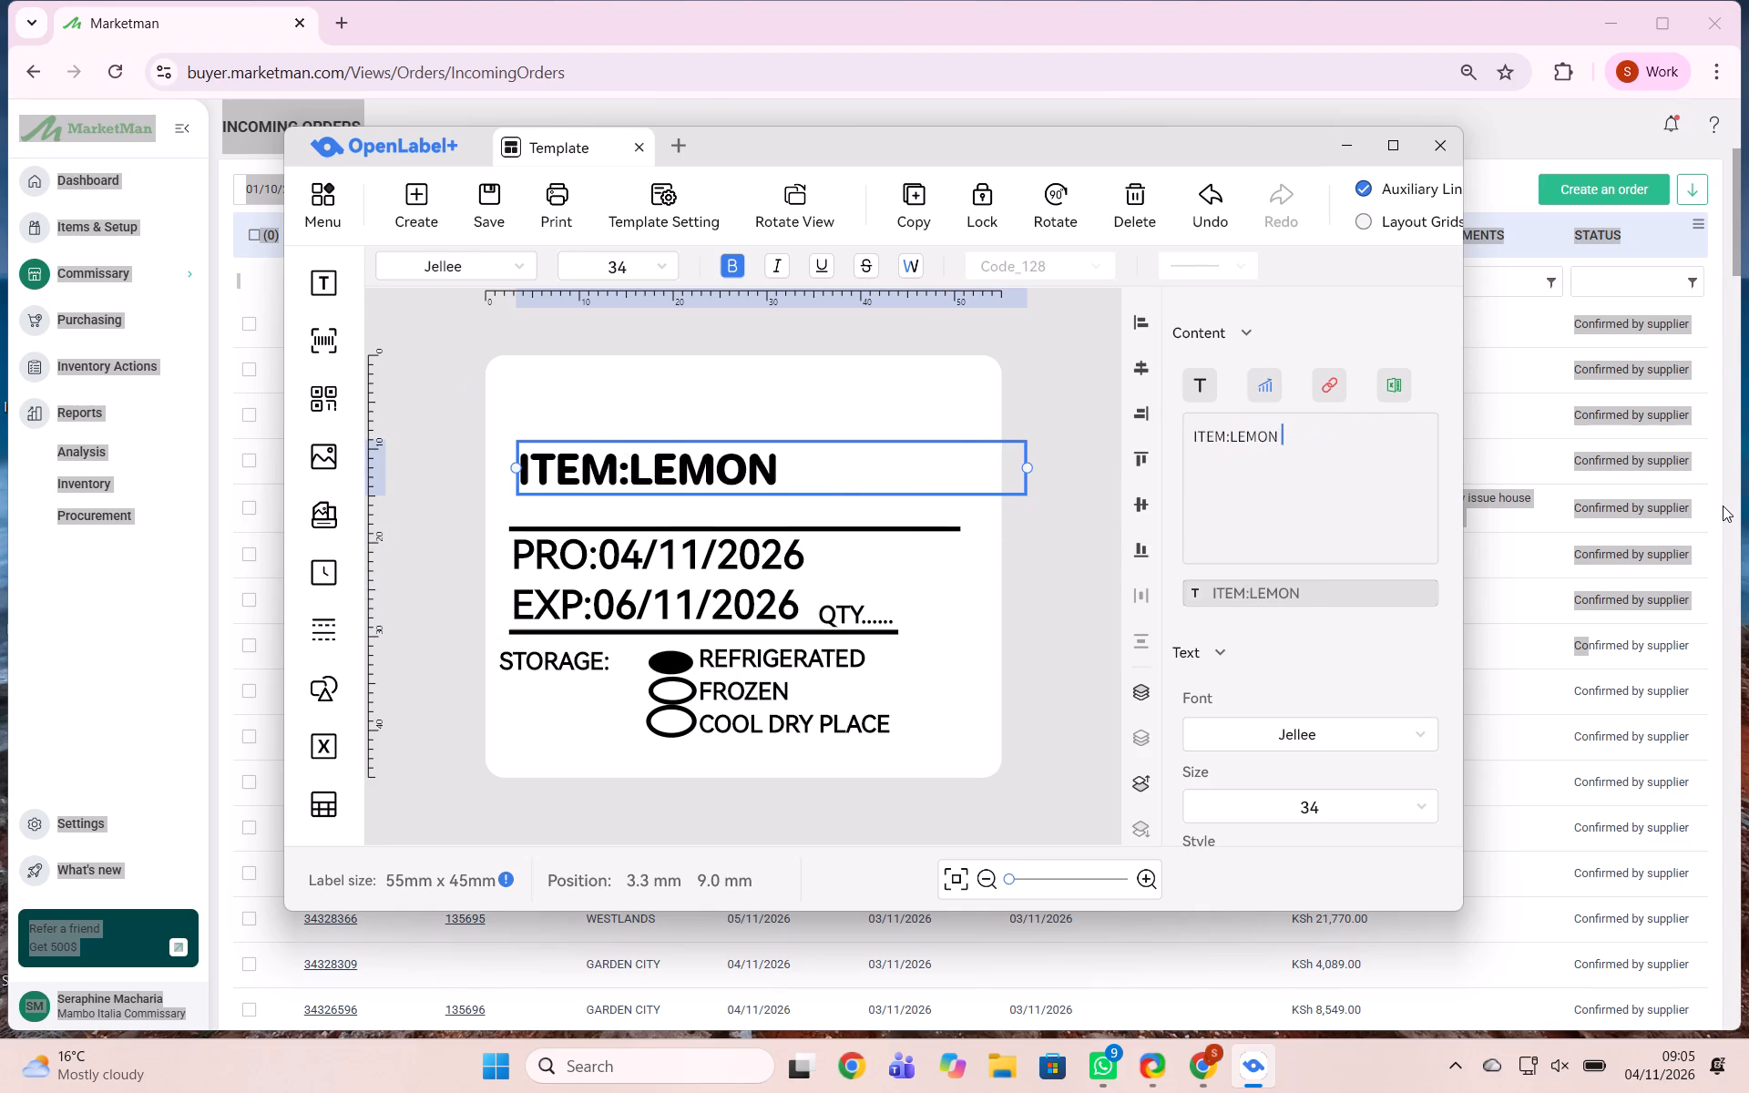
type("ONION")
key("space")
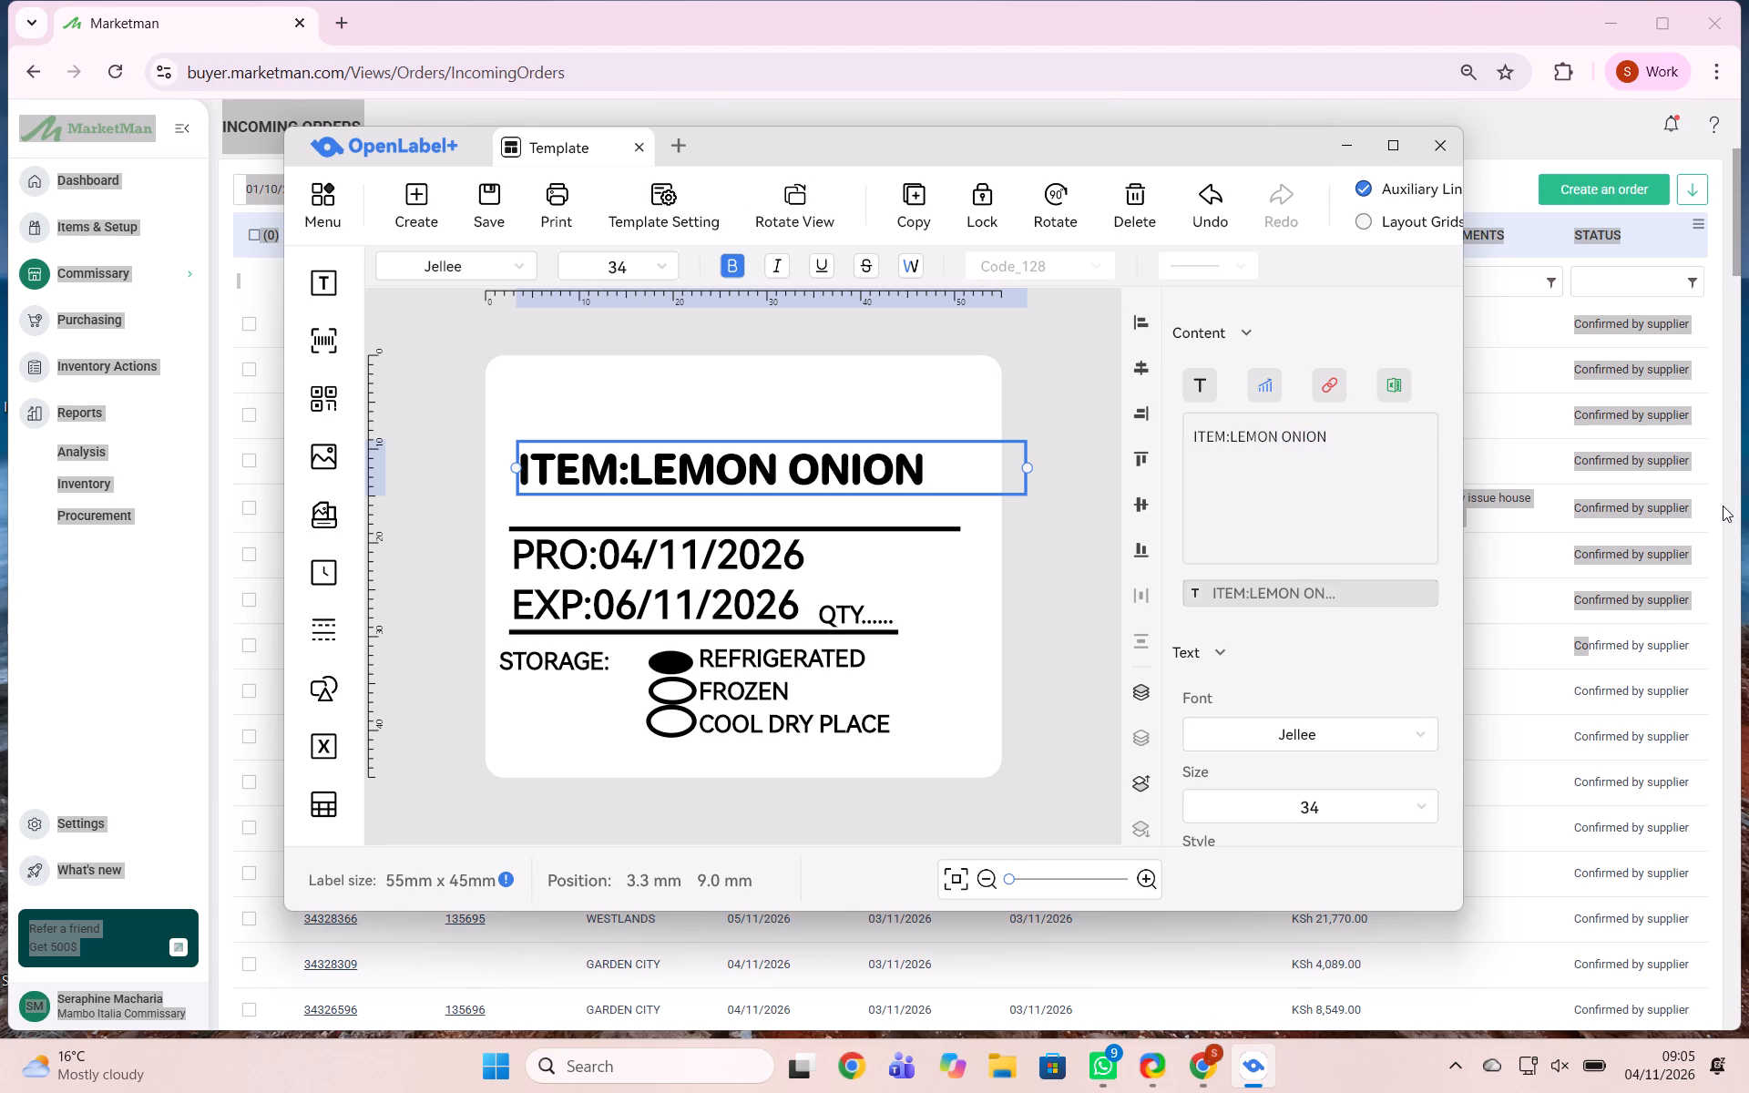
key("space")
type("AND")
key("space")
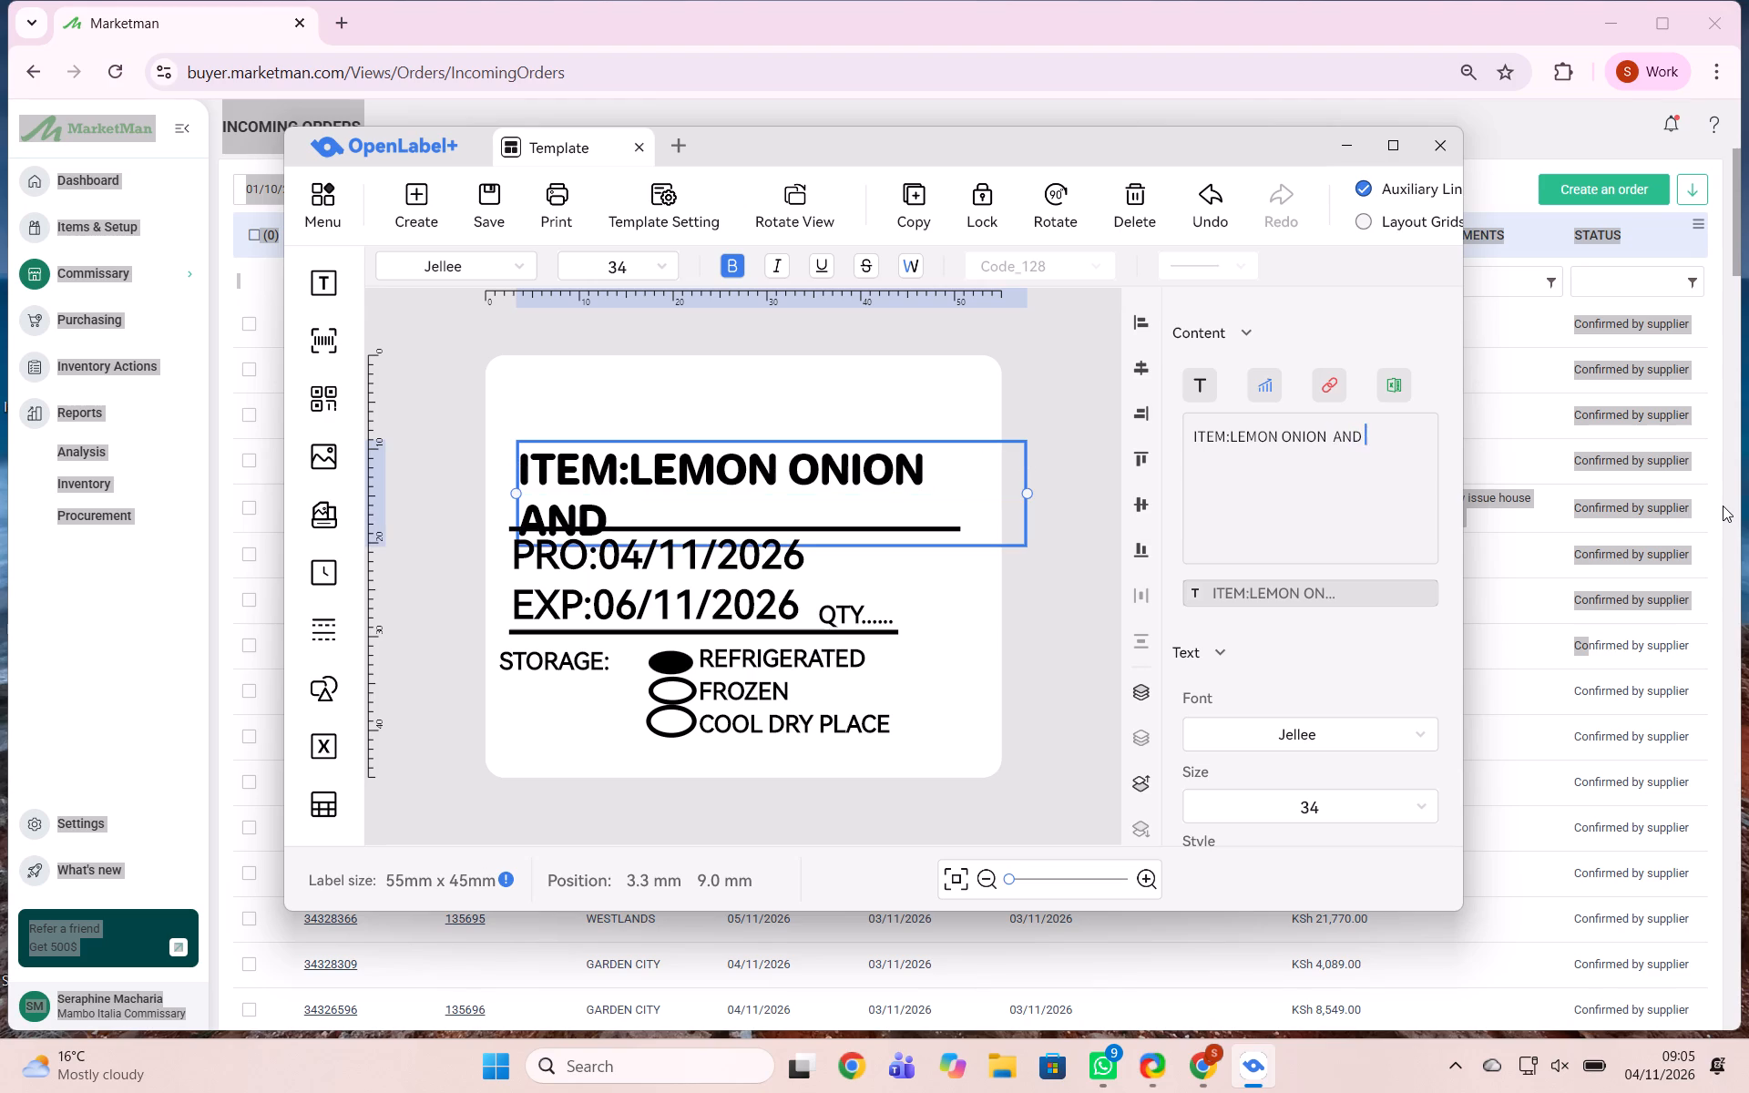
type("CHIVE")
key("s")
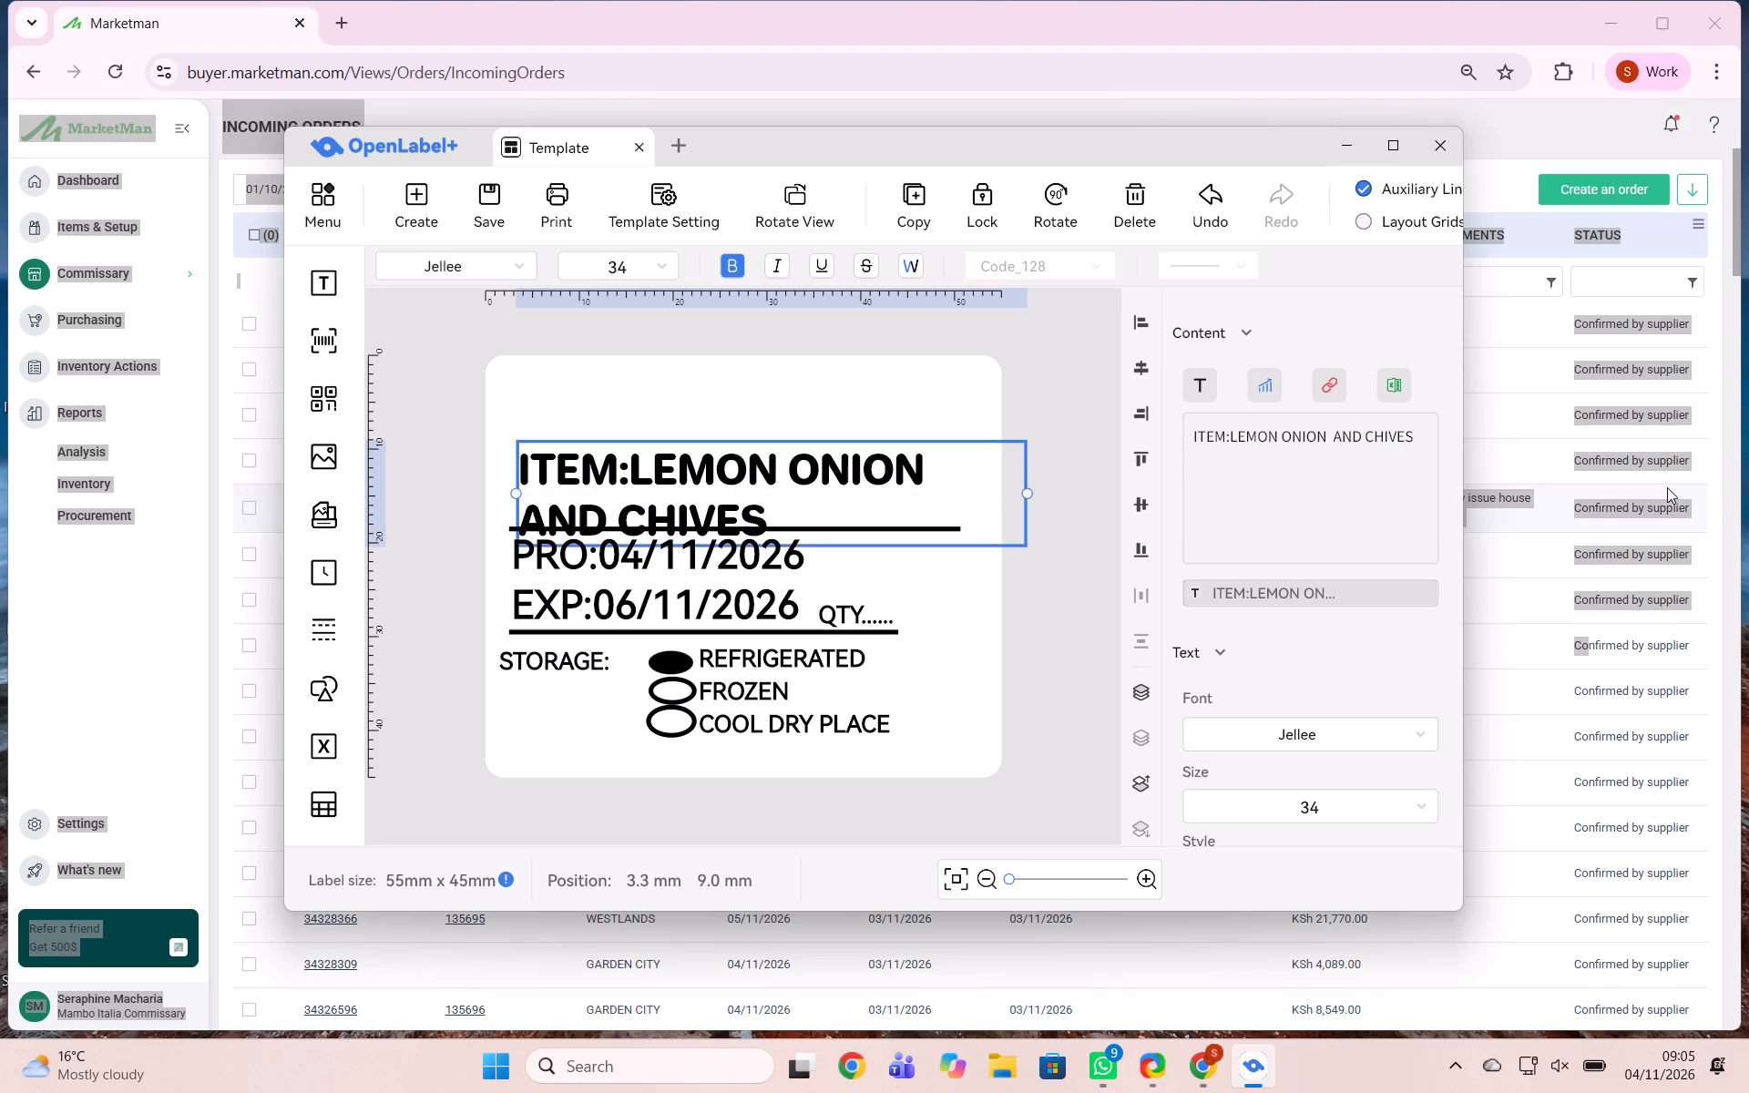
key("space")
type("DRESSING")
left_click_drag(667, 487, 666, 475)
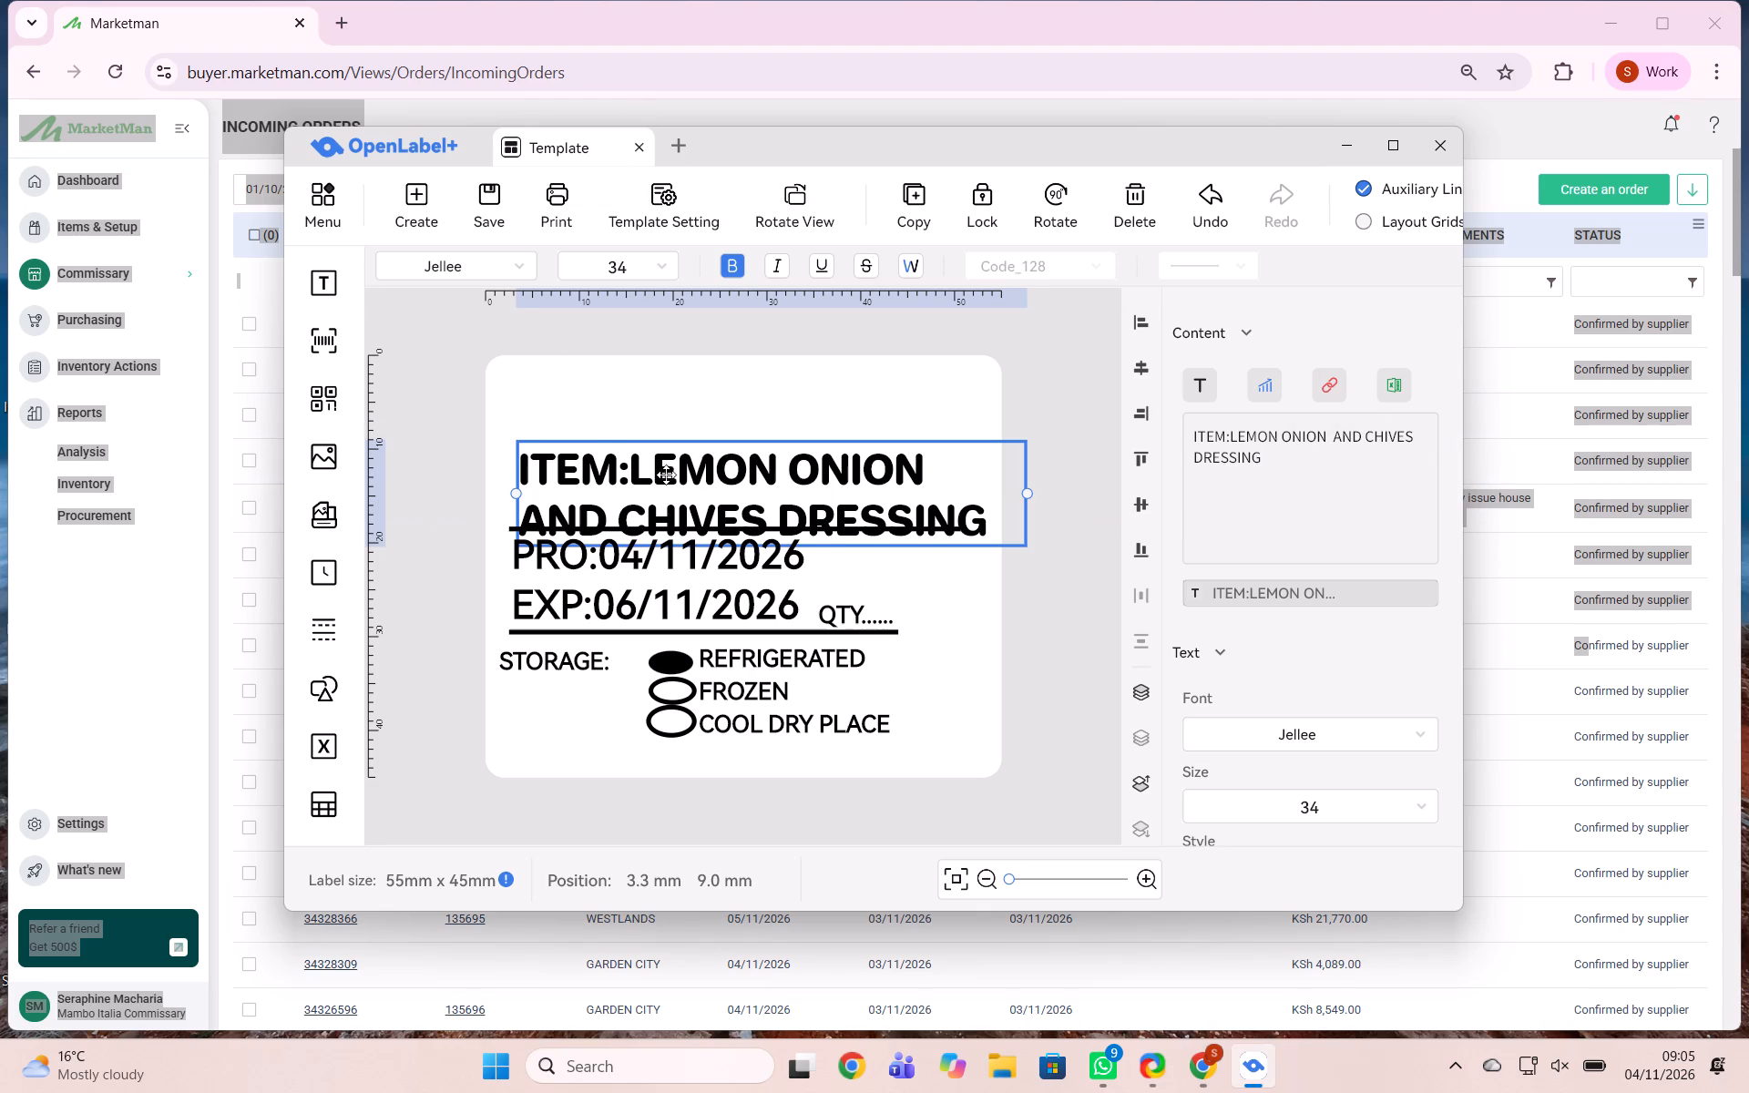
left_click_drag(666, 475, 658, 454)
Set the expiry date on the lemon onion and chives dressing label to 10/11/2026.
left_click(637, 577)
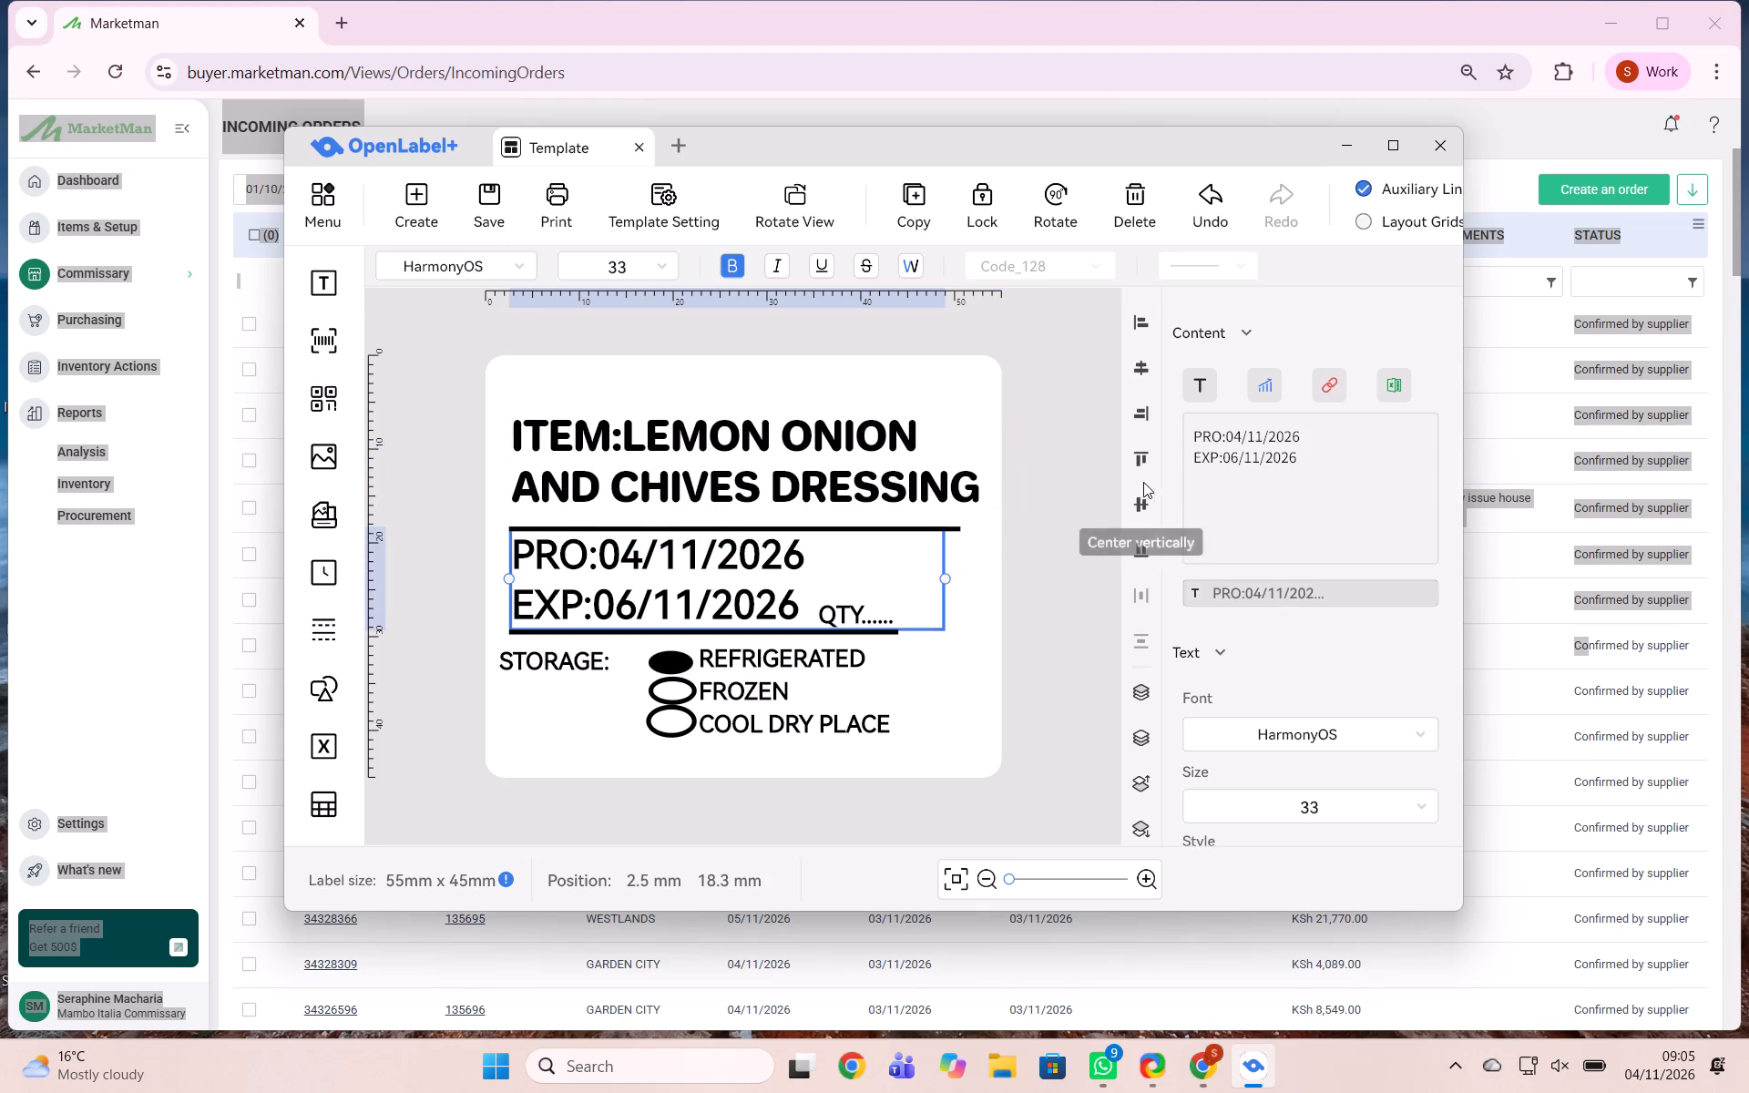
double_click(1233, 456)
key("1")
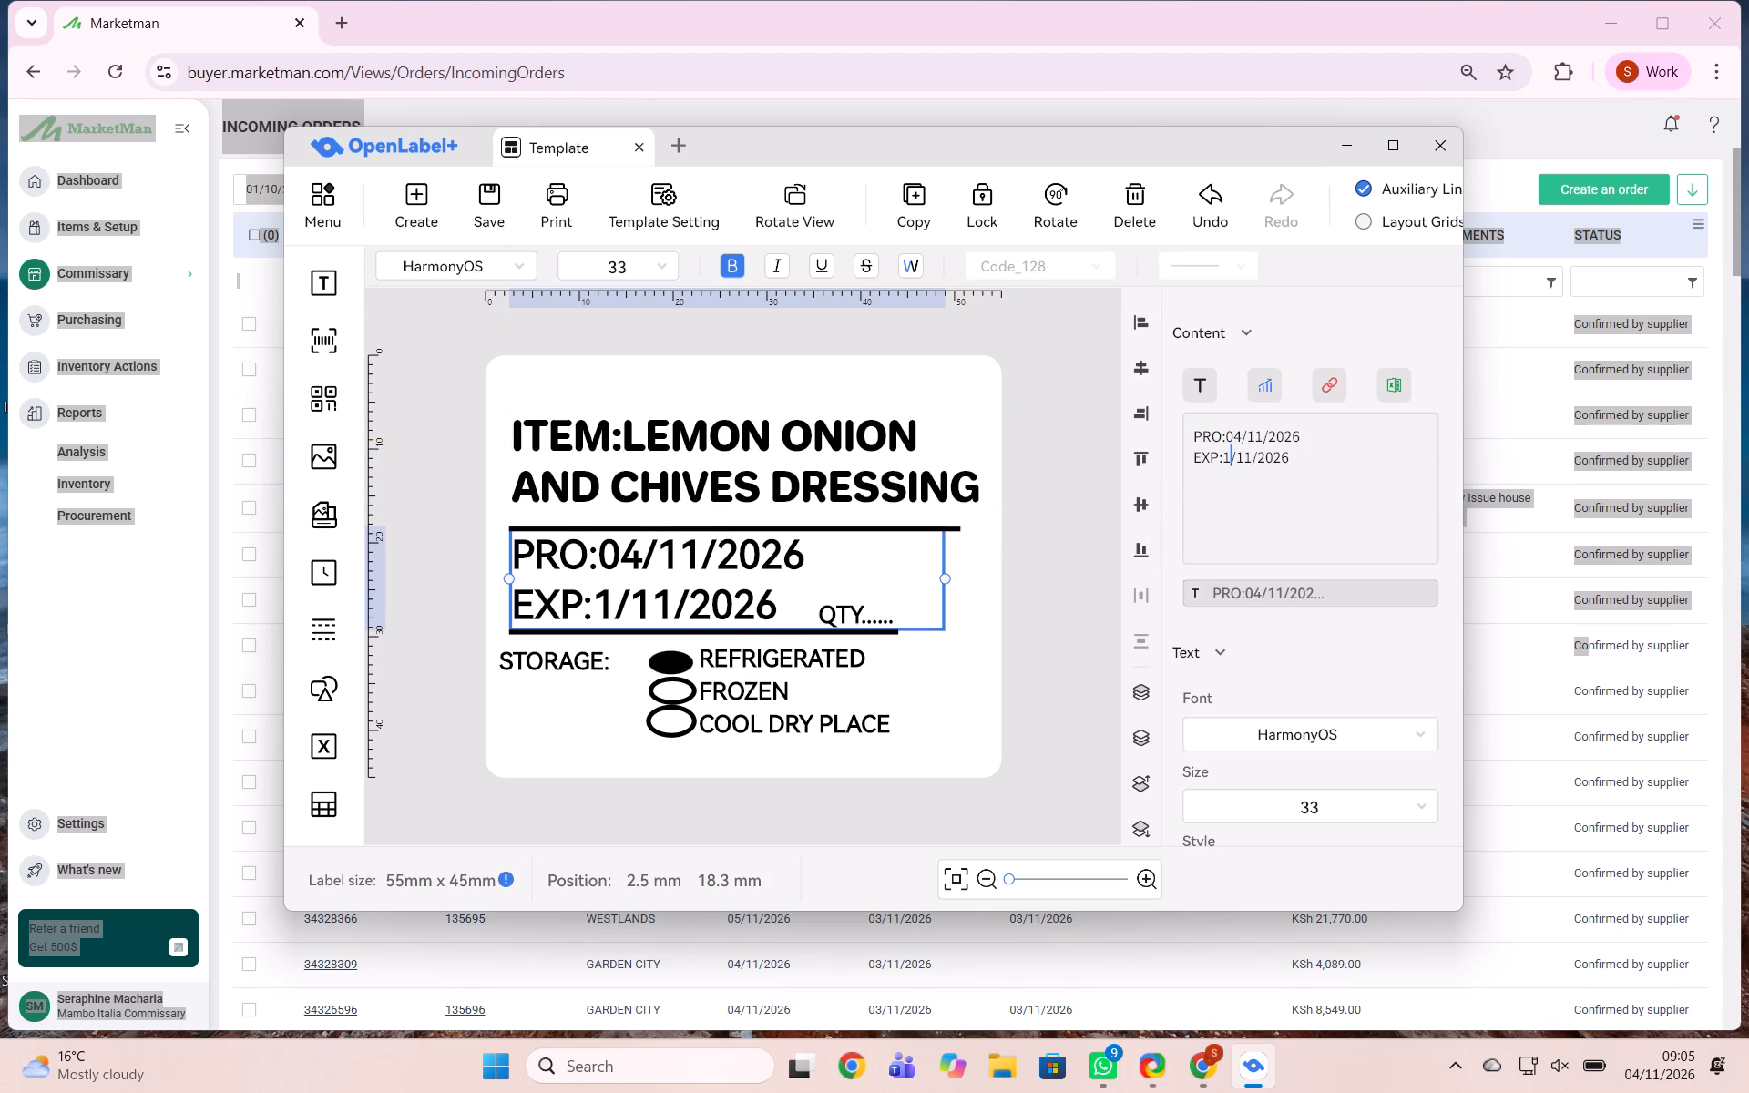
key("0")
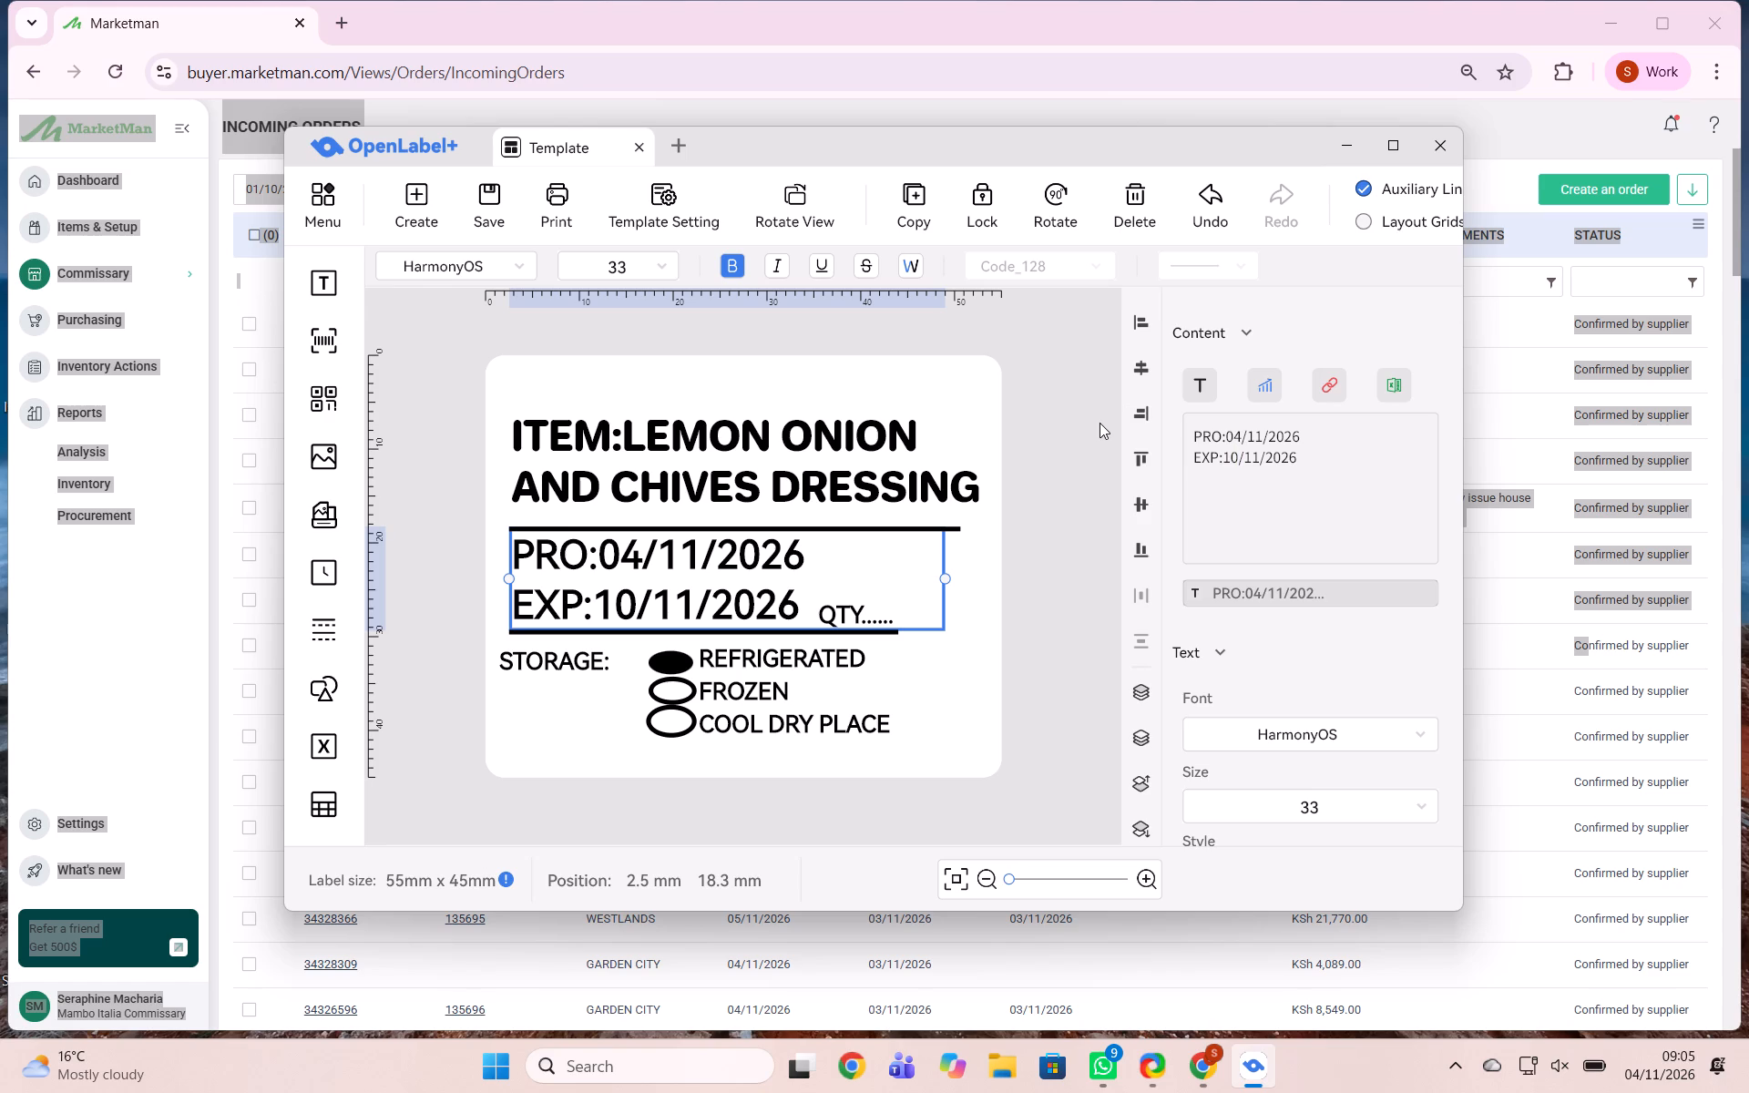
left_click(1533, 657)
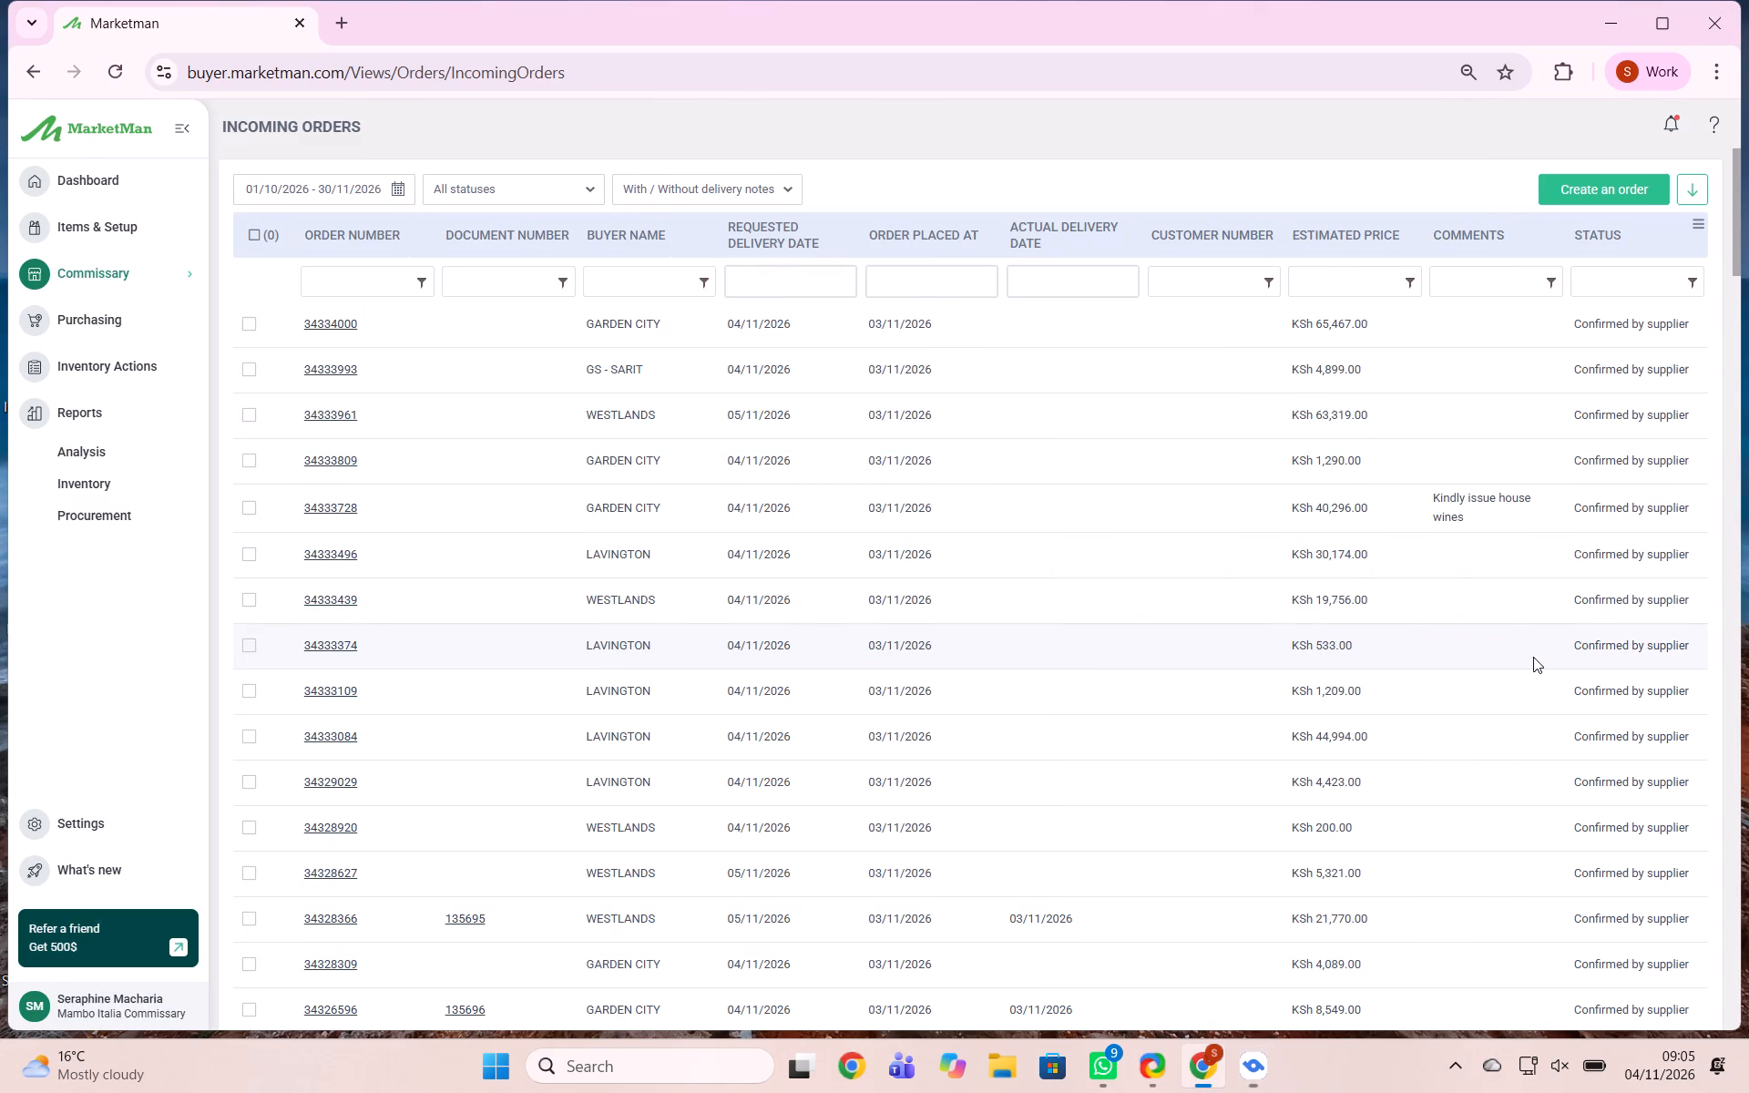
left_click(1242, 1065)
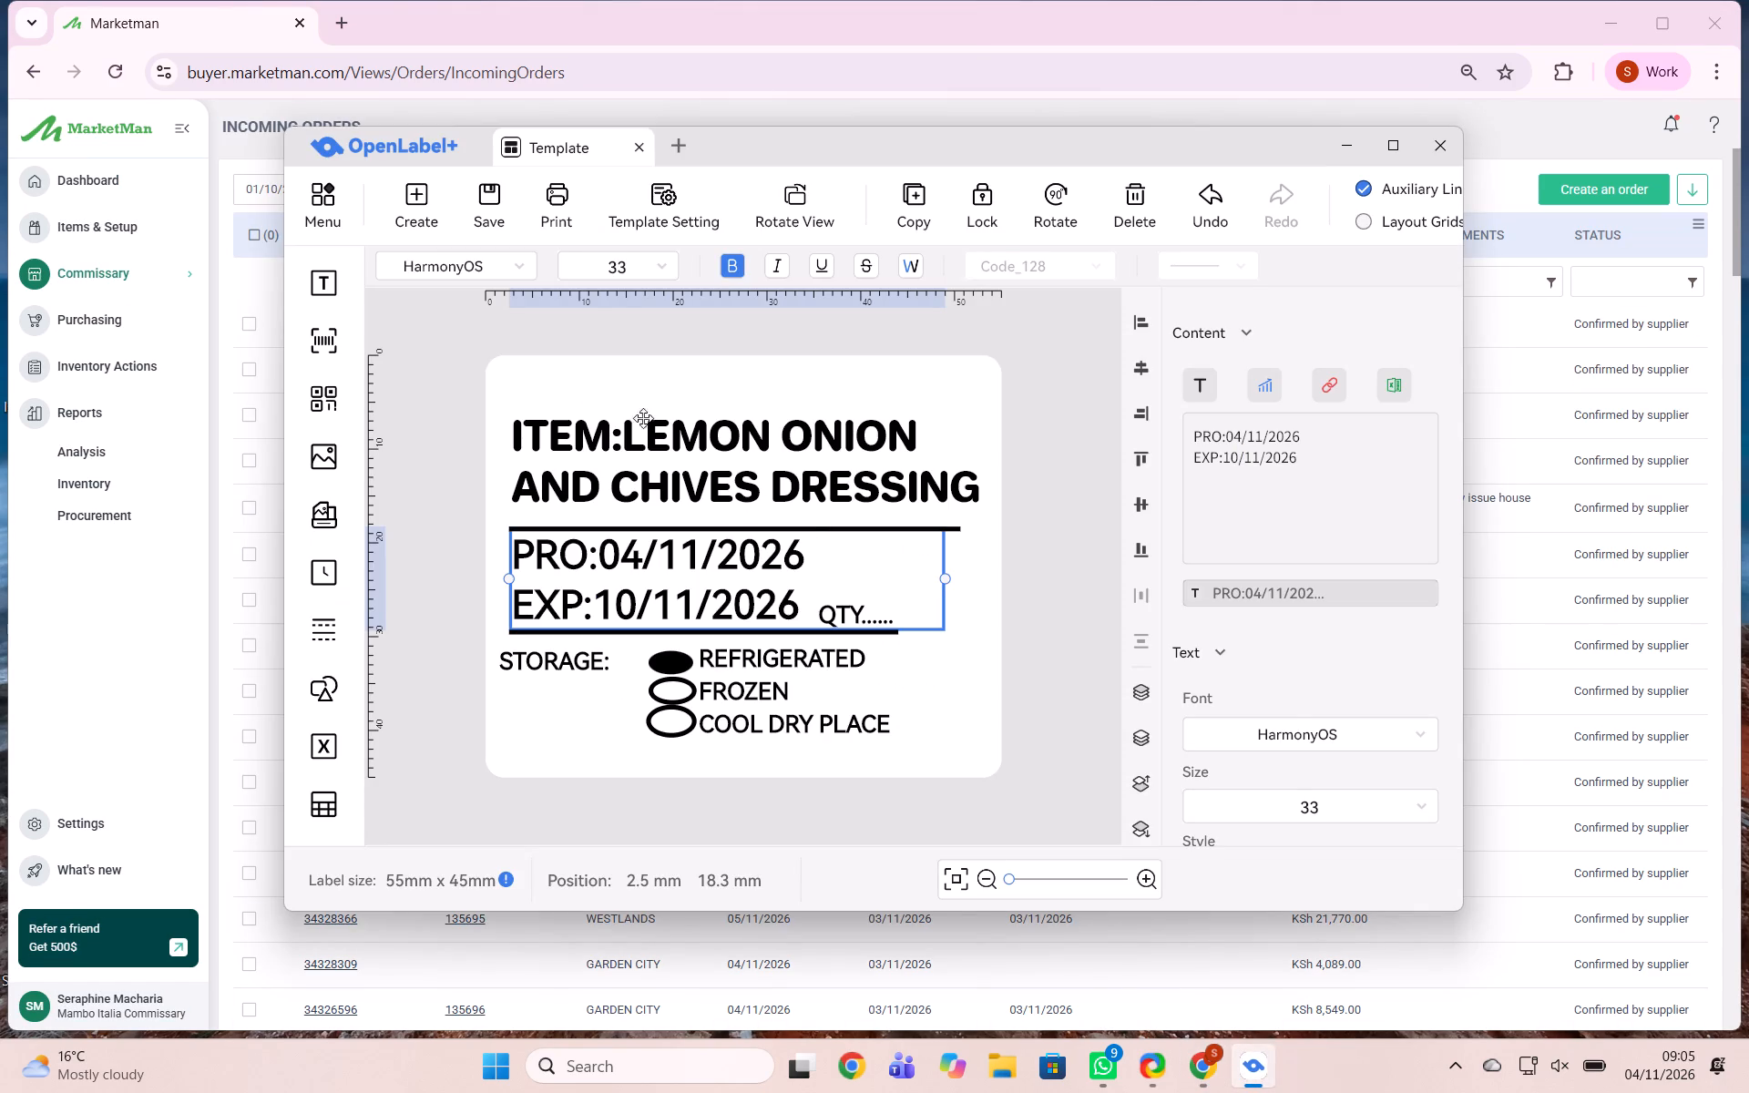
Print 2 copies of the LEMON ONION AND CHIVES DRESSING label on the Honeywell PC42E-T printer.
left_click(547, 203)
left_click_drag(547, 380, 487, 380)
key("2")
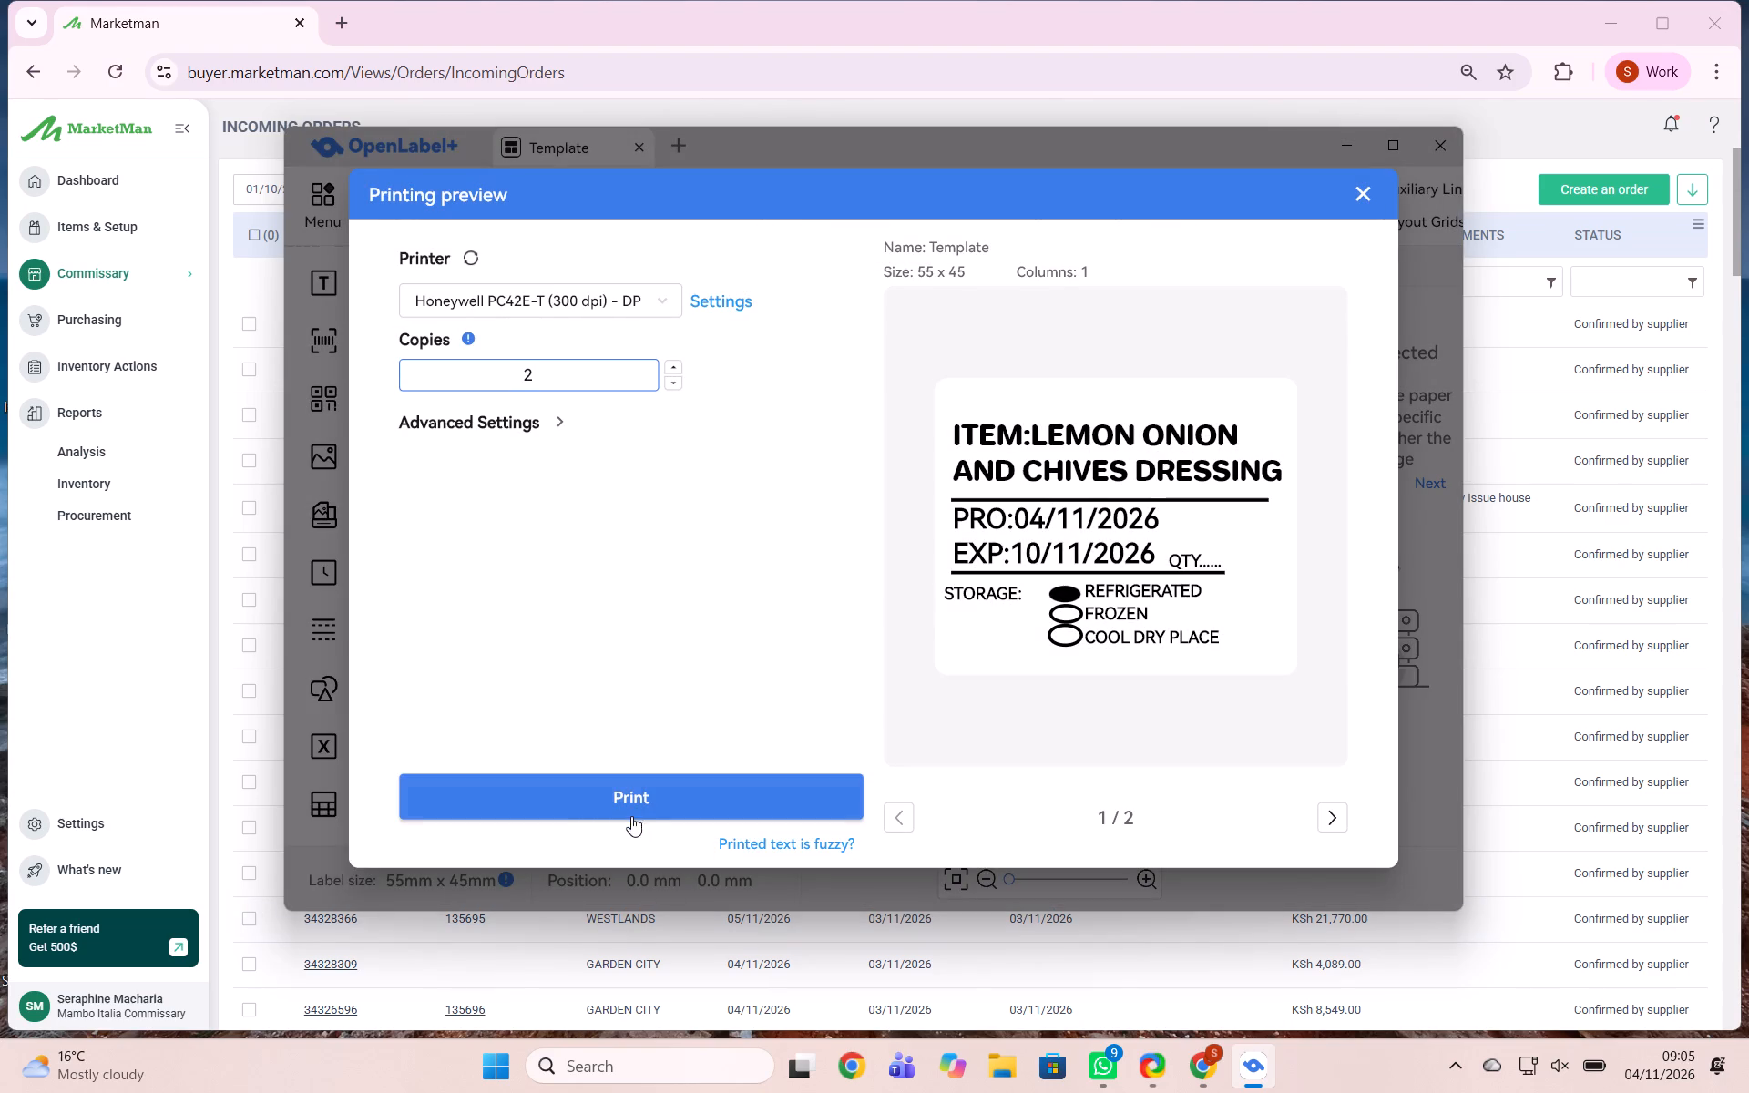
left_click(631, 805)
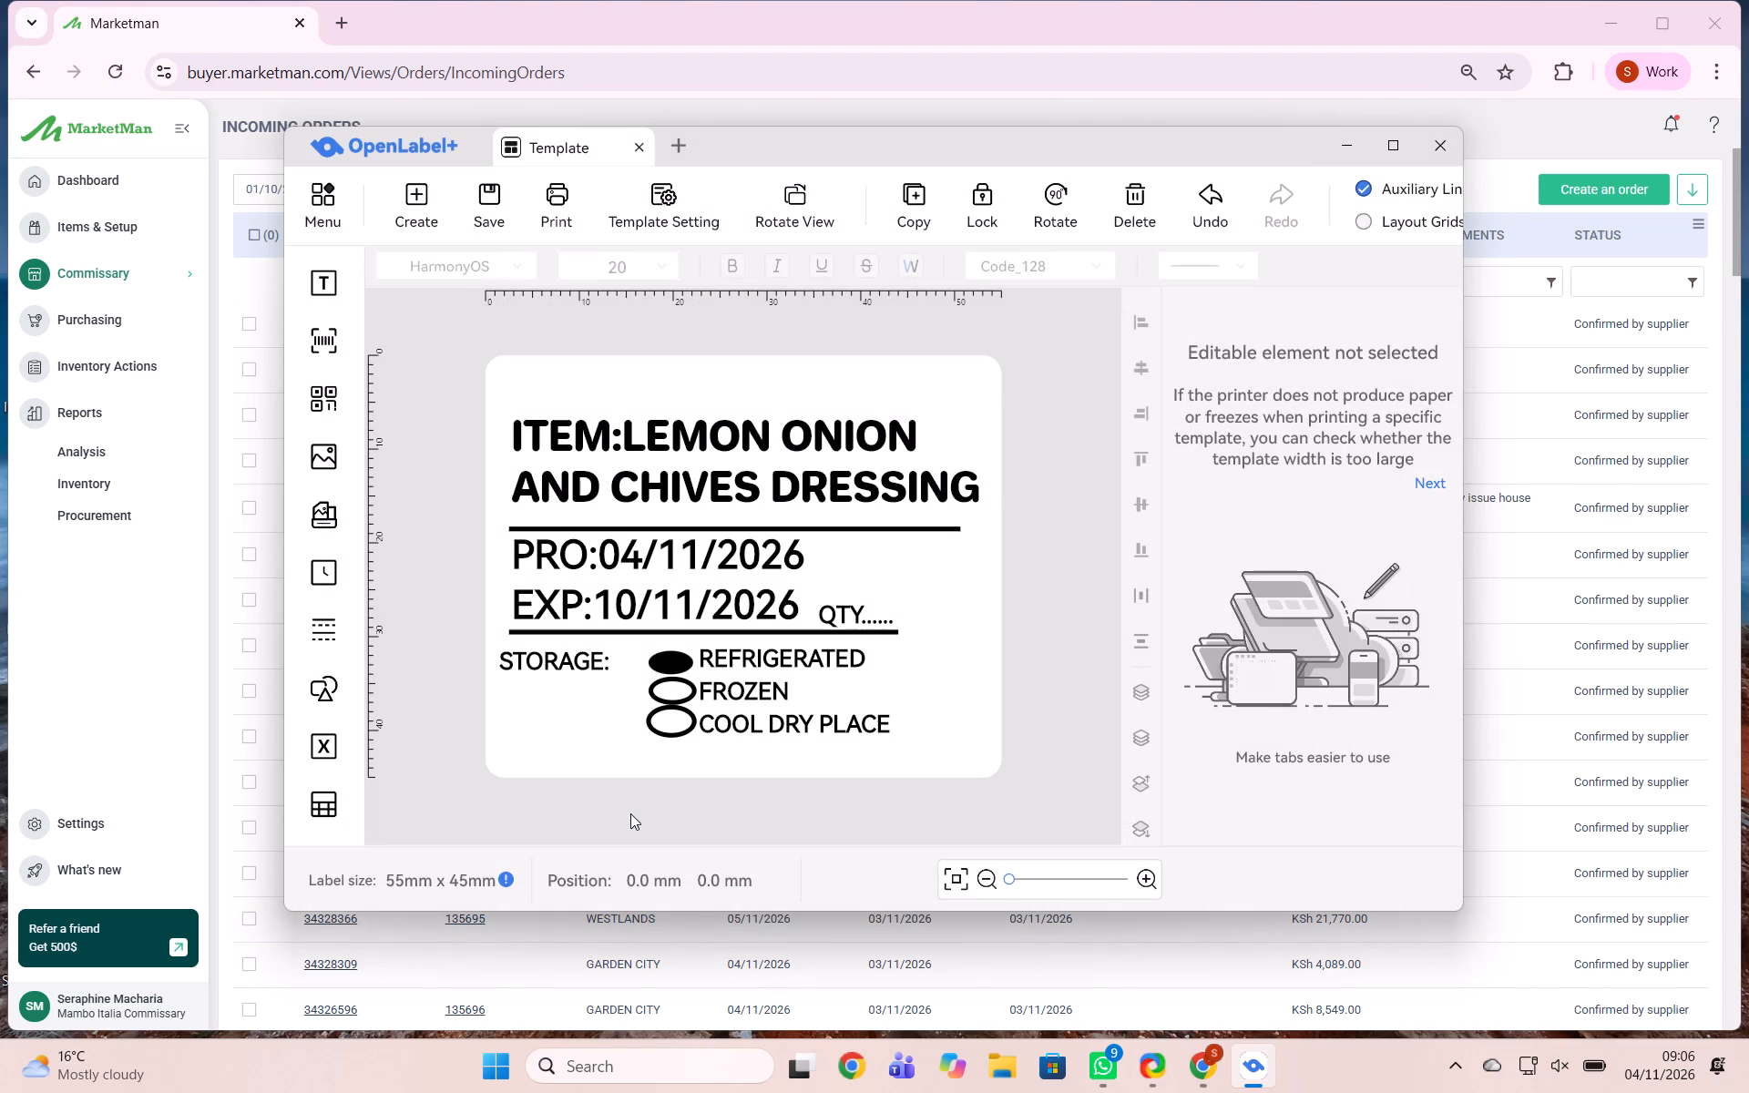
Change the item name on the label to POPPYSEED DRESSING, keeping the ITEM: prefix.
left_click(834, 479)
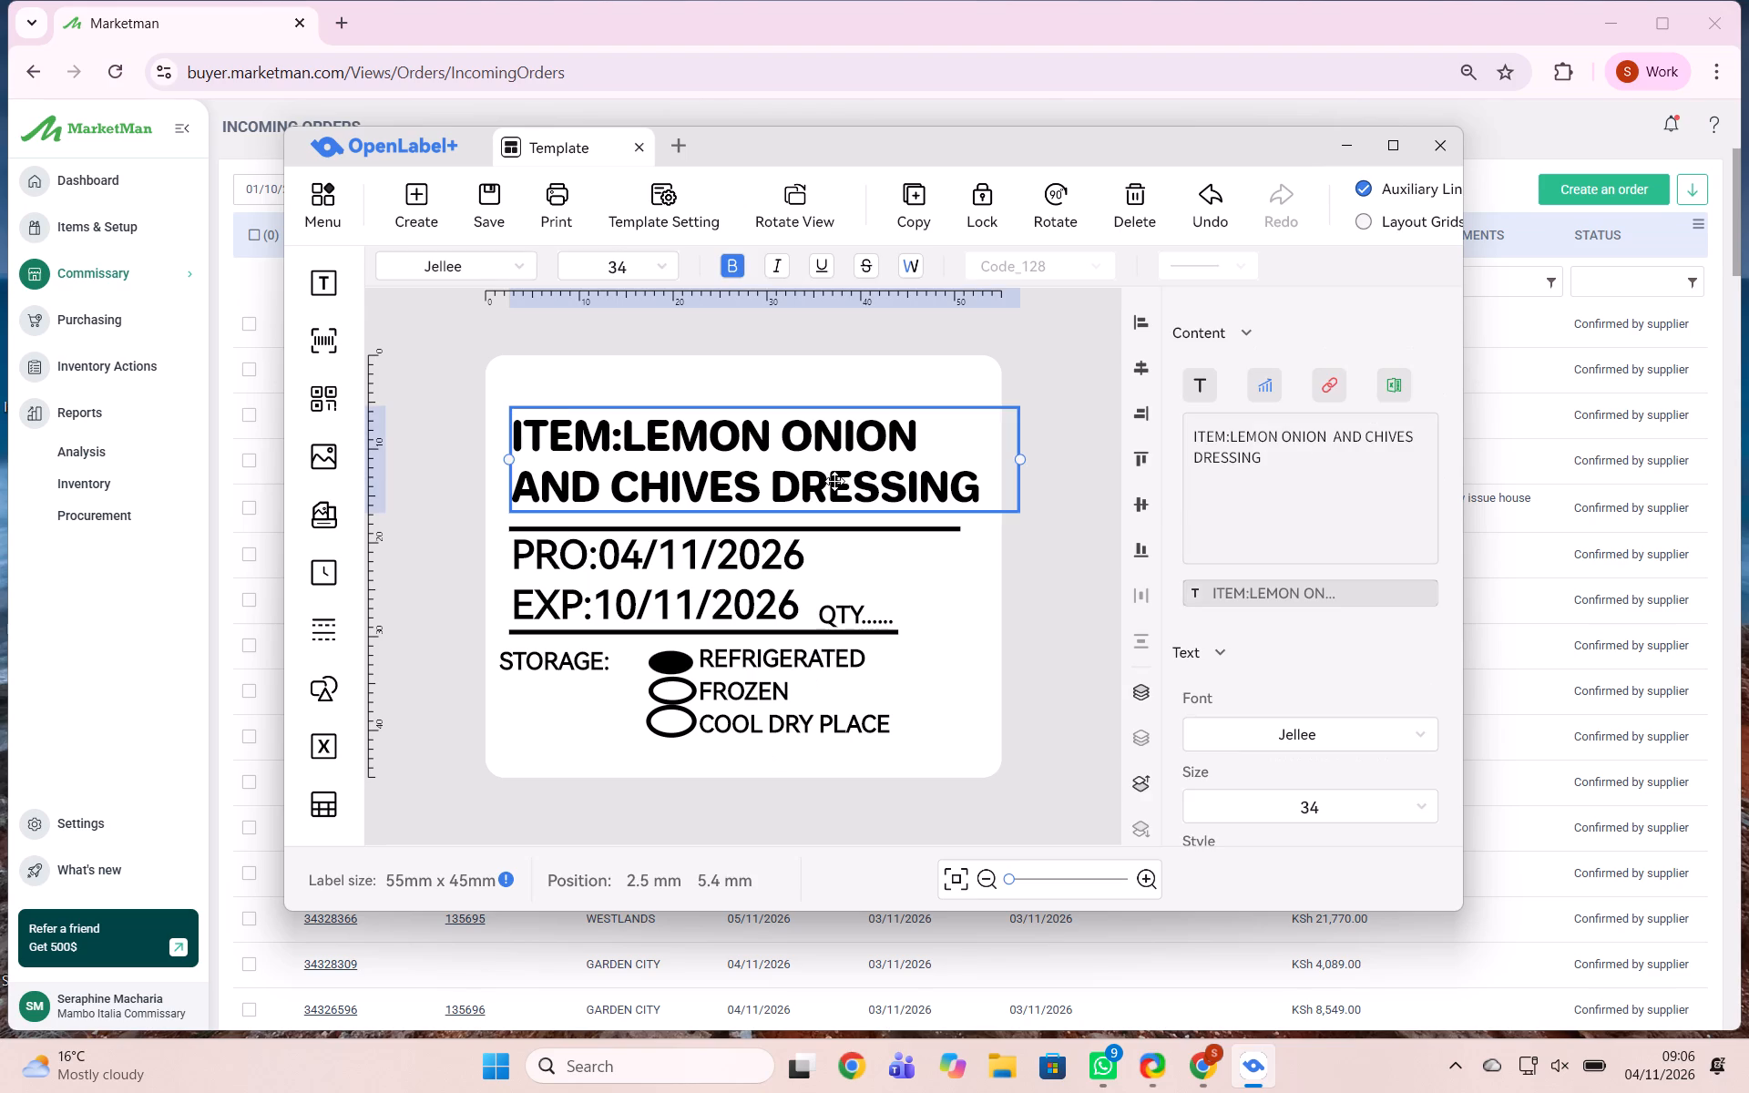
left_click_drag(1229, 435, 1317, 456)
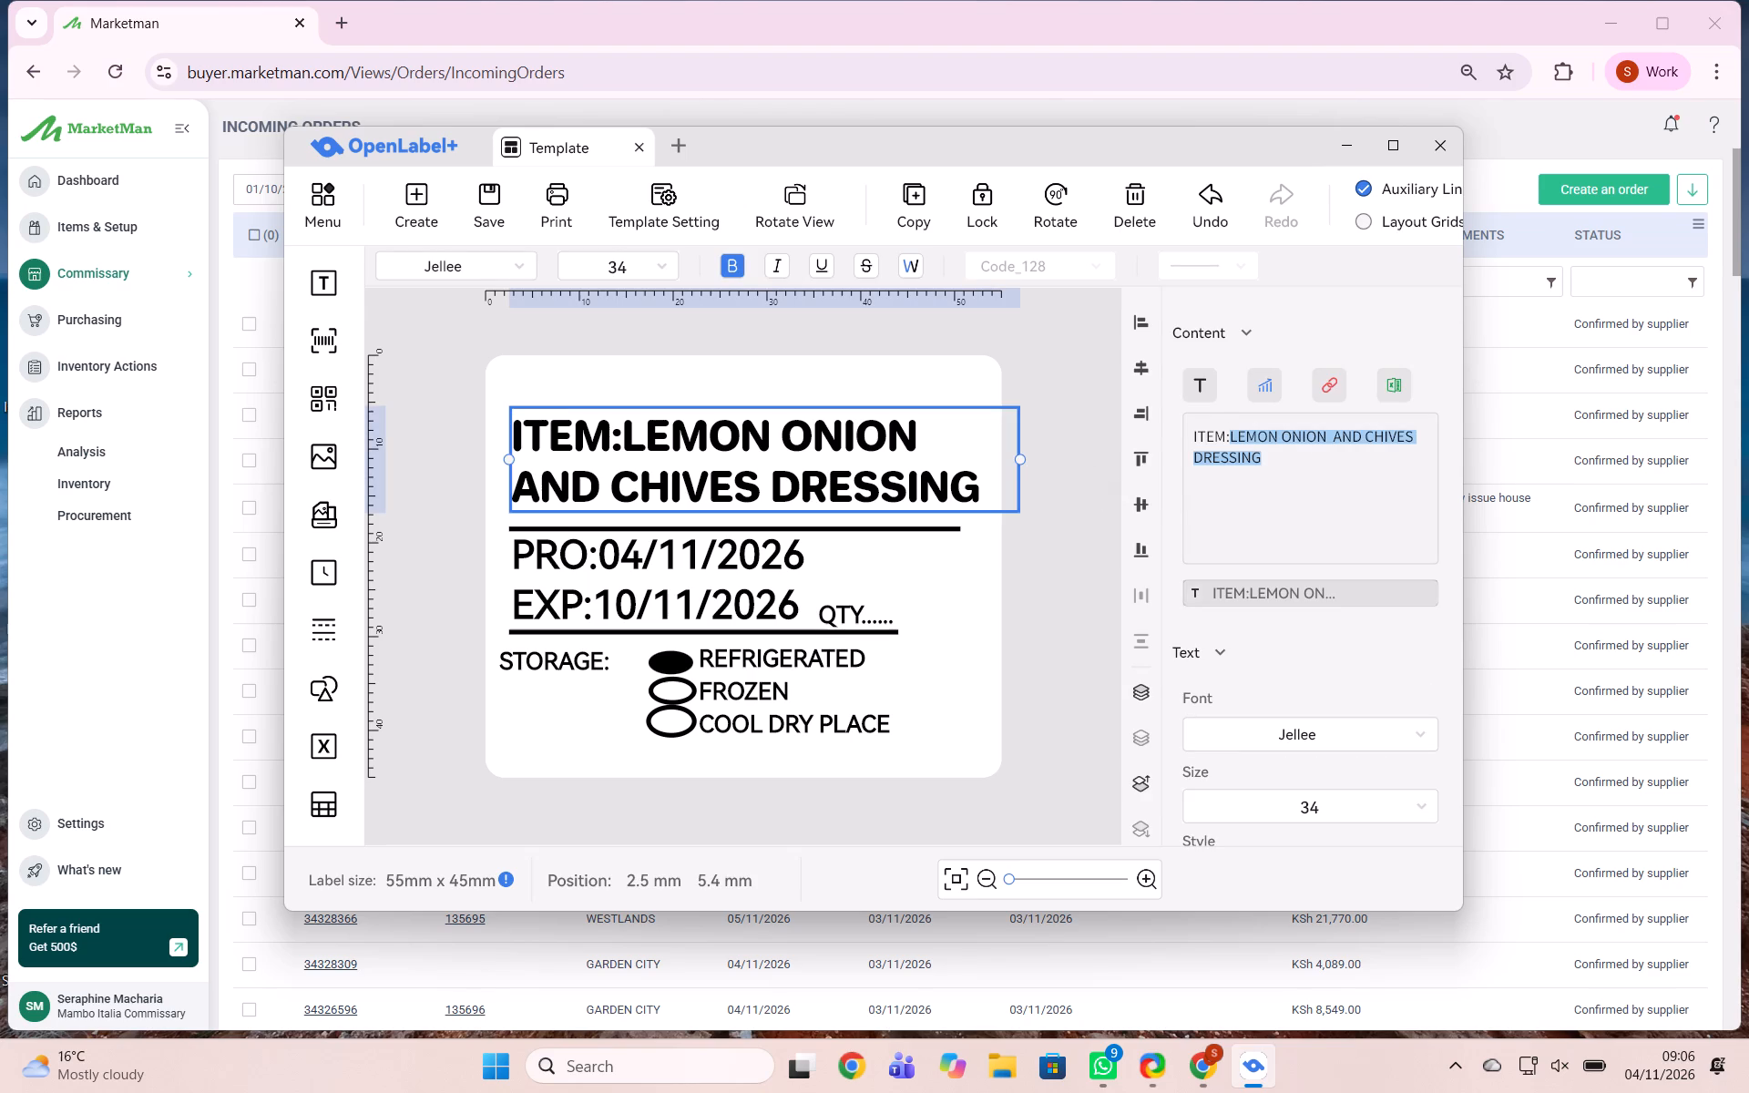
left_click_drag(1317, 456, 1345, 479)
key("p")
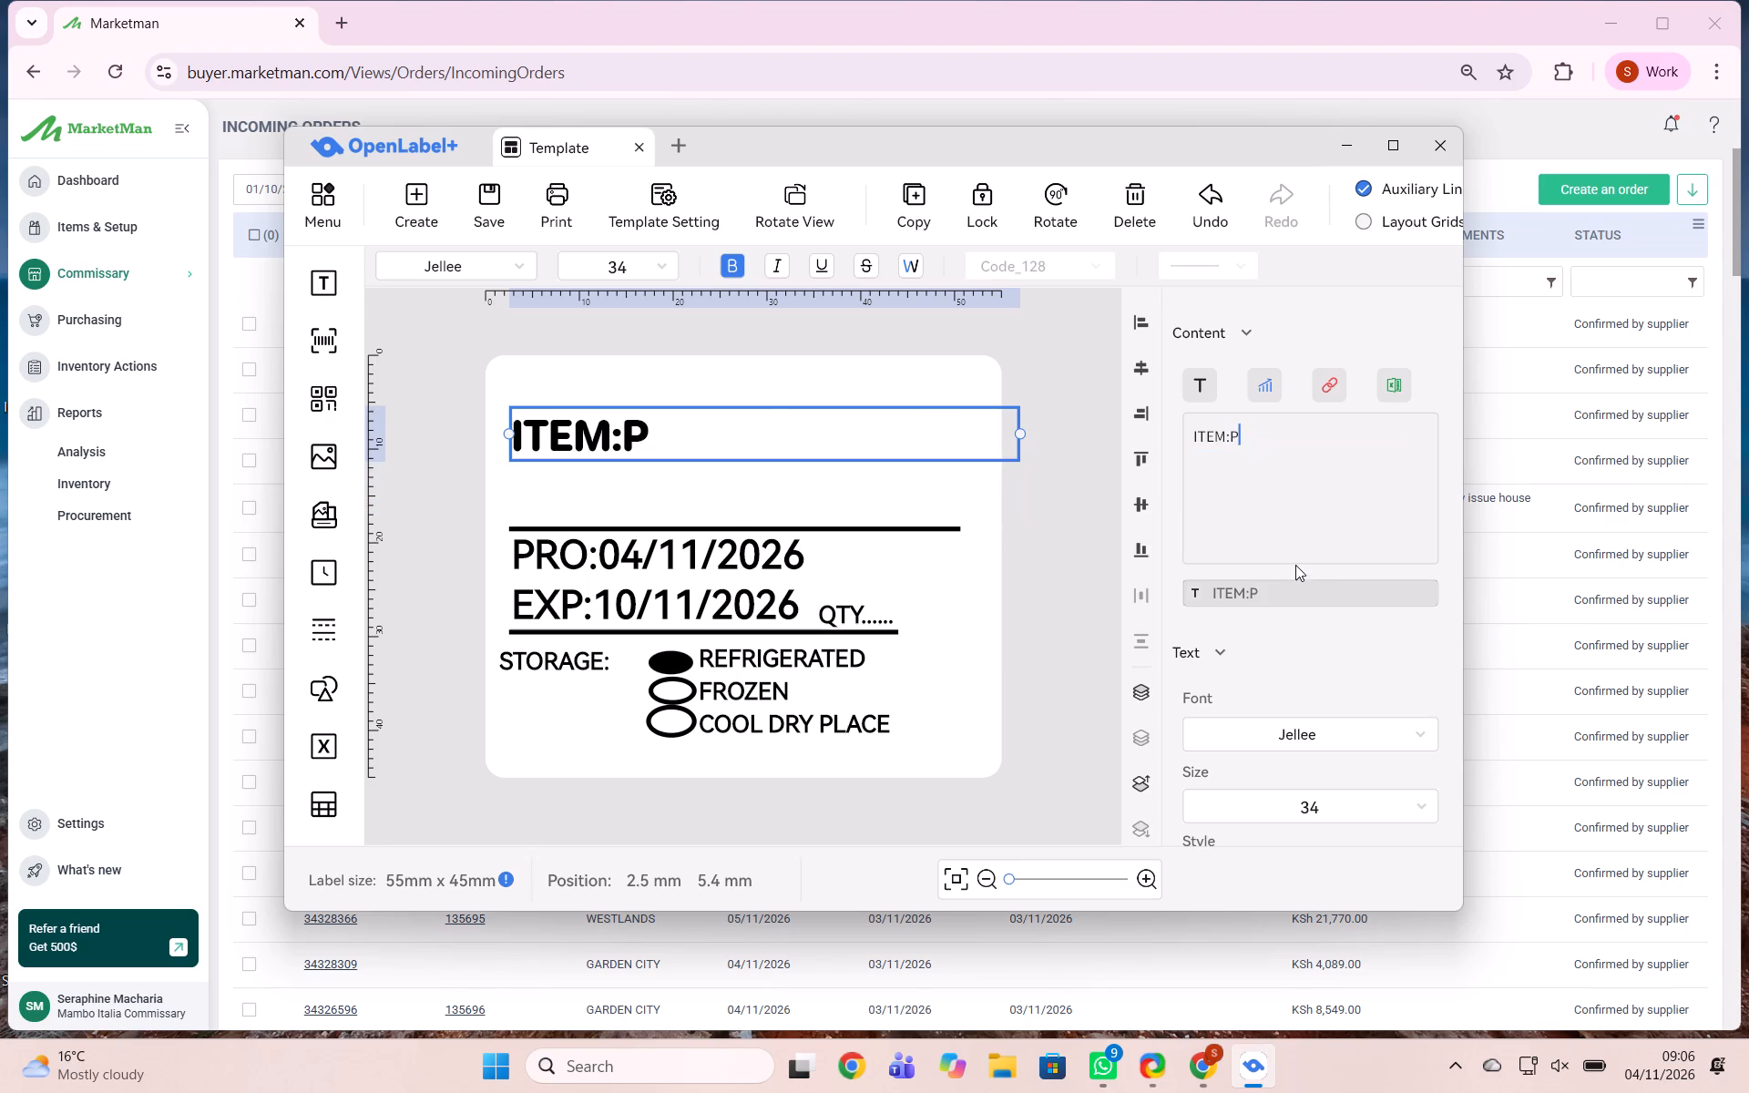
key("o")
type("PP")
key("Escape")
type("YSEE")
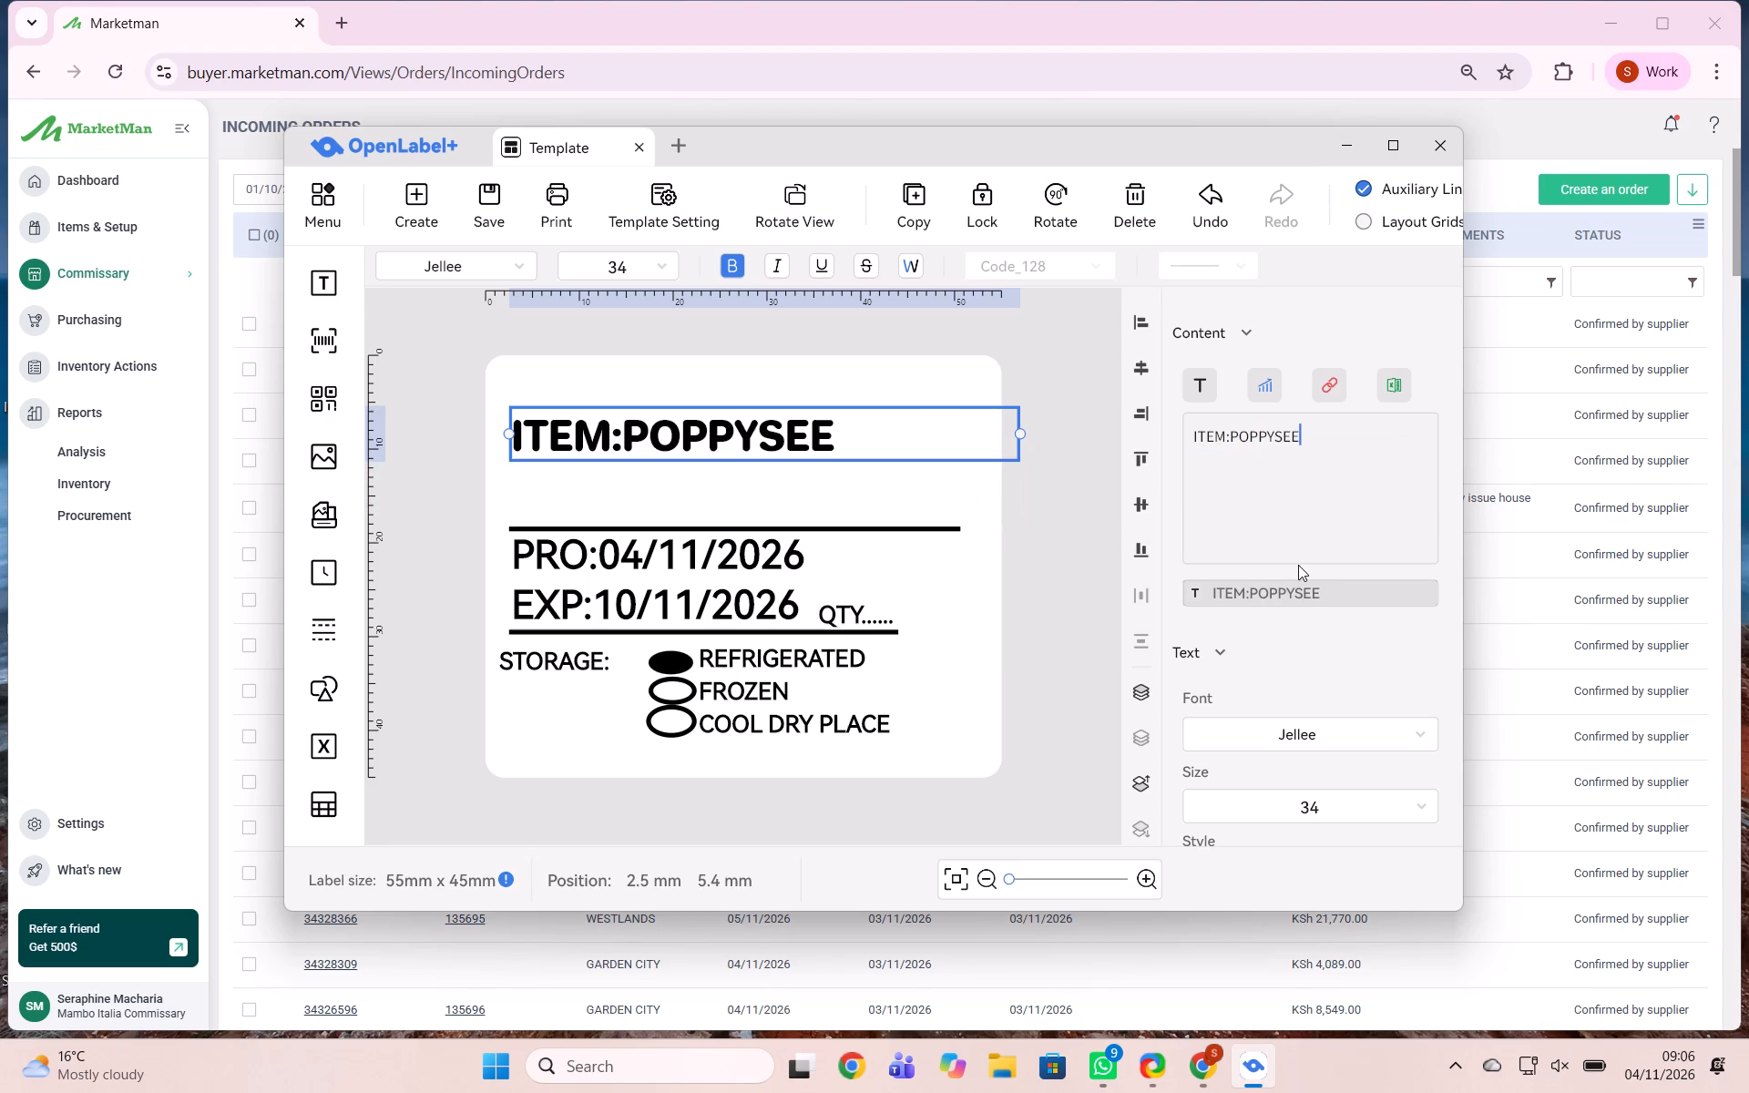
key("BackSpace")
key("BackSpace")
key("BackSpace")
key("space")
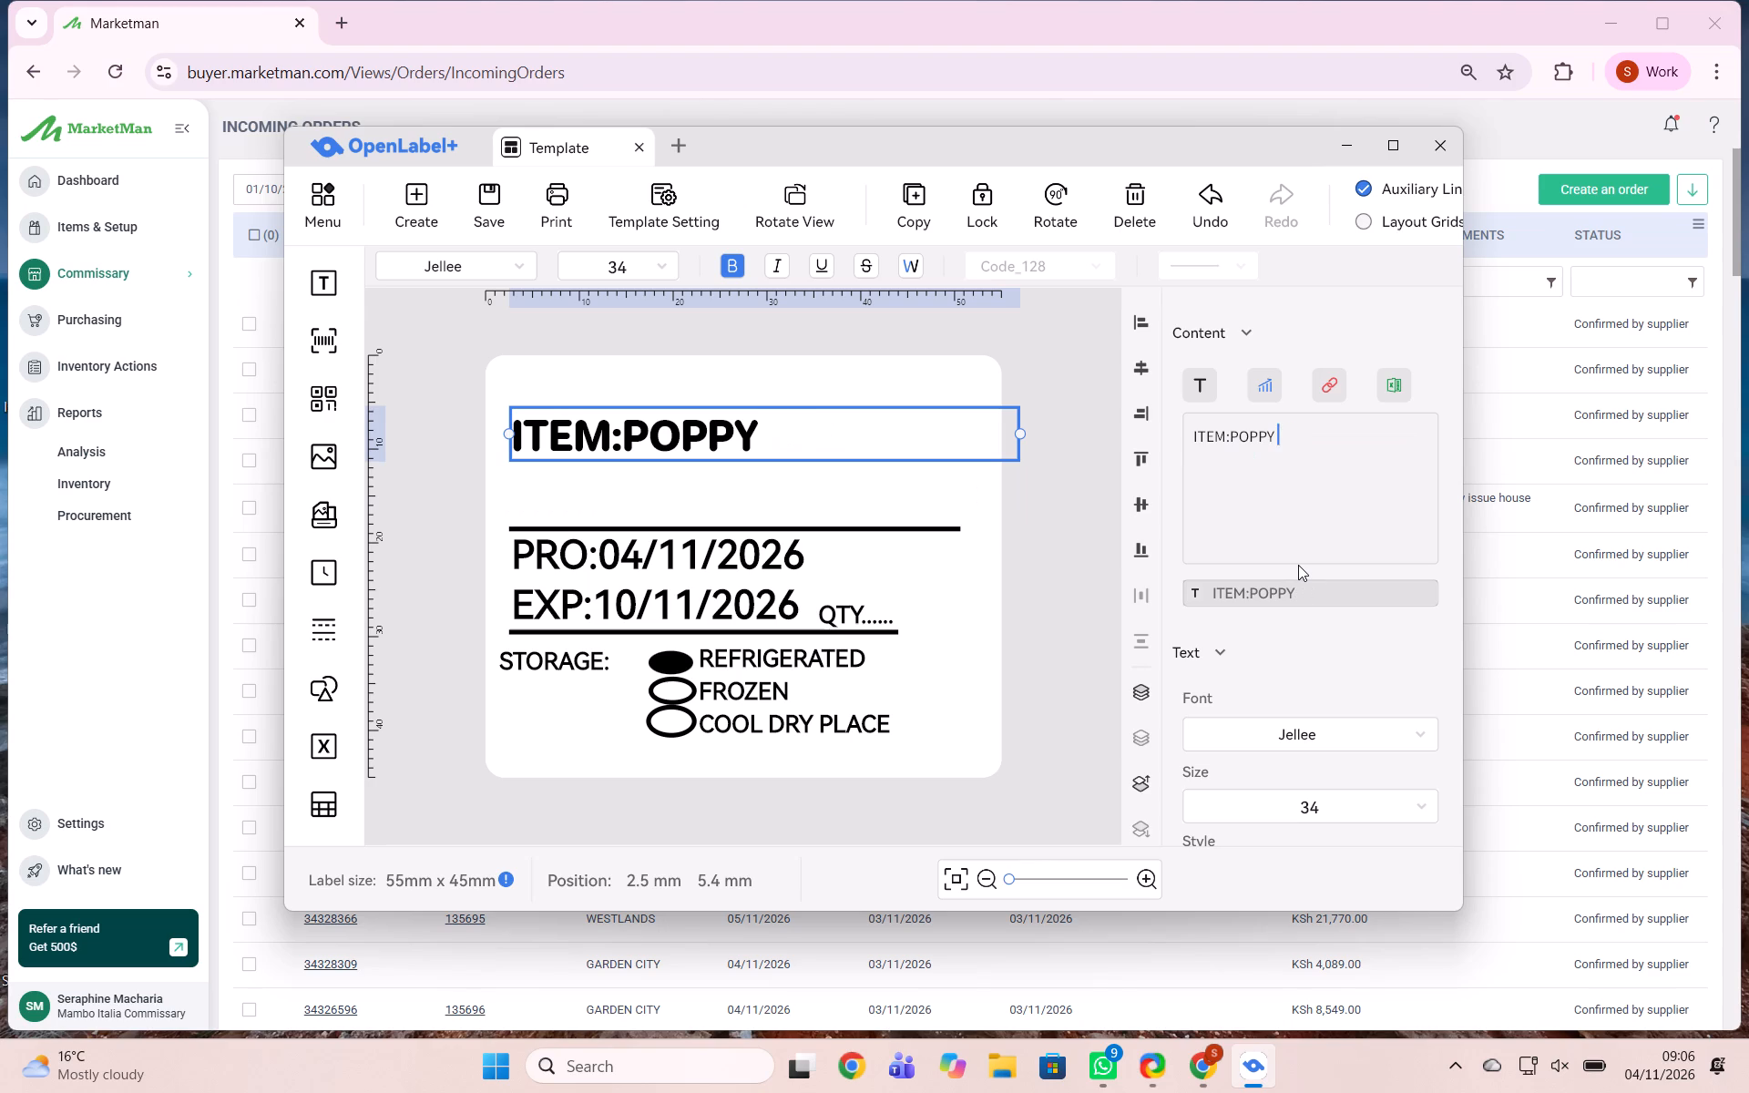
key("BackSpace")
type("SEED DRS")
key("BackSpace")
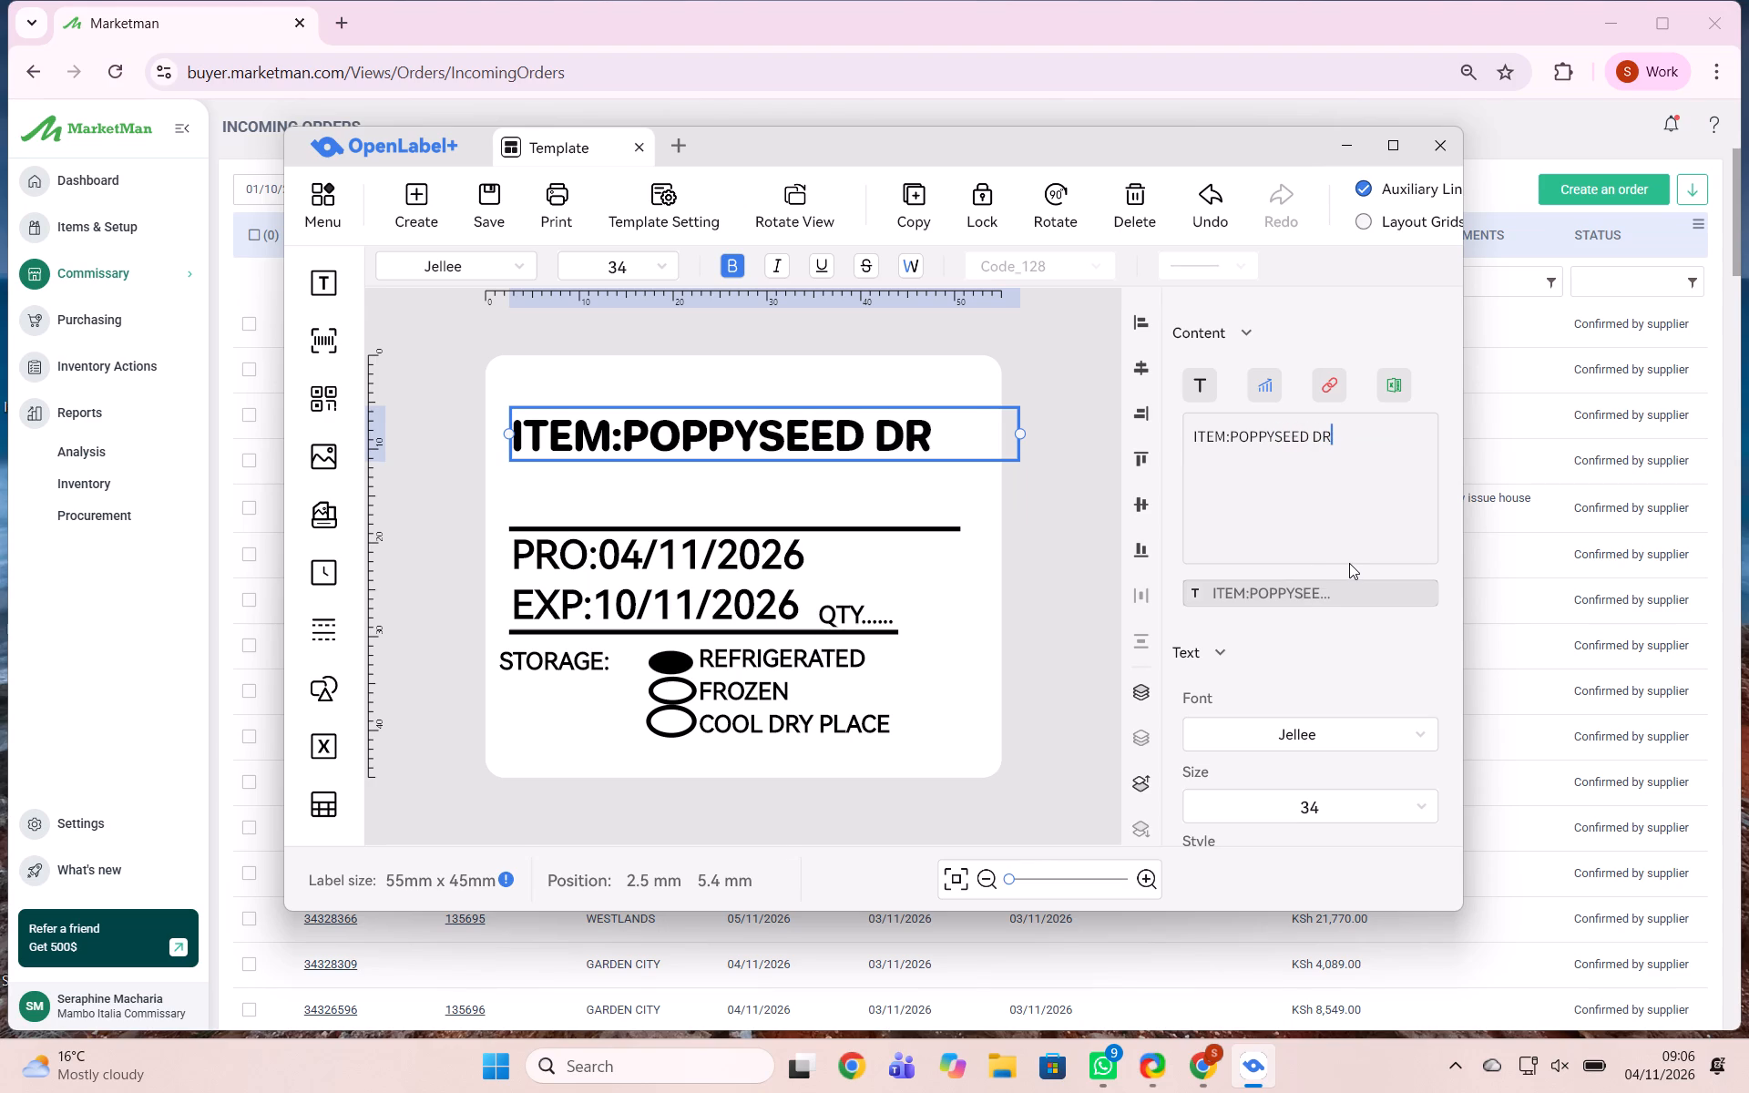
type("ESSING")
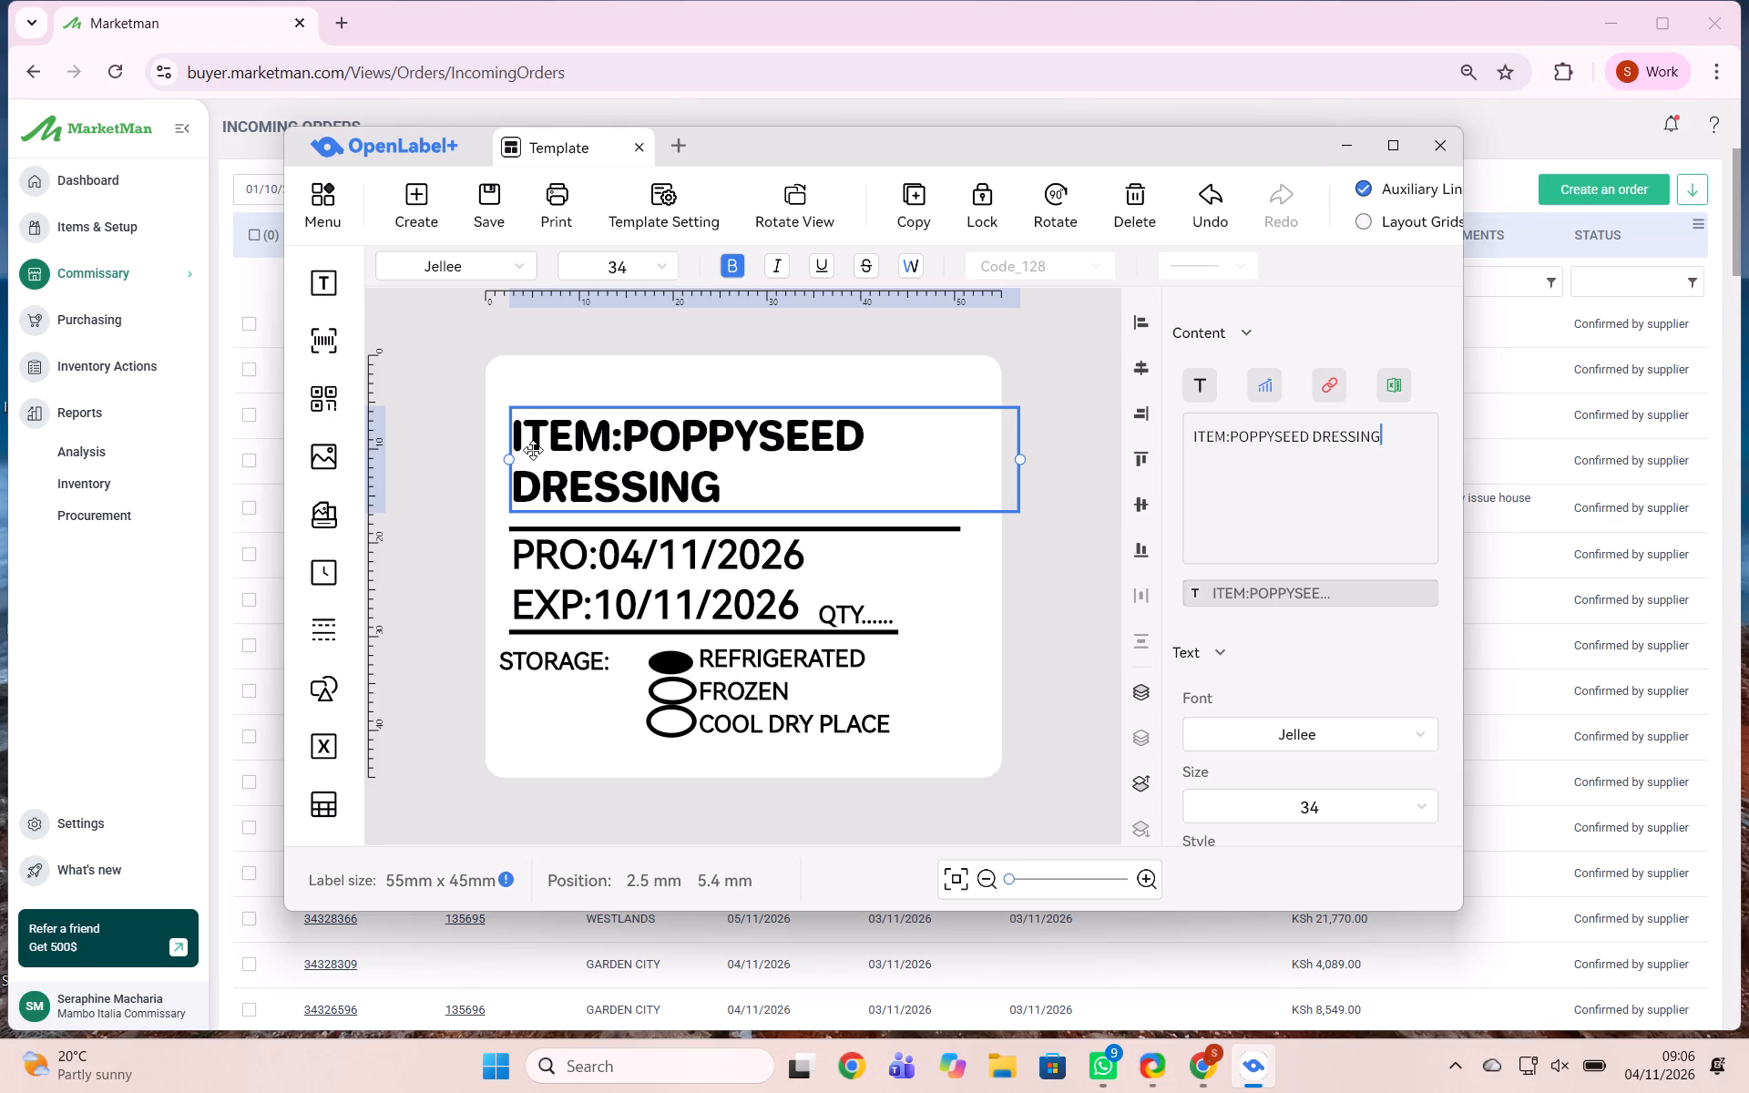
Print 4 copies of the POPPYSEED DRESSING label on the Honeywell PC42E-T printer.
left_click(568, 218)
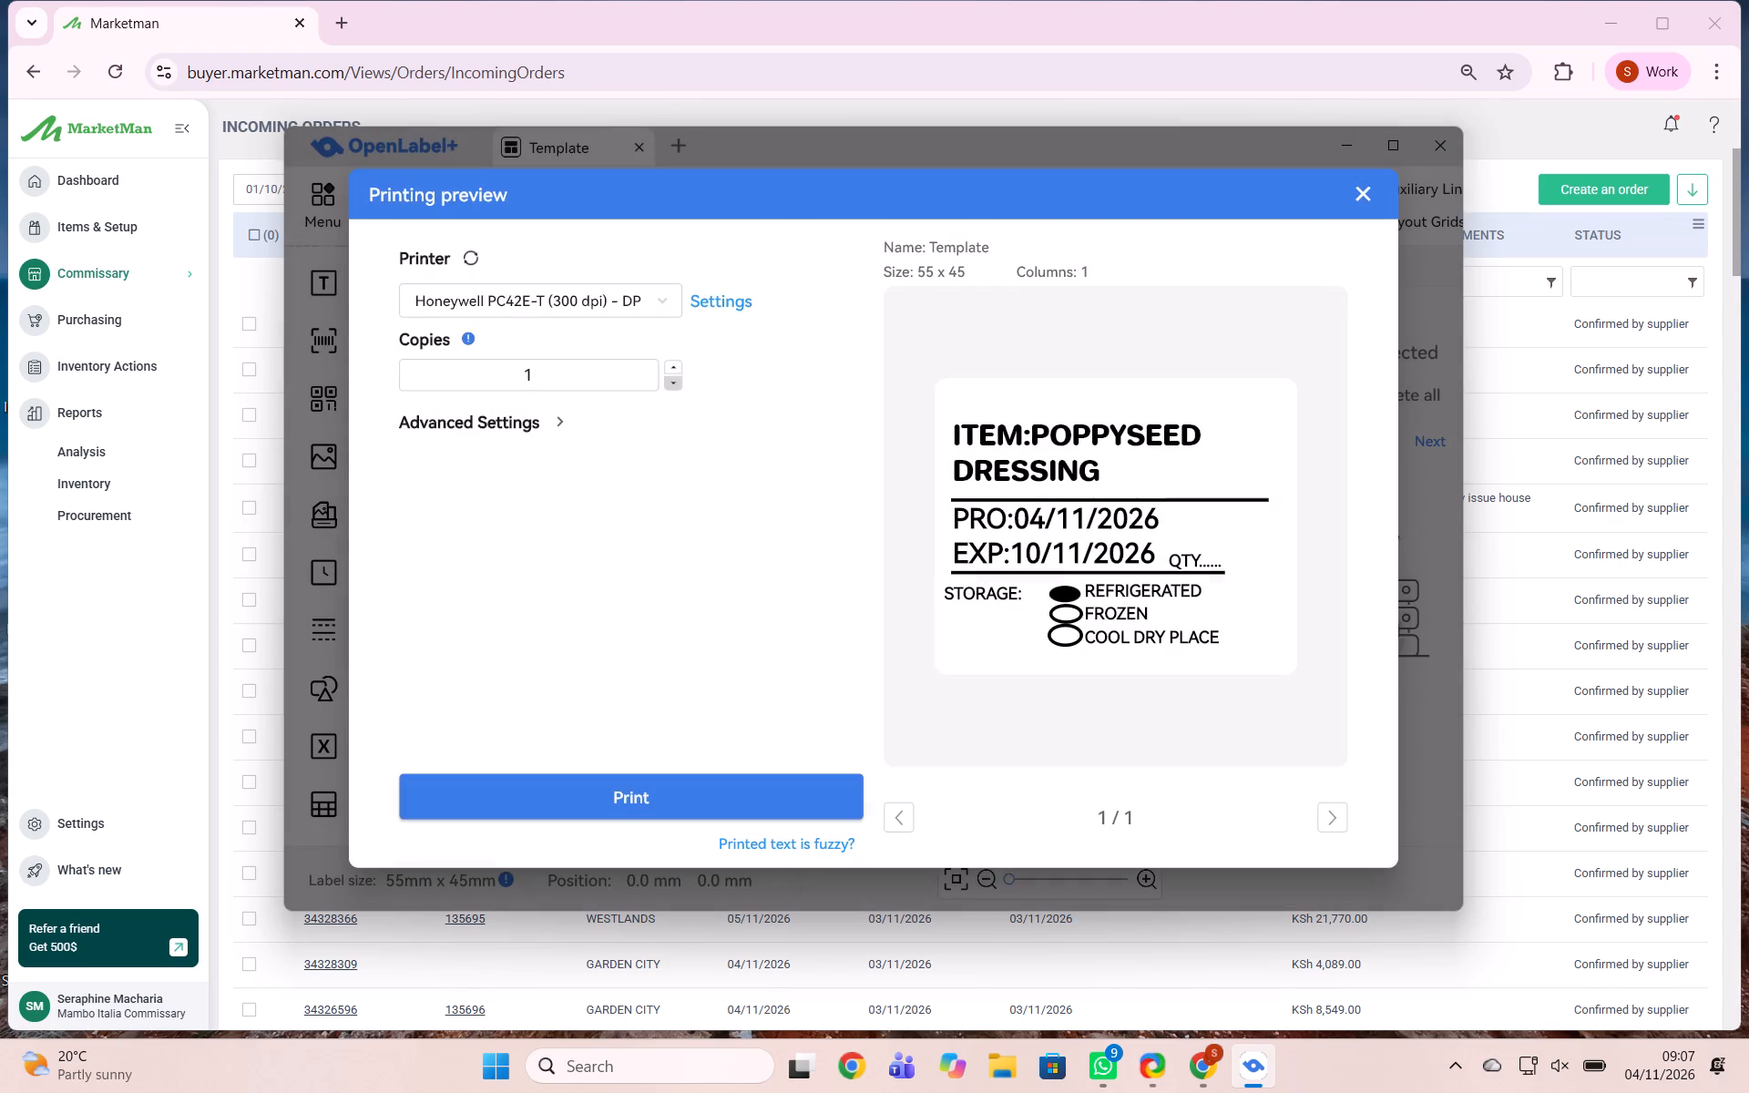
left_click_drag(601, 378, 430, 397)
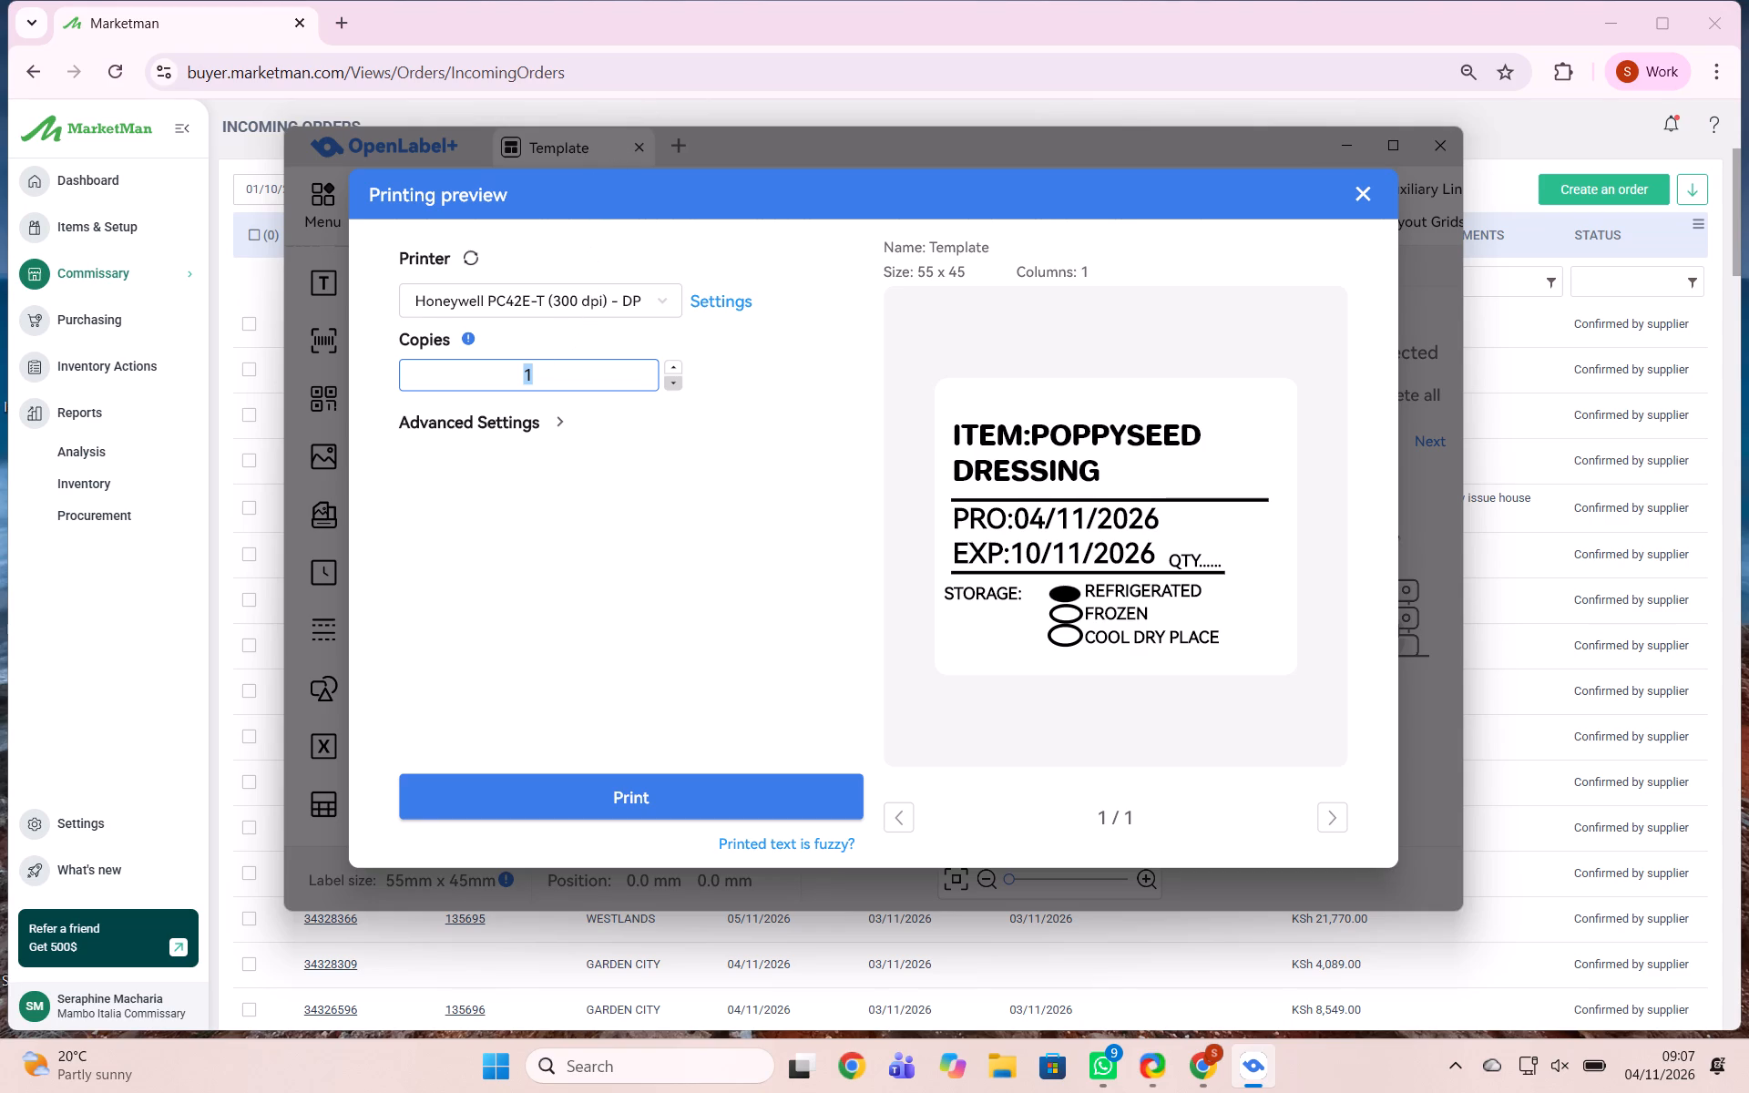
key("4")
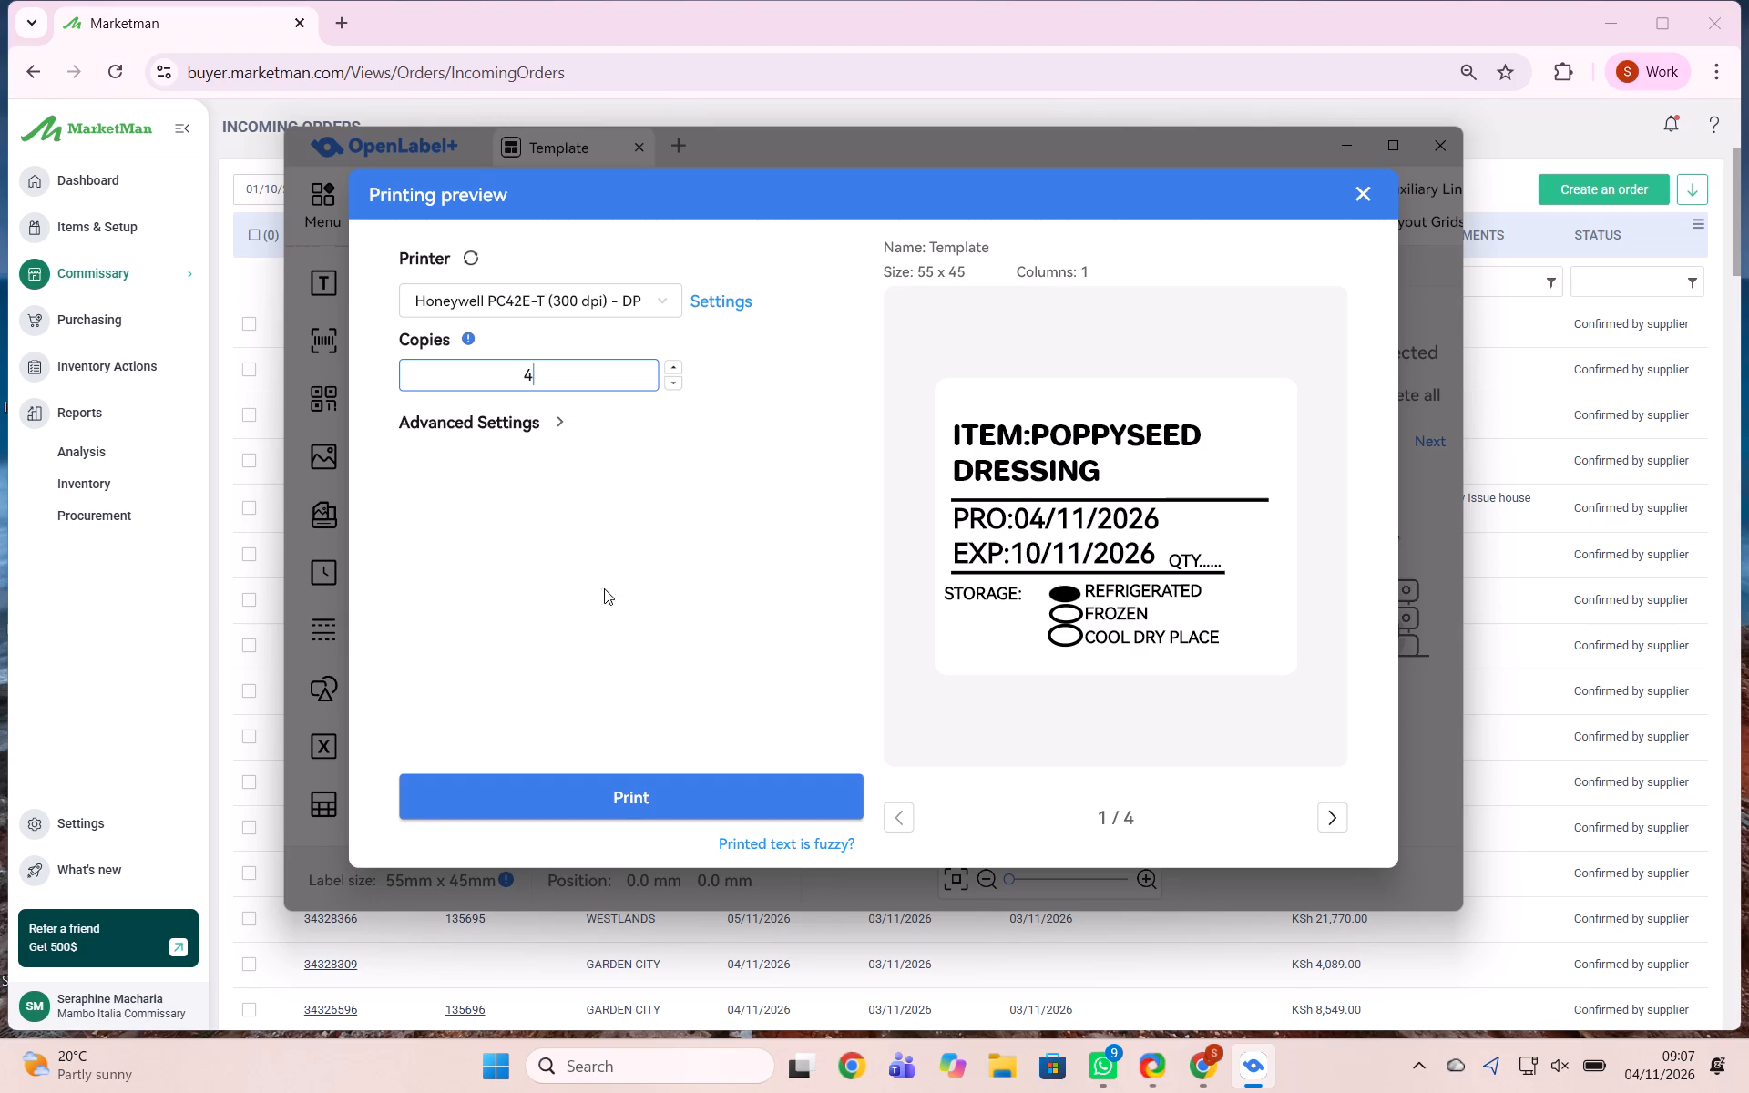
left_click(614, 807)
Change the item name on the label to RED WINE DRESSING, keeping the ITEM: prefix.
left_click(649, 485)
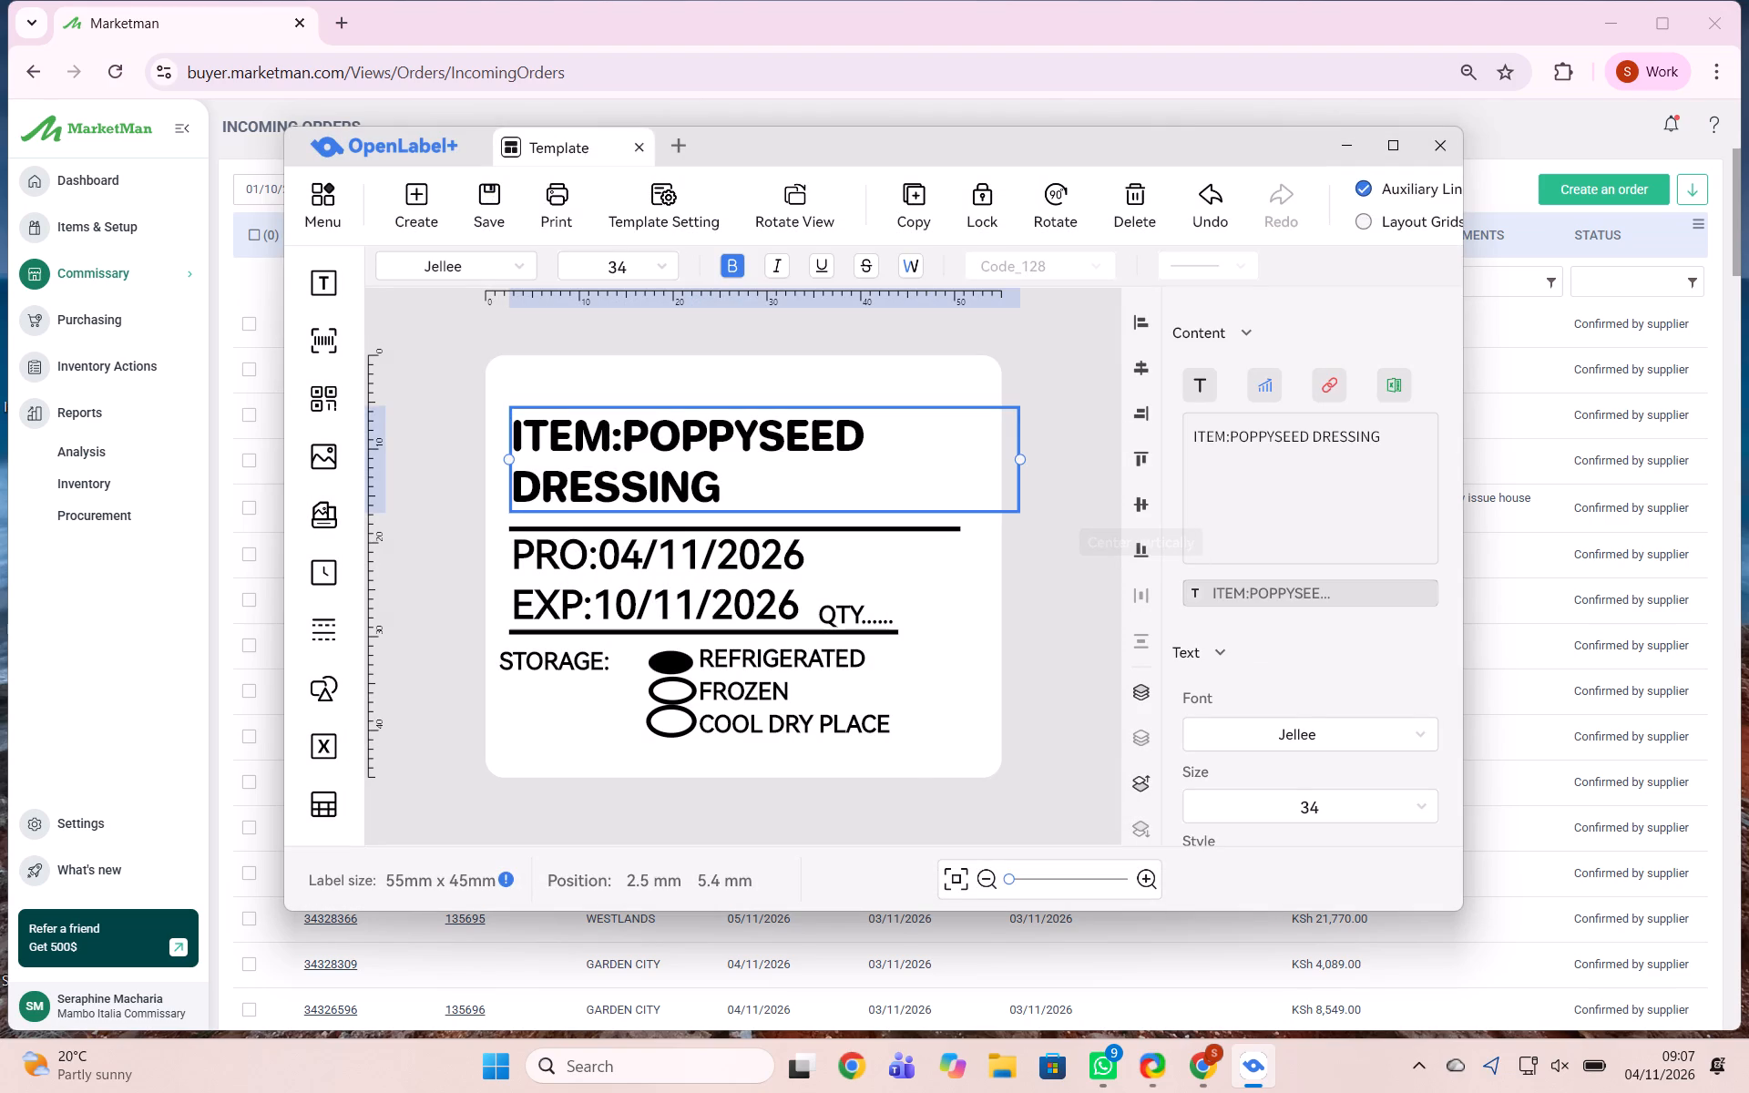
left_click_drag(1232, 429, 1539, 457)
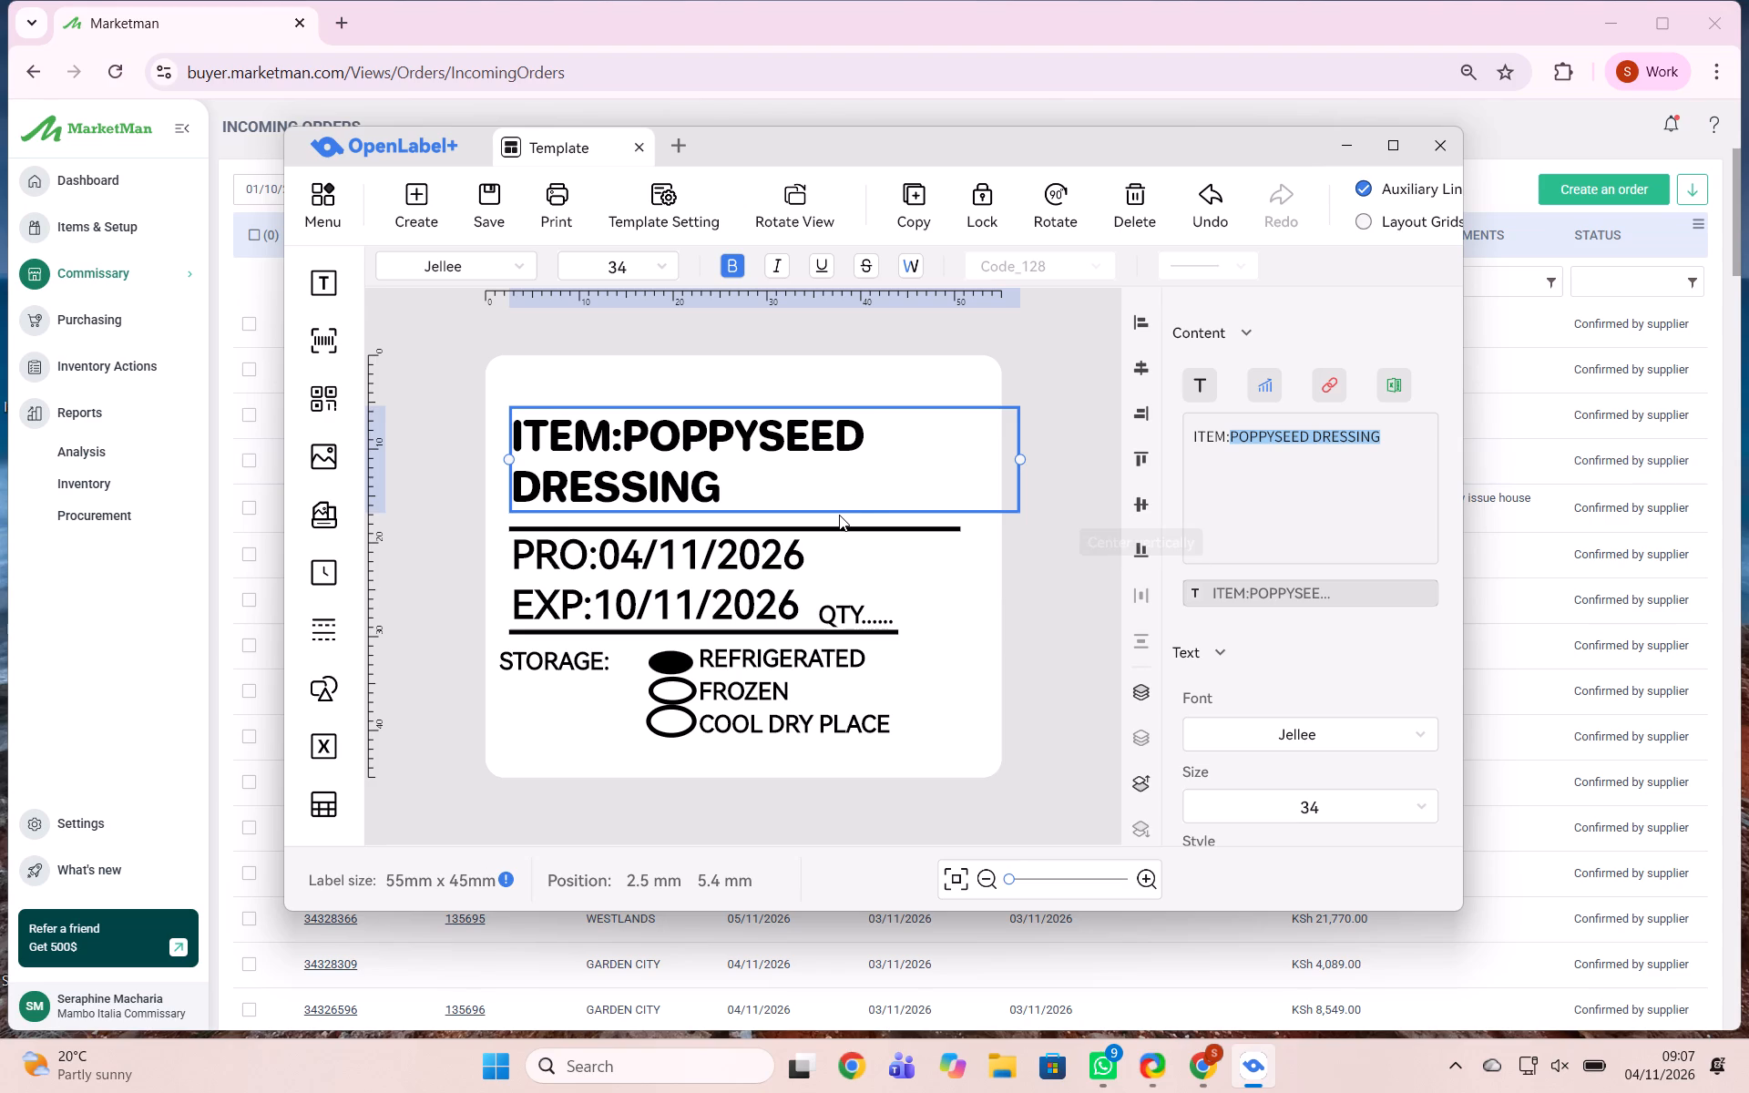
type("RED WINE DRESSING")
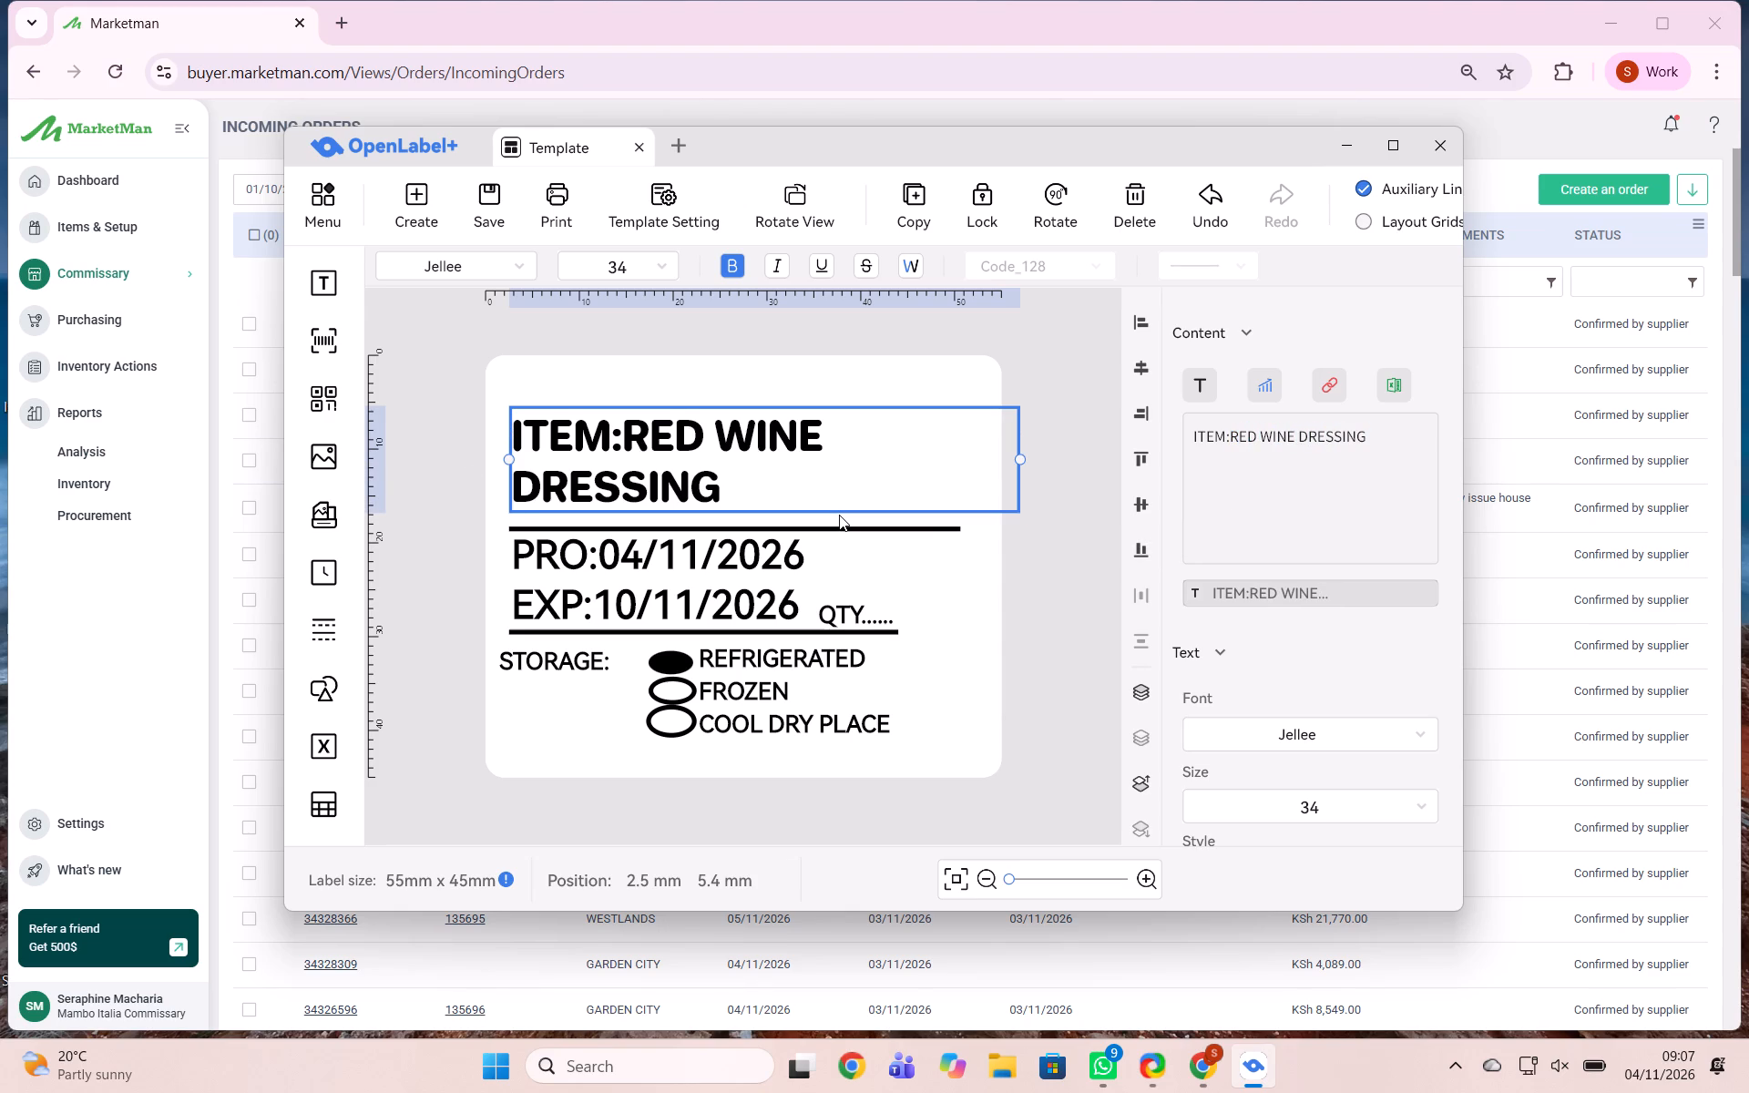
Set the expiry date on the red wine dressing label to 03/12/2026.
left_click(649, 608)
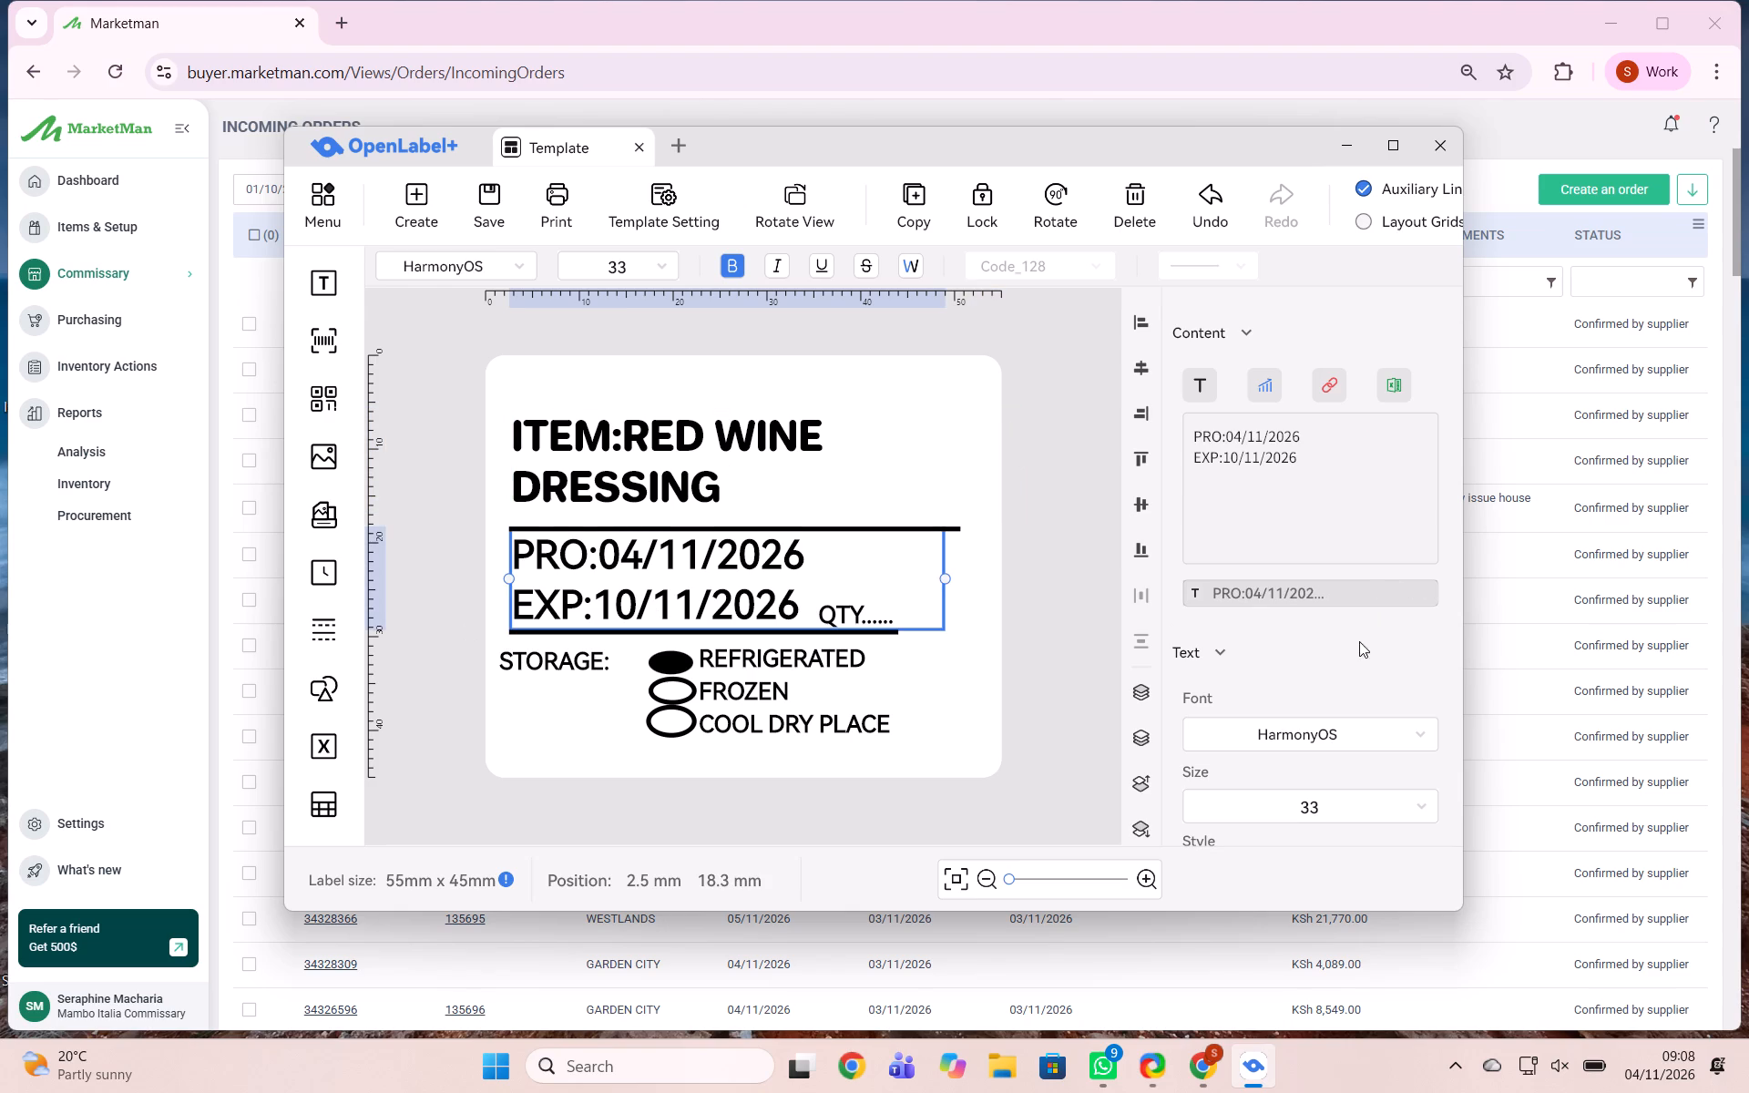
double_click(1236, 451)
type("03")
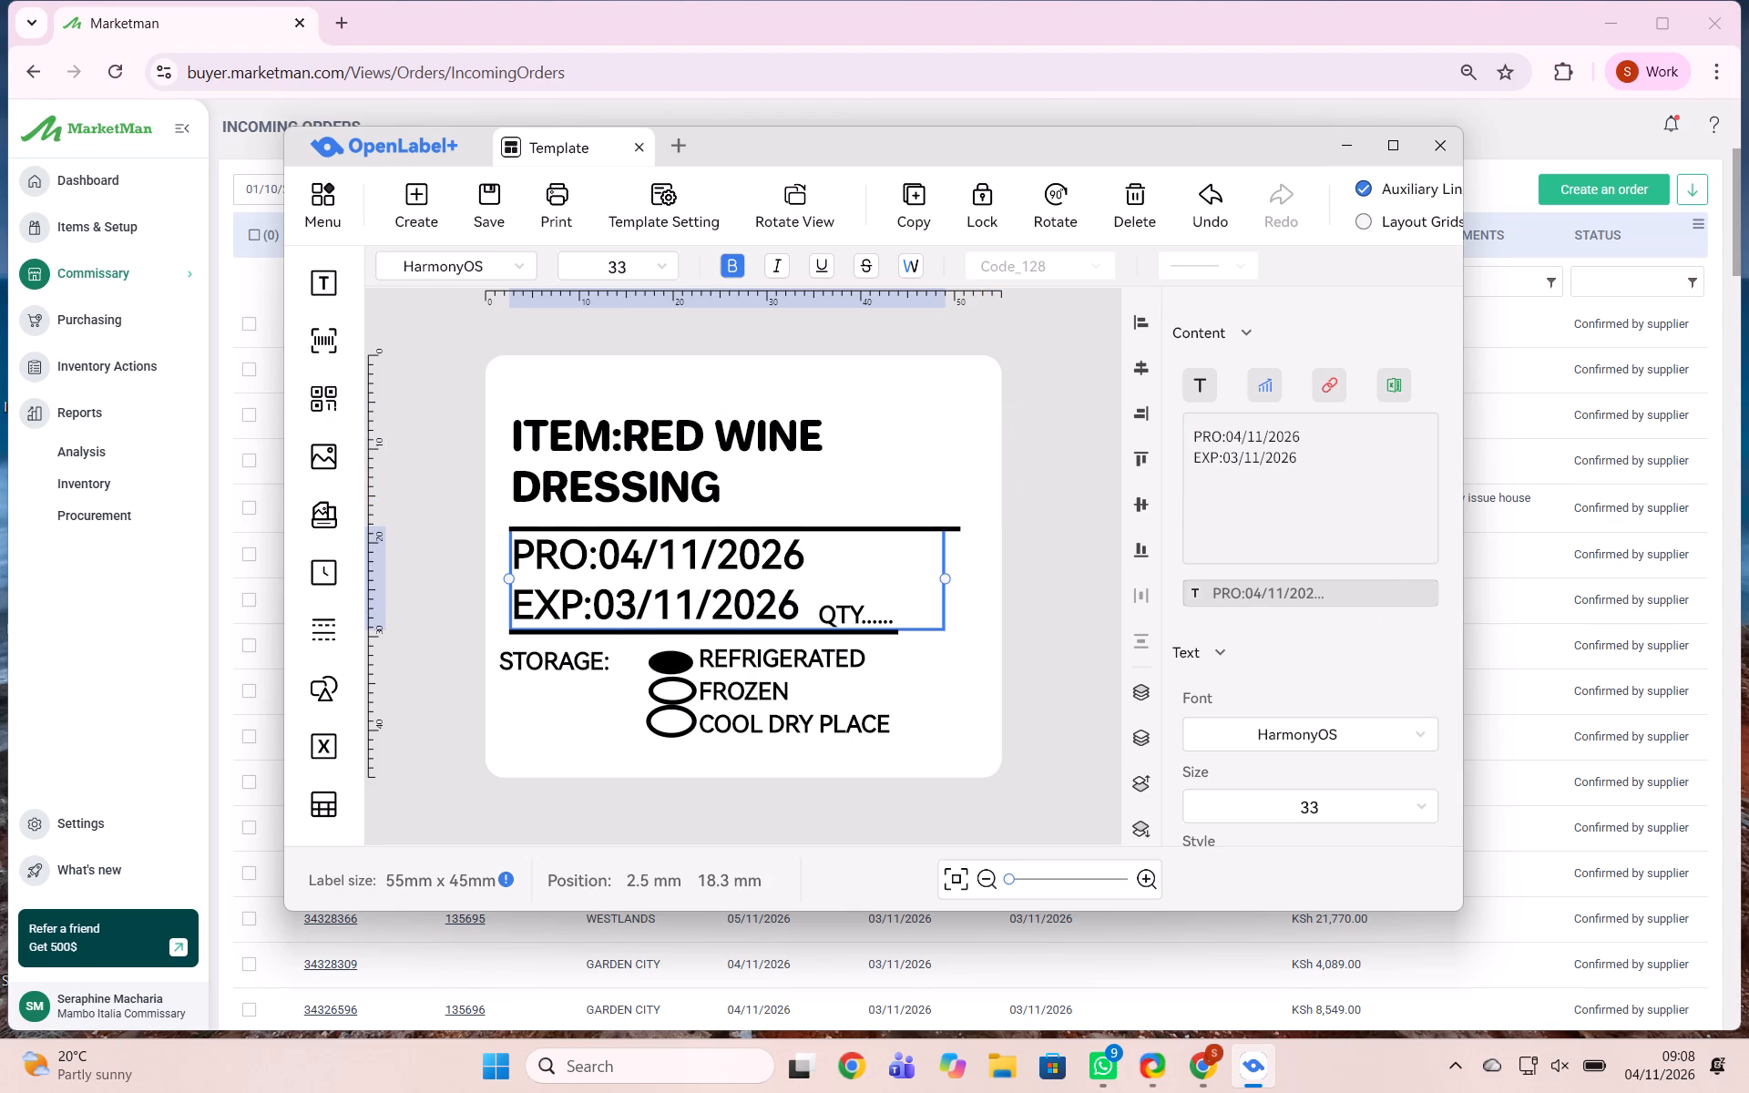
double_click(1255, 462)
type("12")
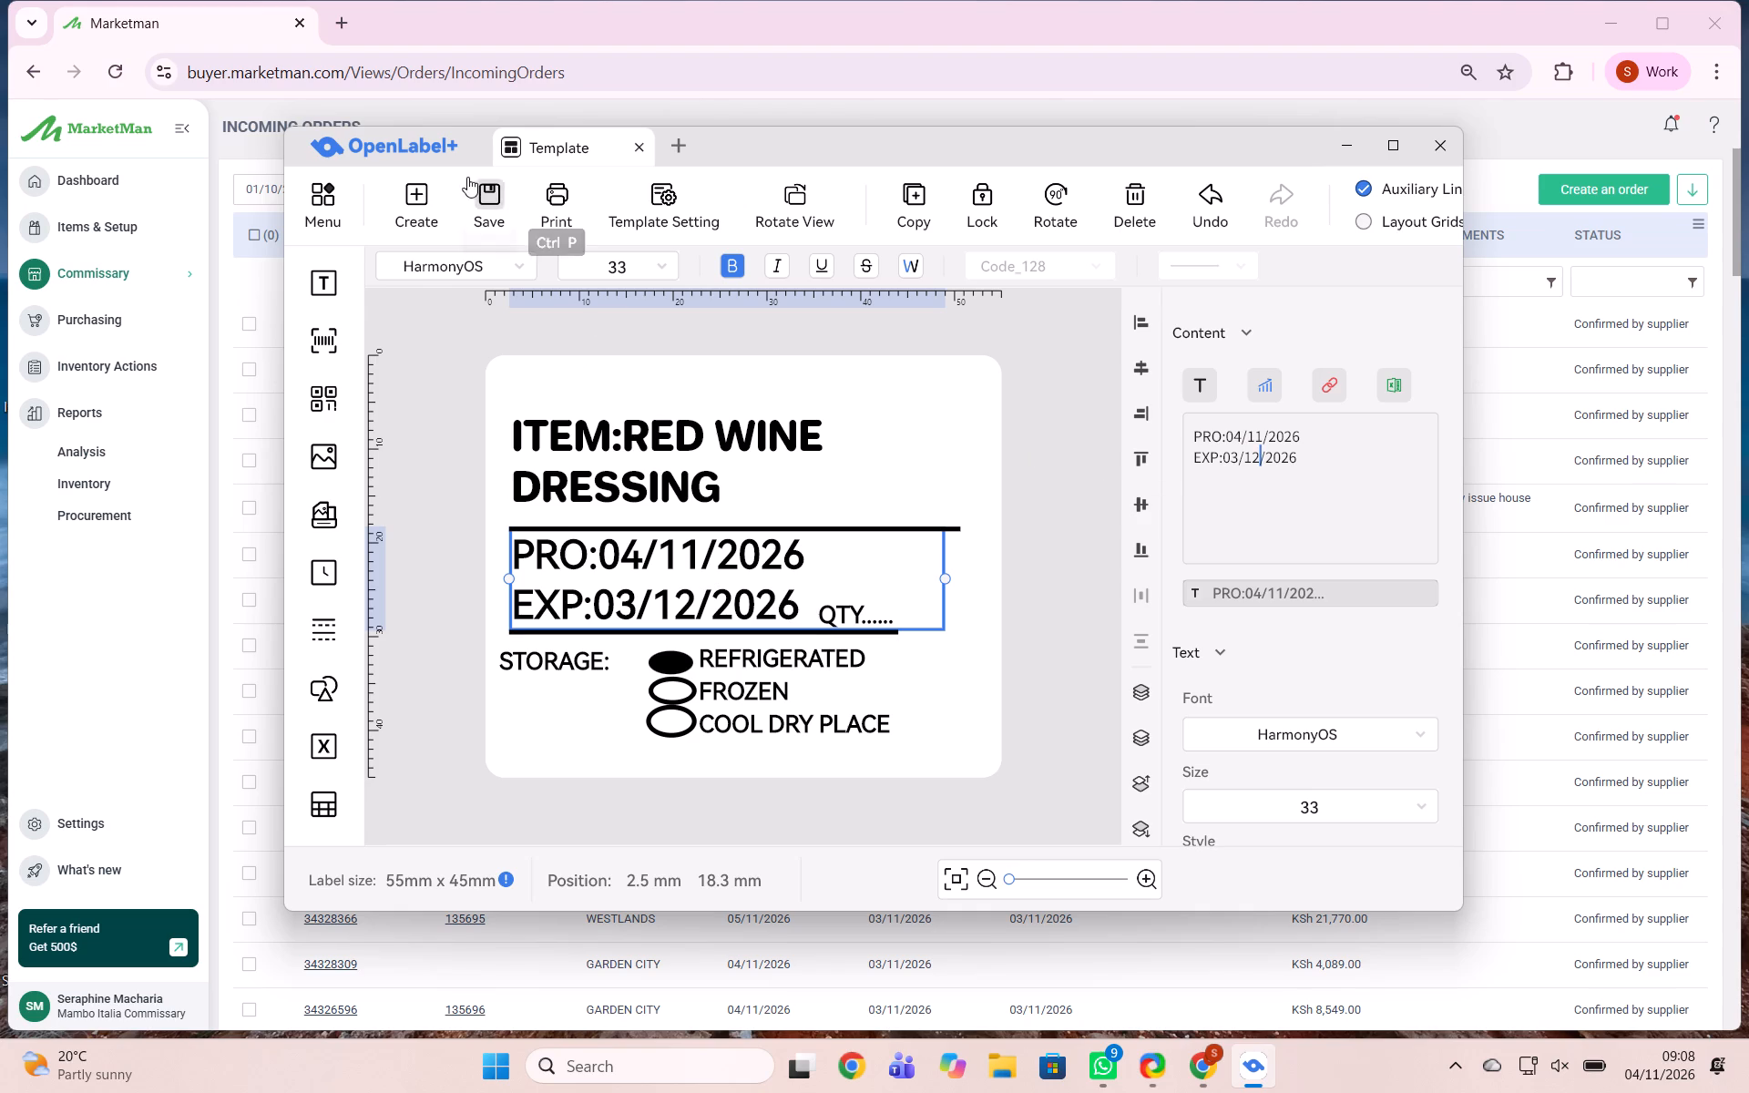
Print 3 copies of the RED WINE DRESSING label on the Honeywell PC42E-T printer.
left_click(557, 207)
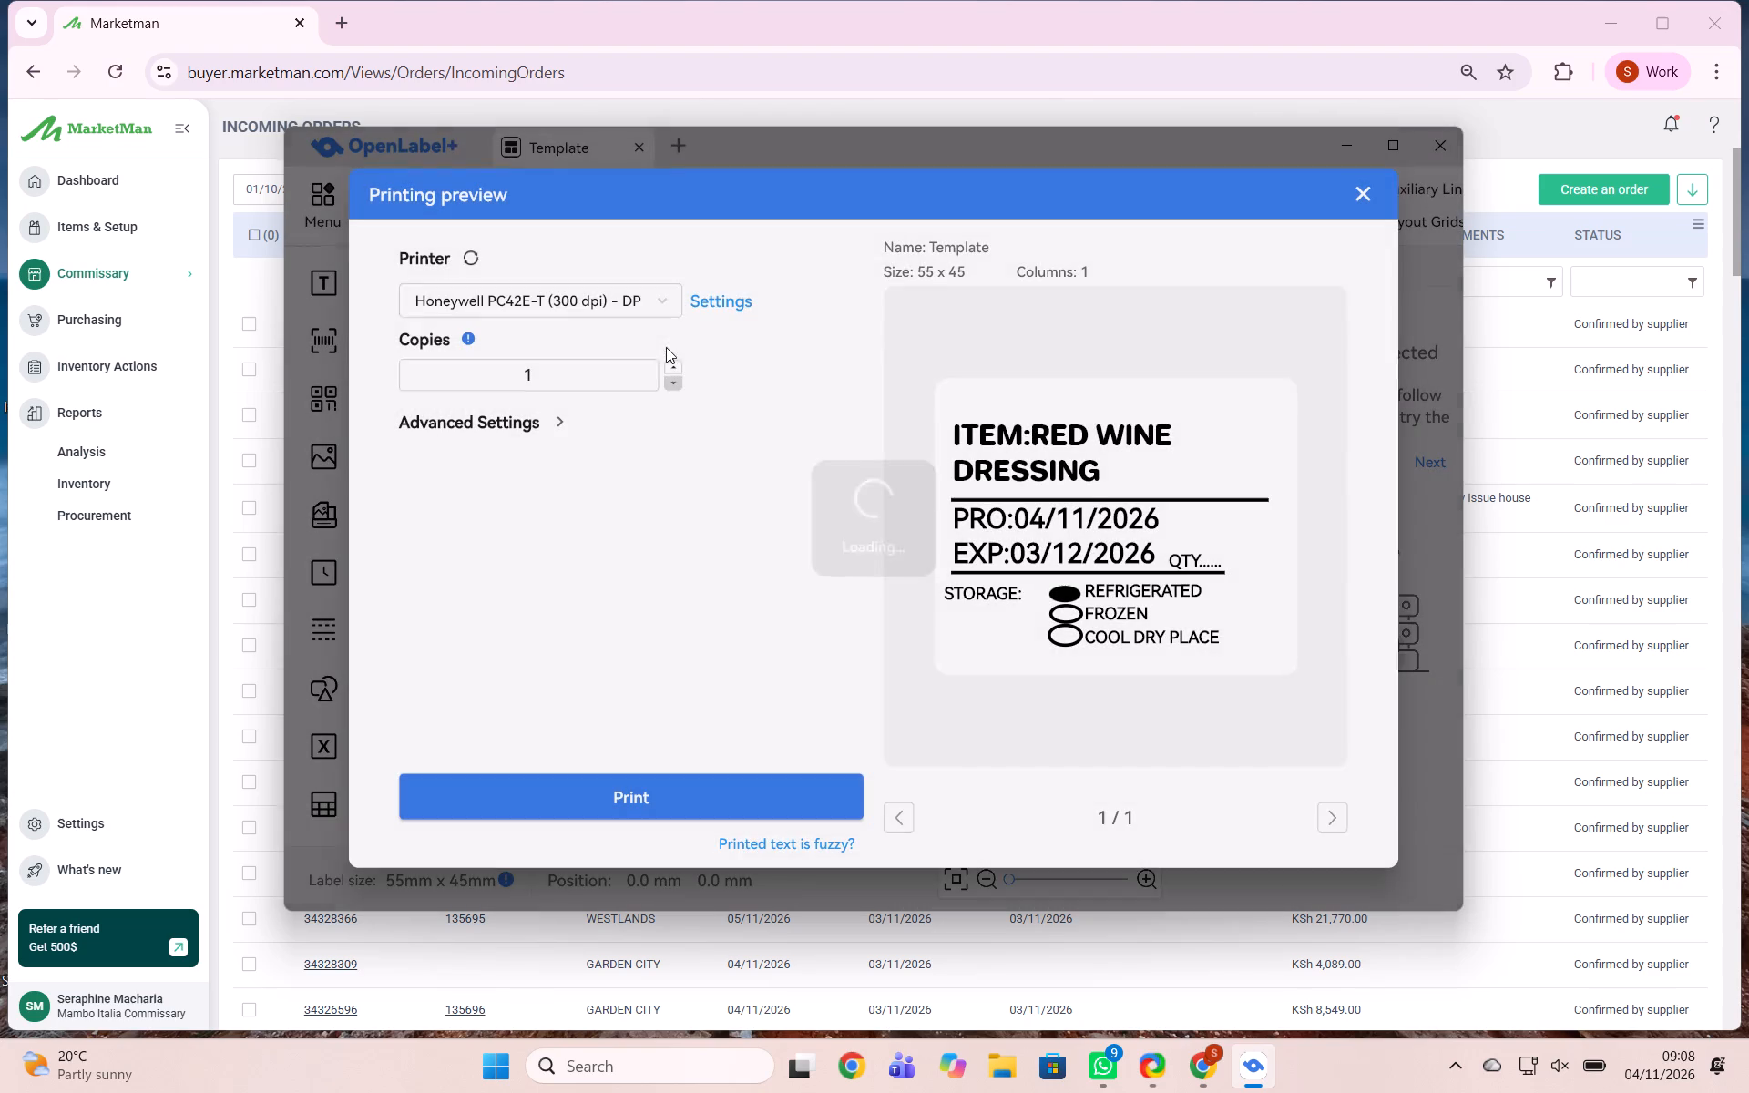
left_click_drag(568, 371, 278, 397)
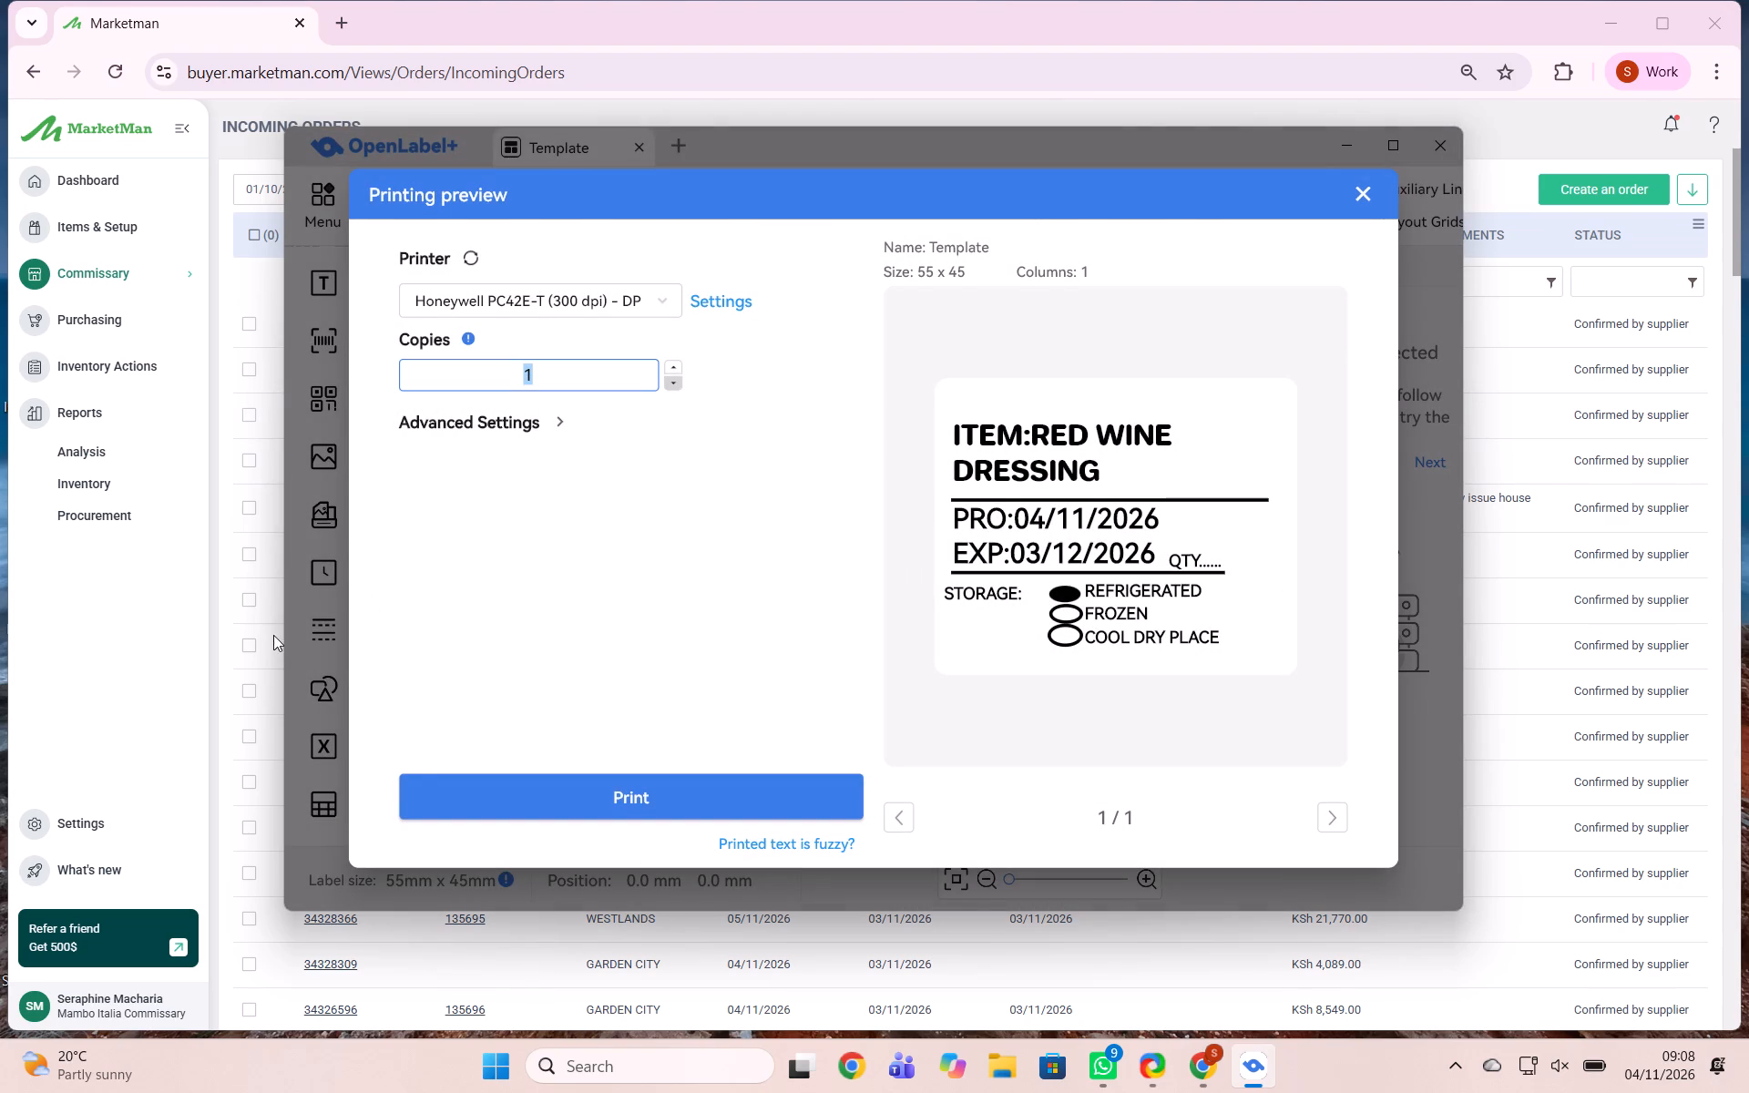
key("3")
key("BackSpace")
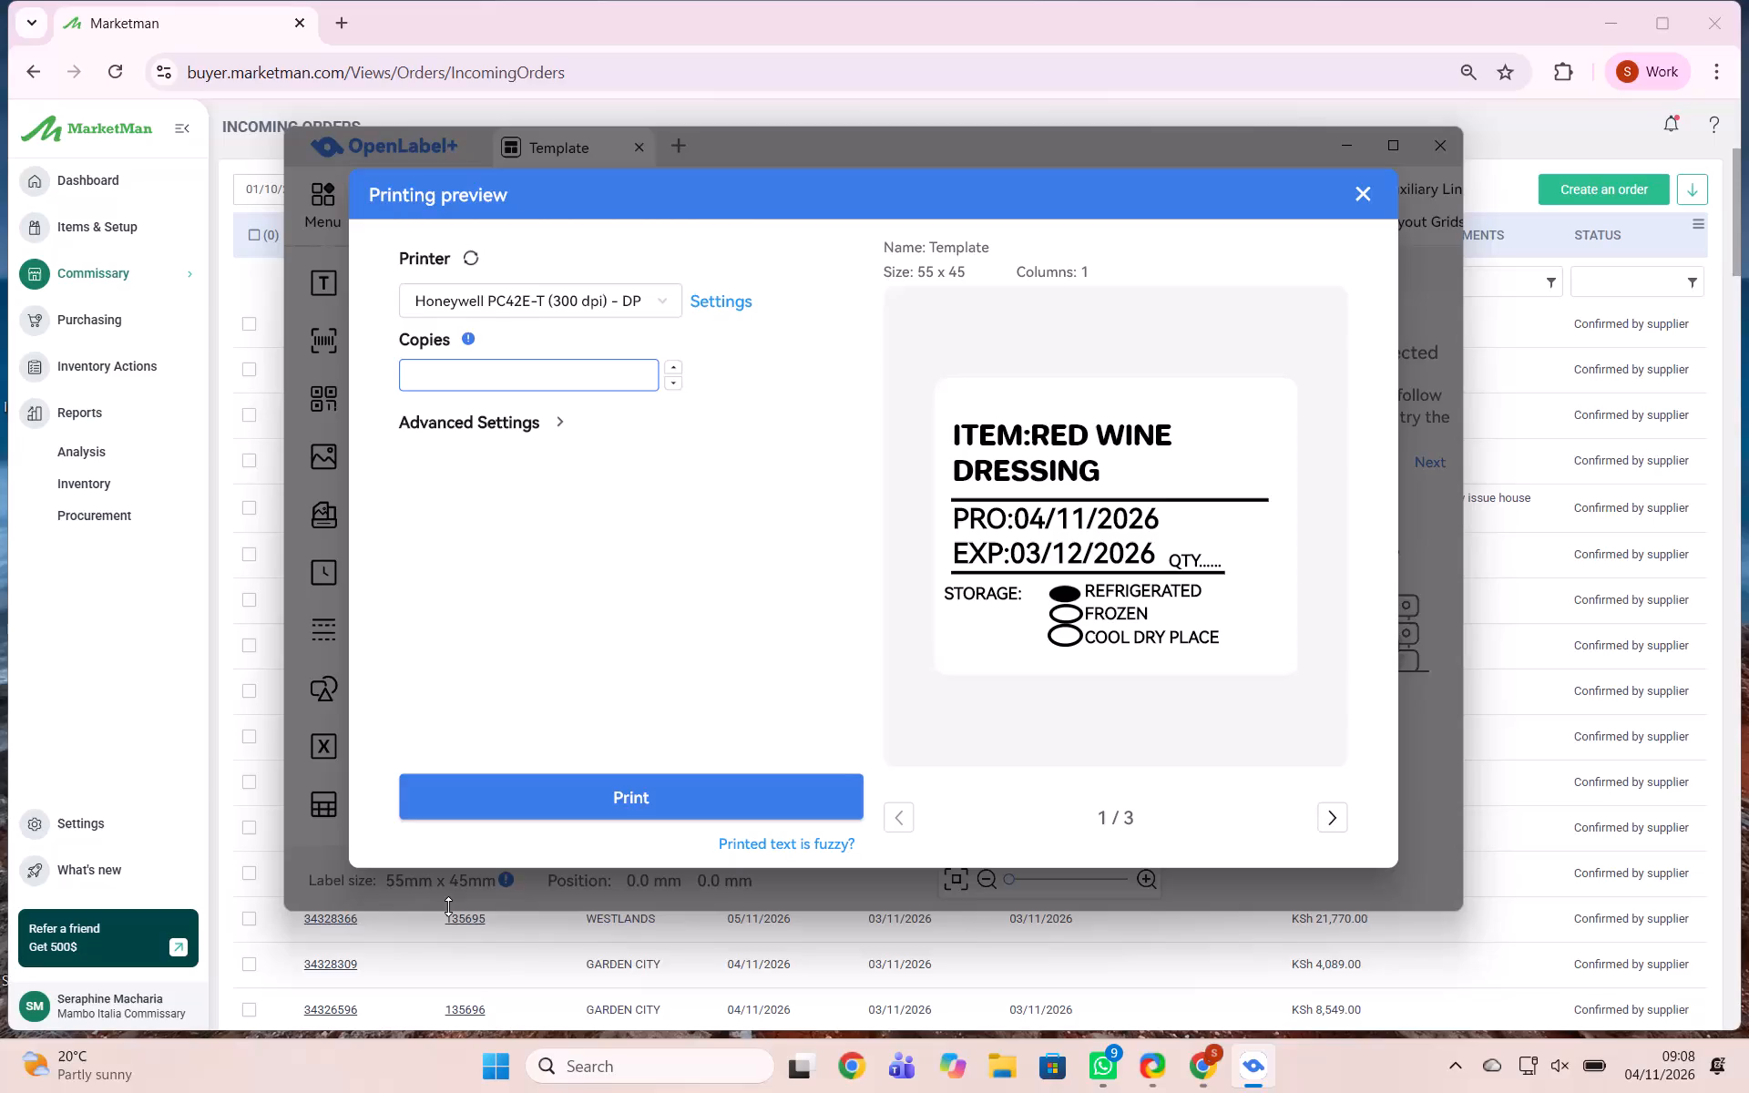
key("3")
left_click(498, 810)
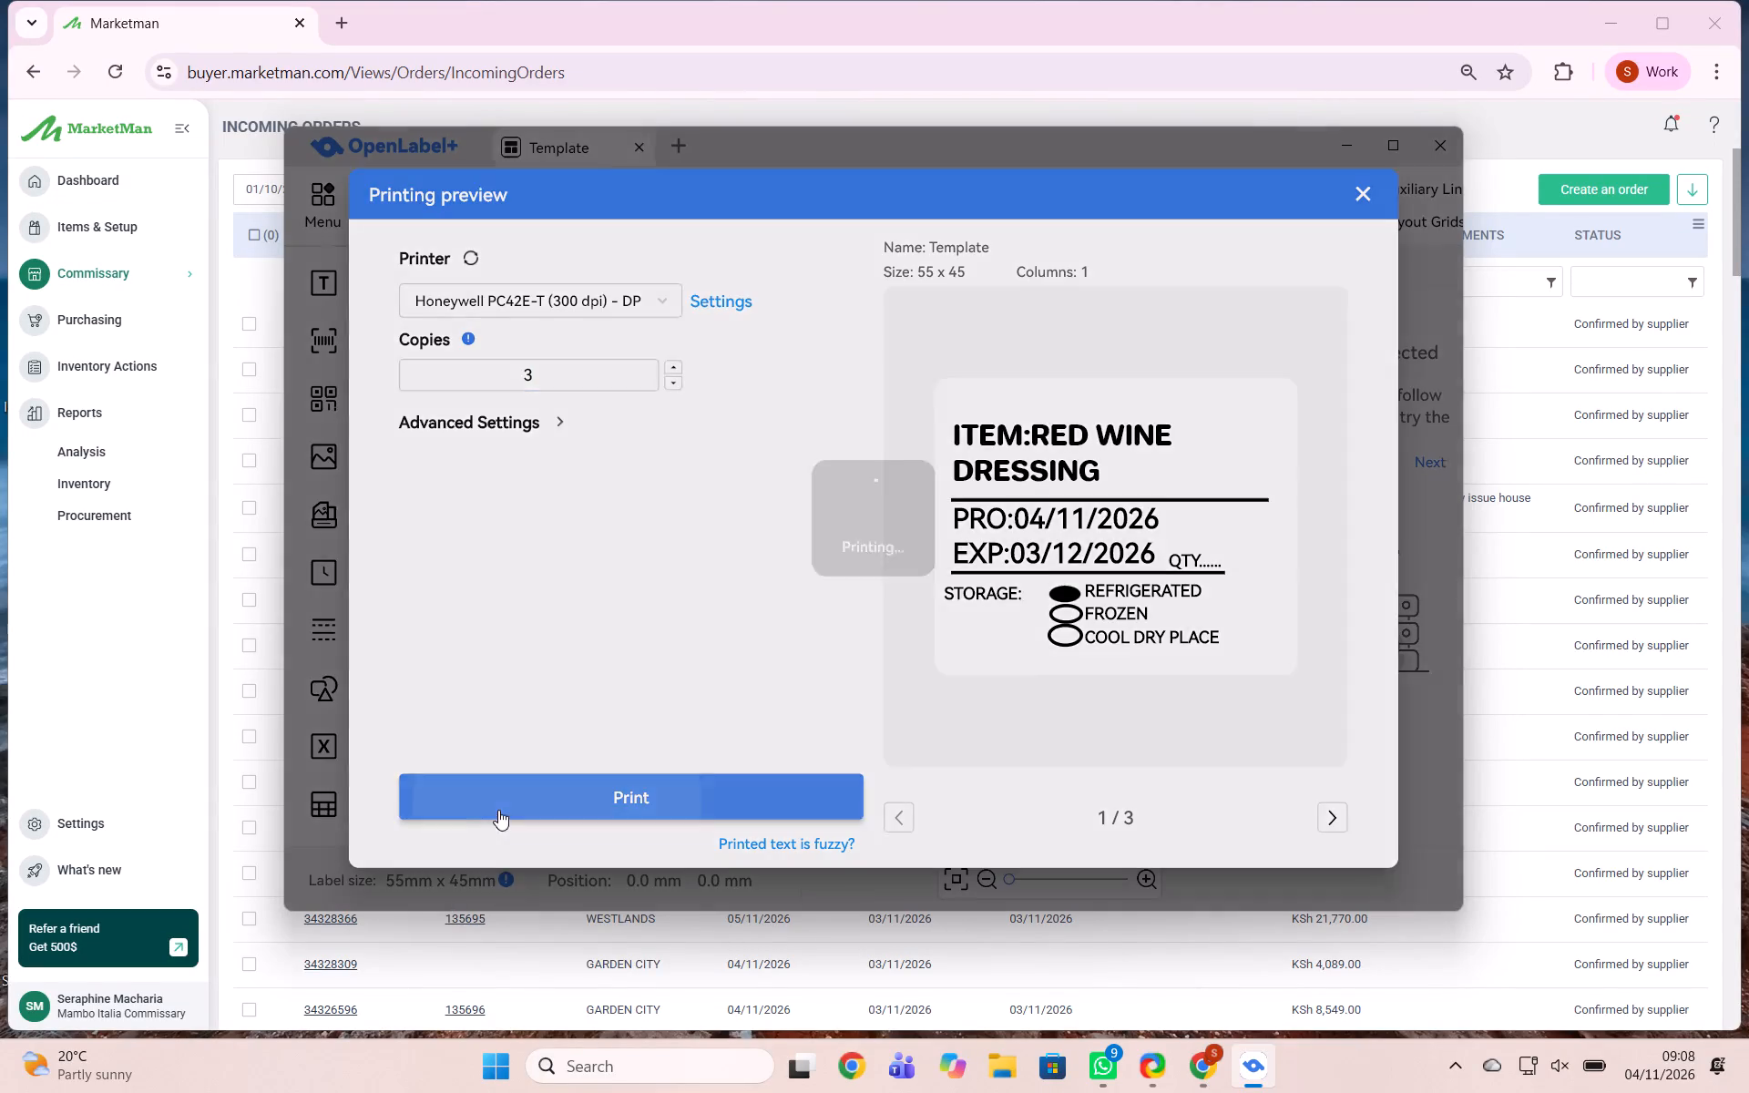
Change the item name on the label to MOZZ STICKS, keeping the ITEM: prefix.
left_click(681, 437)
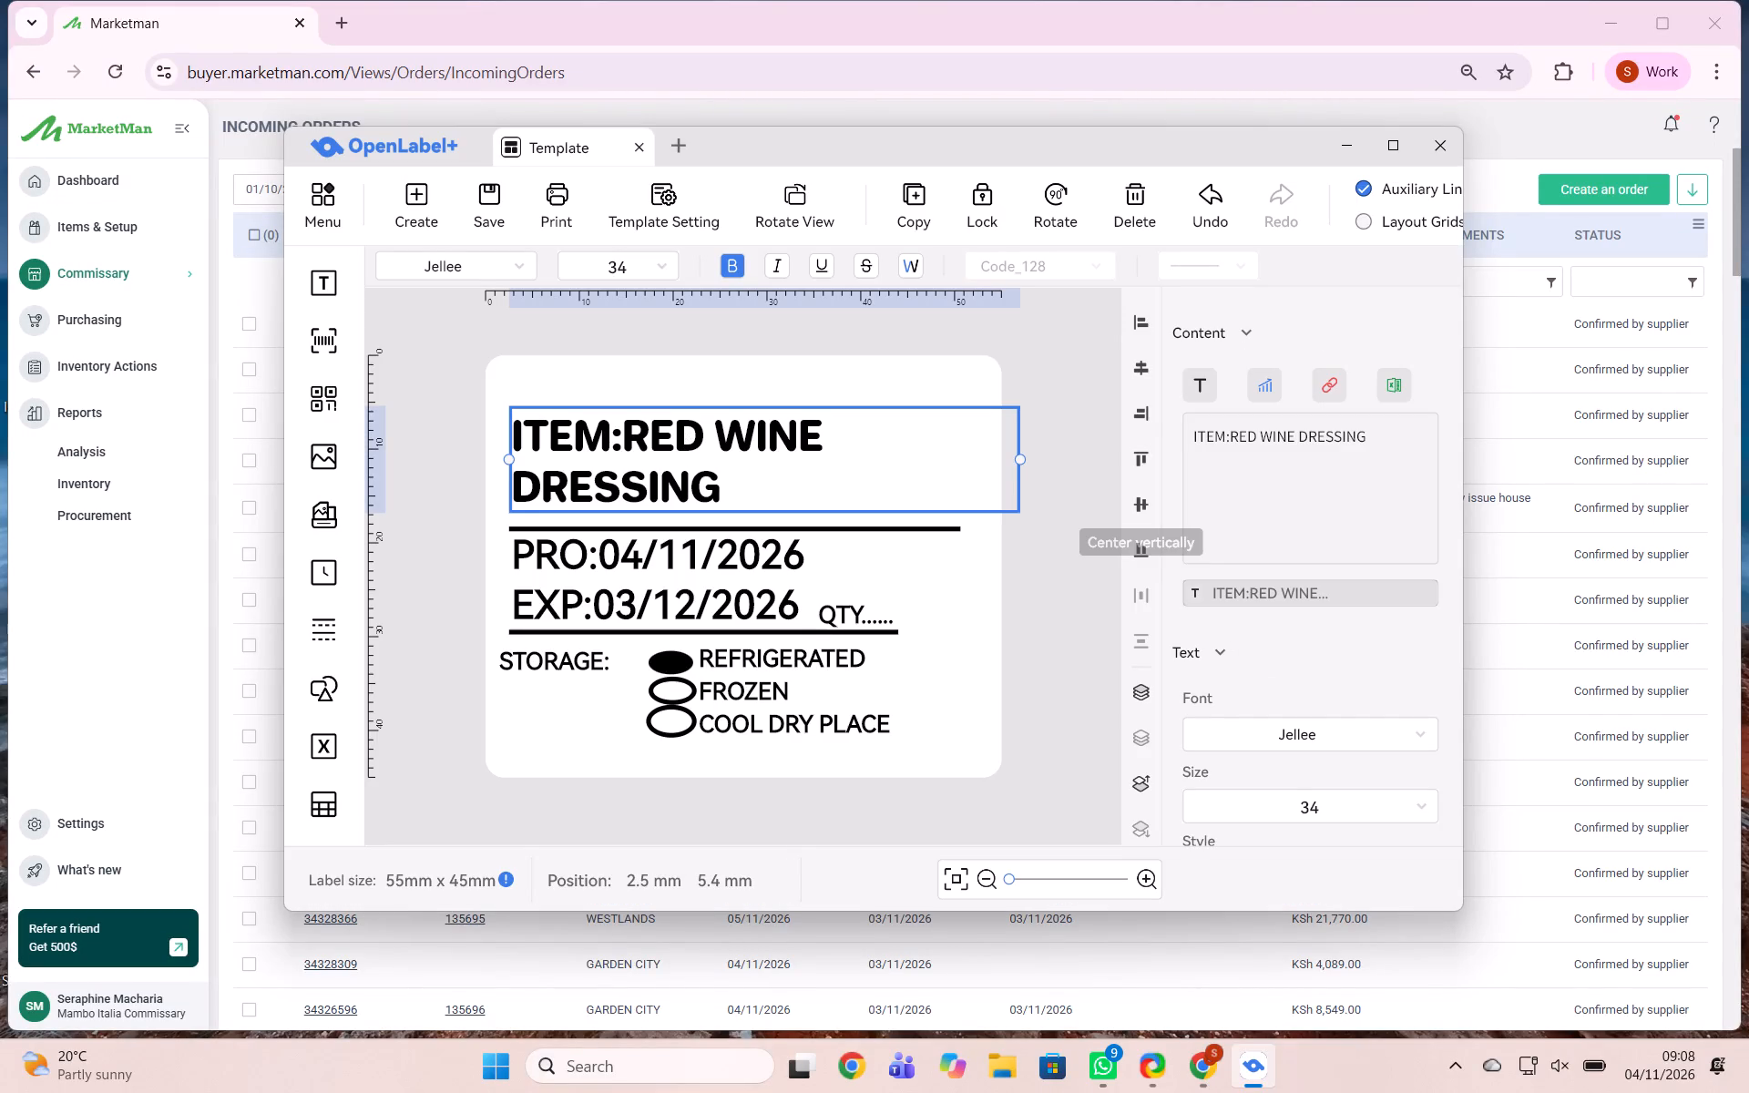
left_click_drag(1232, 435, 1437, 453)
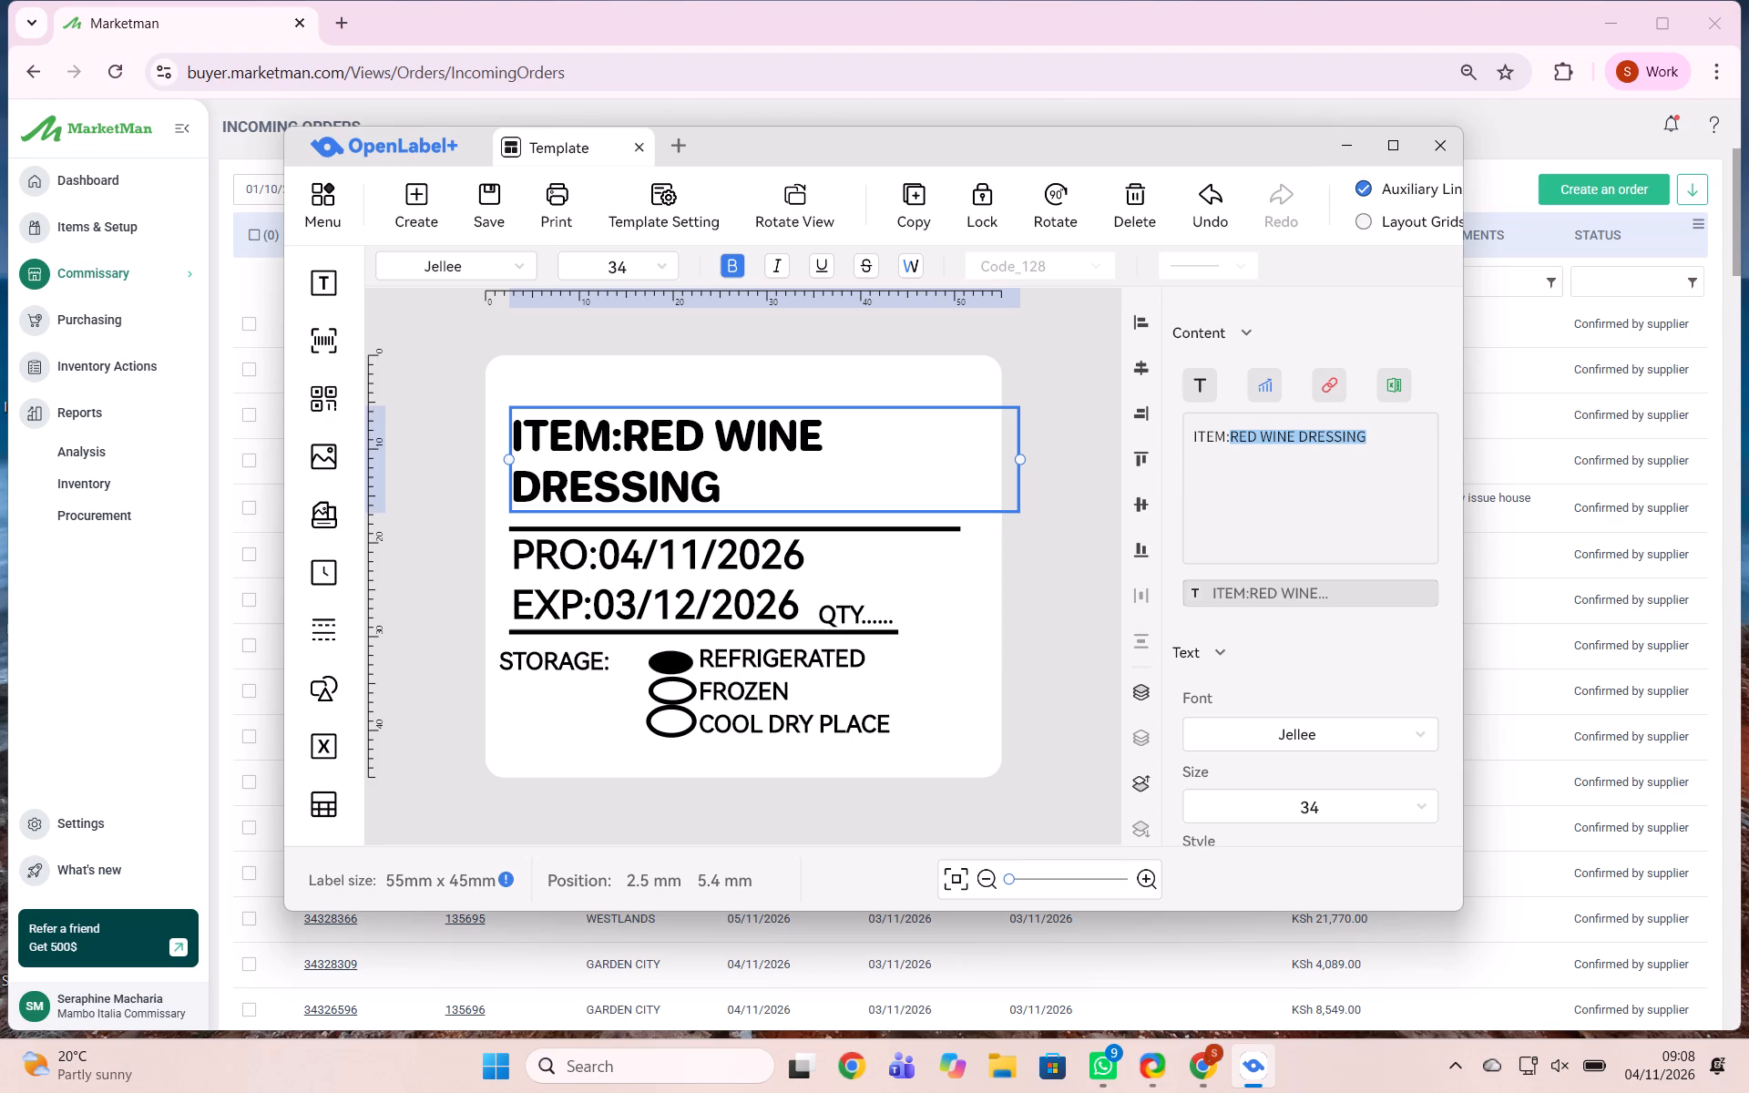
type("MOZZ STICKS")
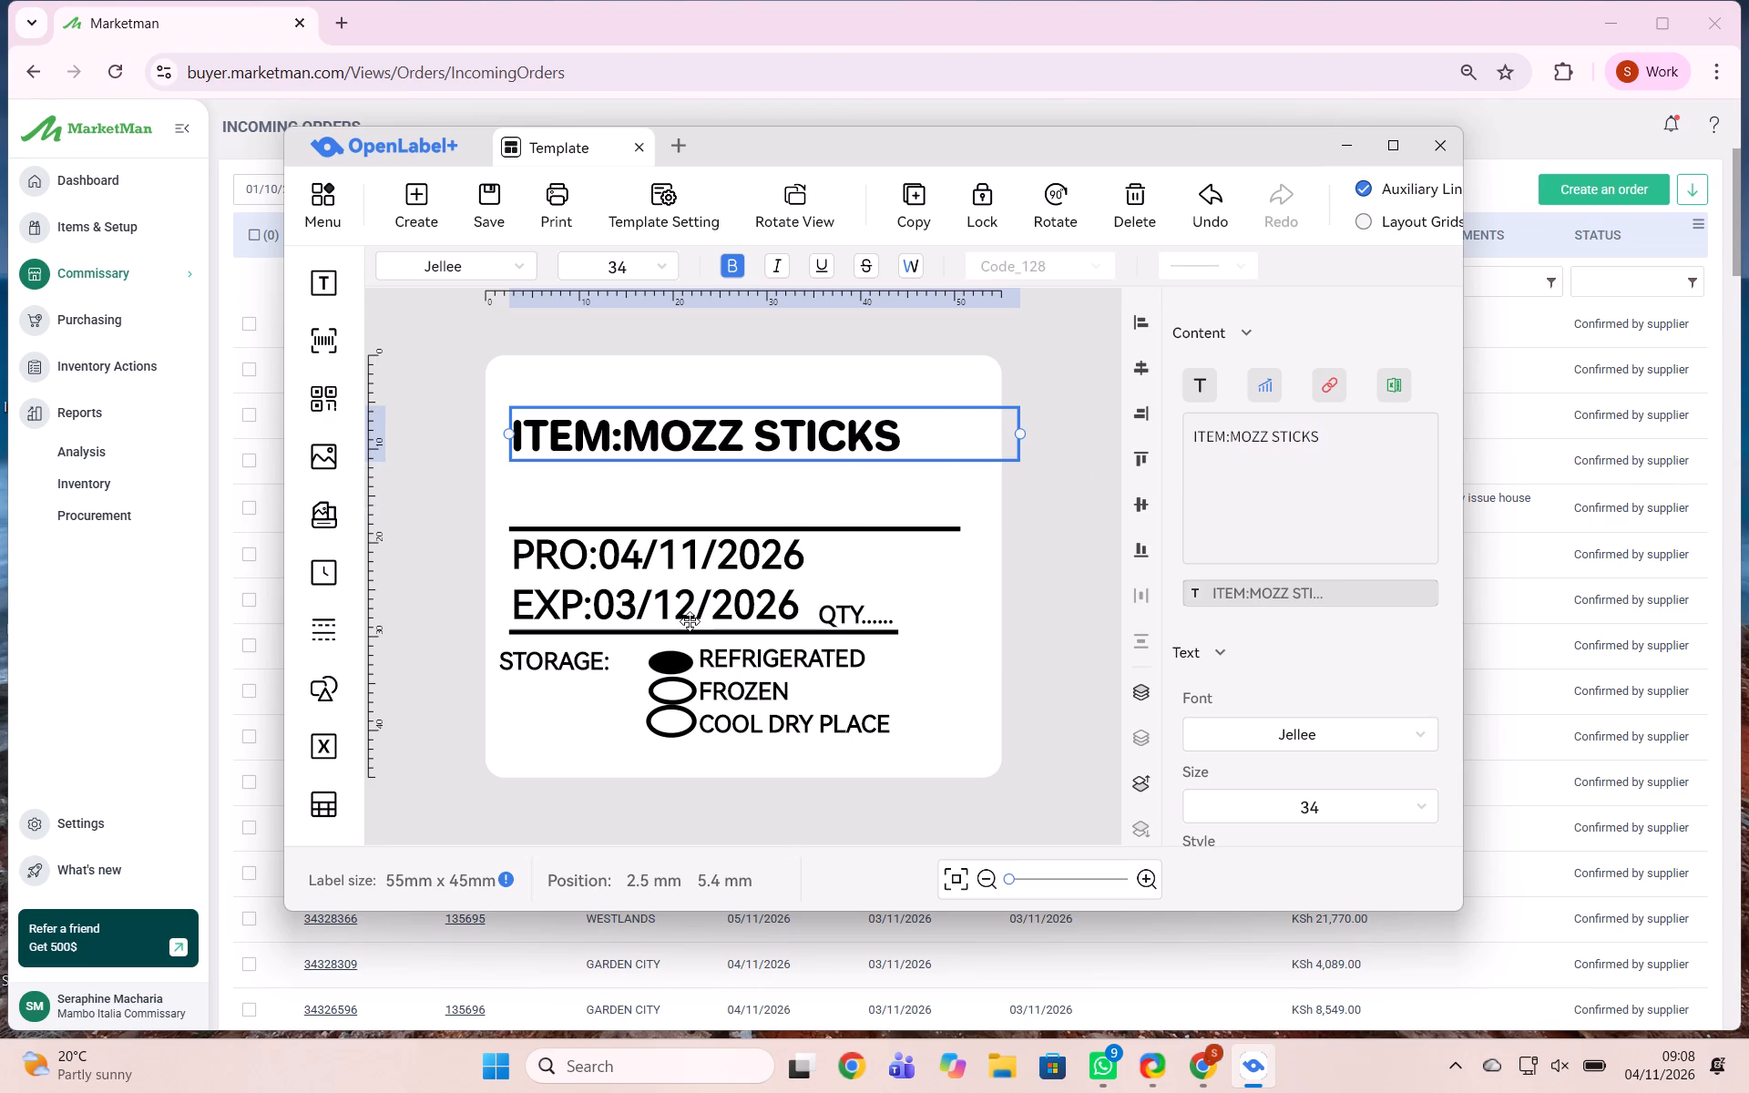
Set the expiry date on the MOZZ STICKS label to 07/11/2026.
left_click(694, 599)
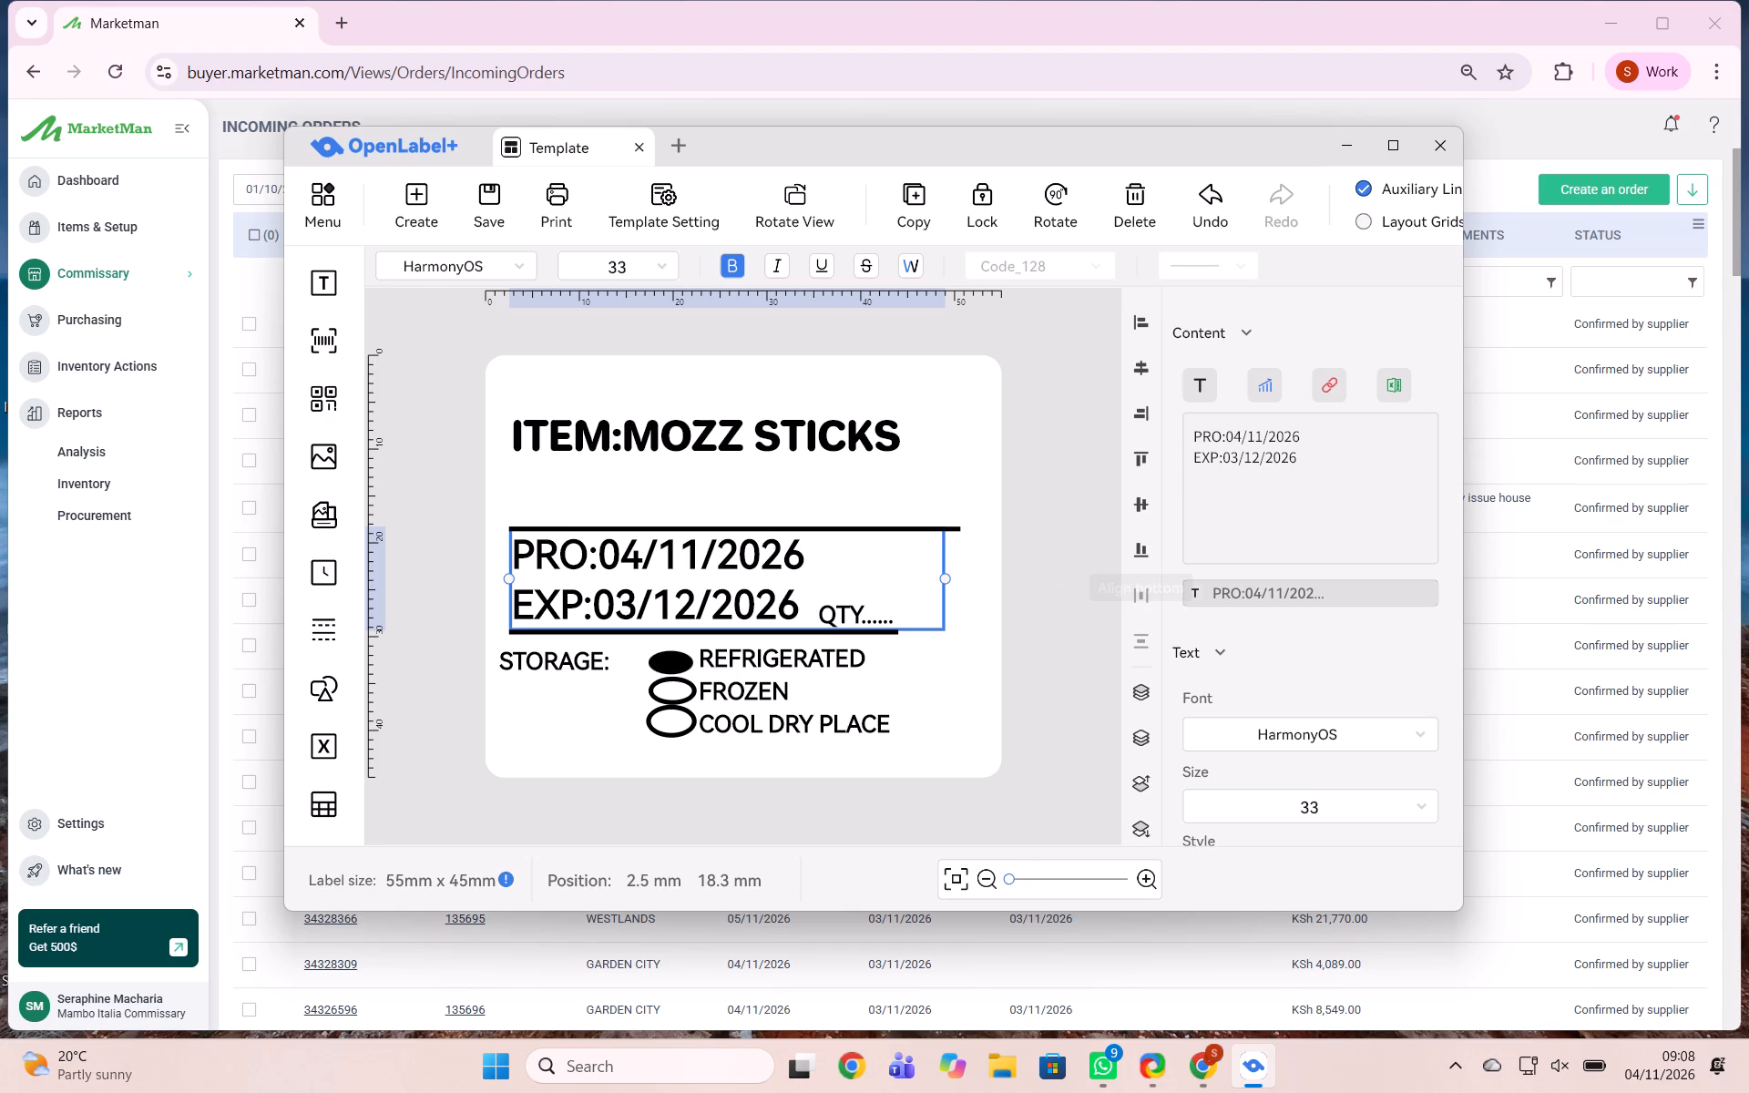
double_click(1253, 465)
type("11")
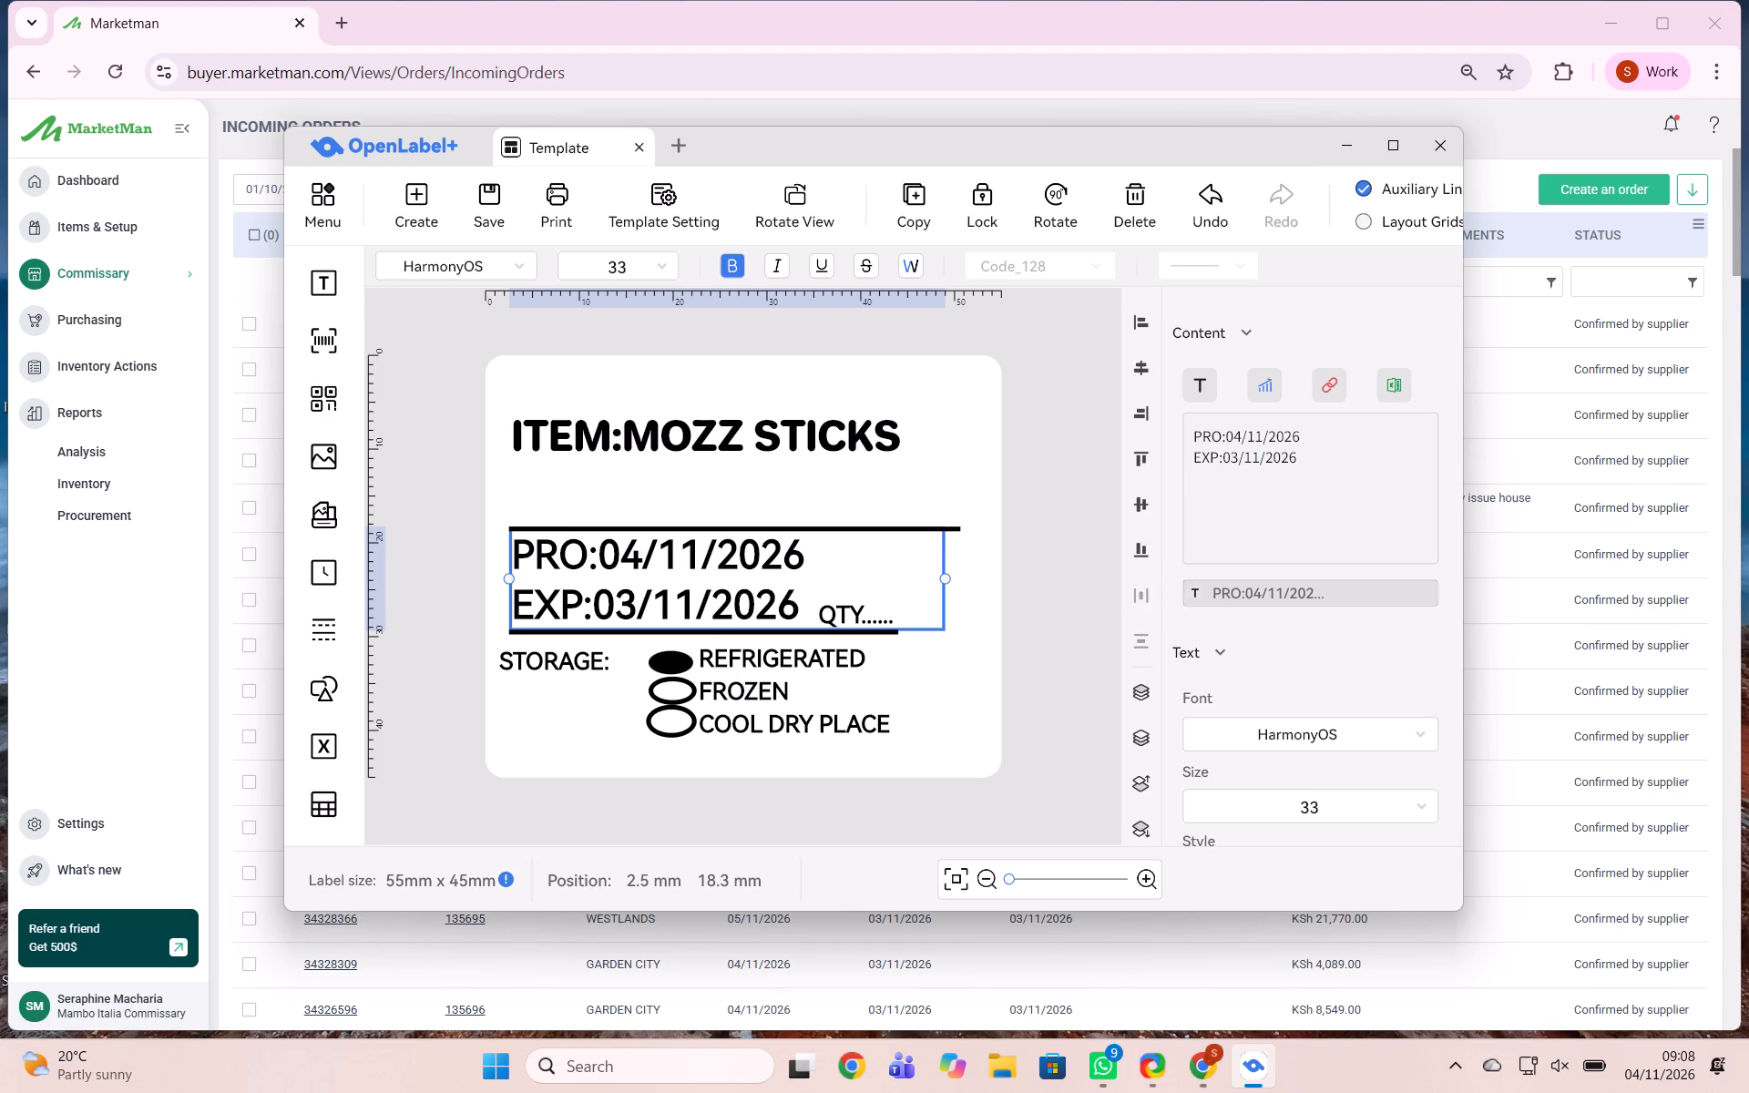
double_click(1233, 455)
type("07")
Switch the storage marking from REFRIGERATED to FROZEN by unfilling the first oval and filling the one beside FROZEN.
left_click(666, 658)
left_click(1211, 481)
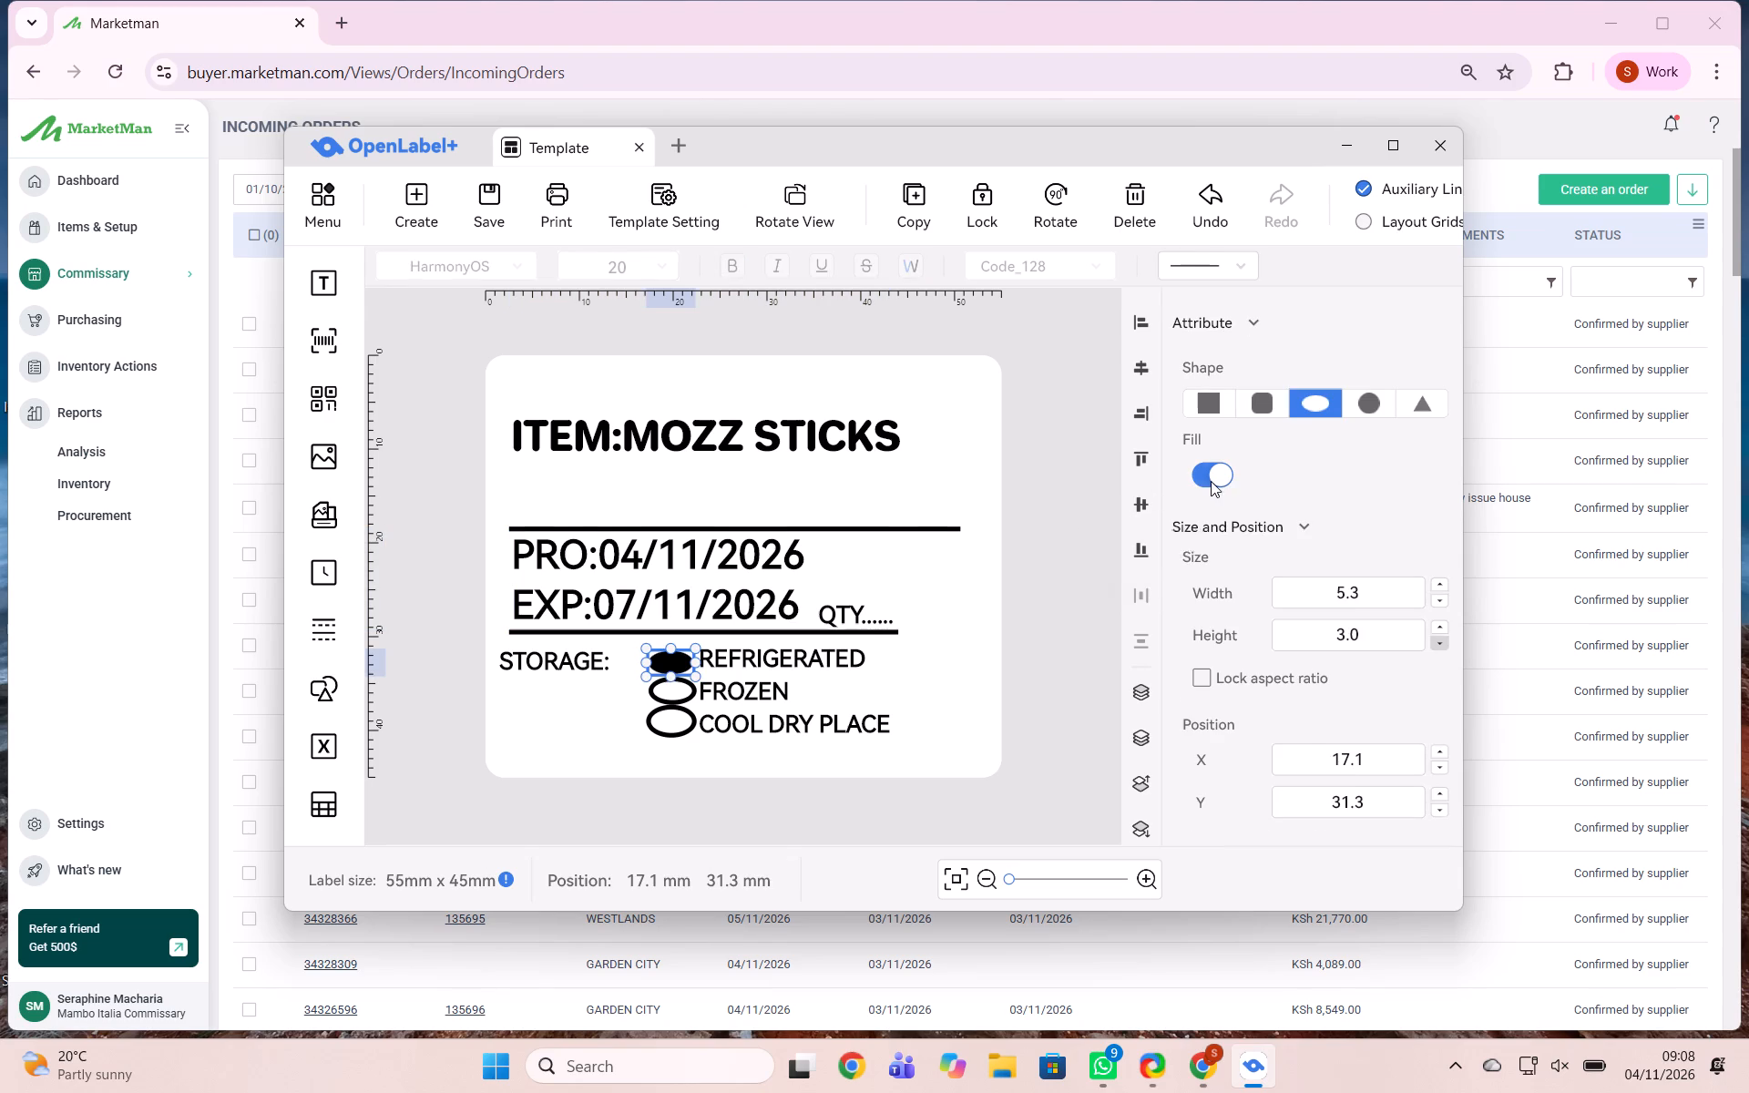
left_click(686, 692)
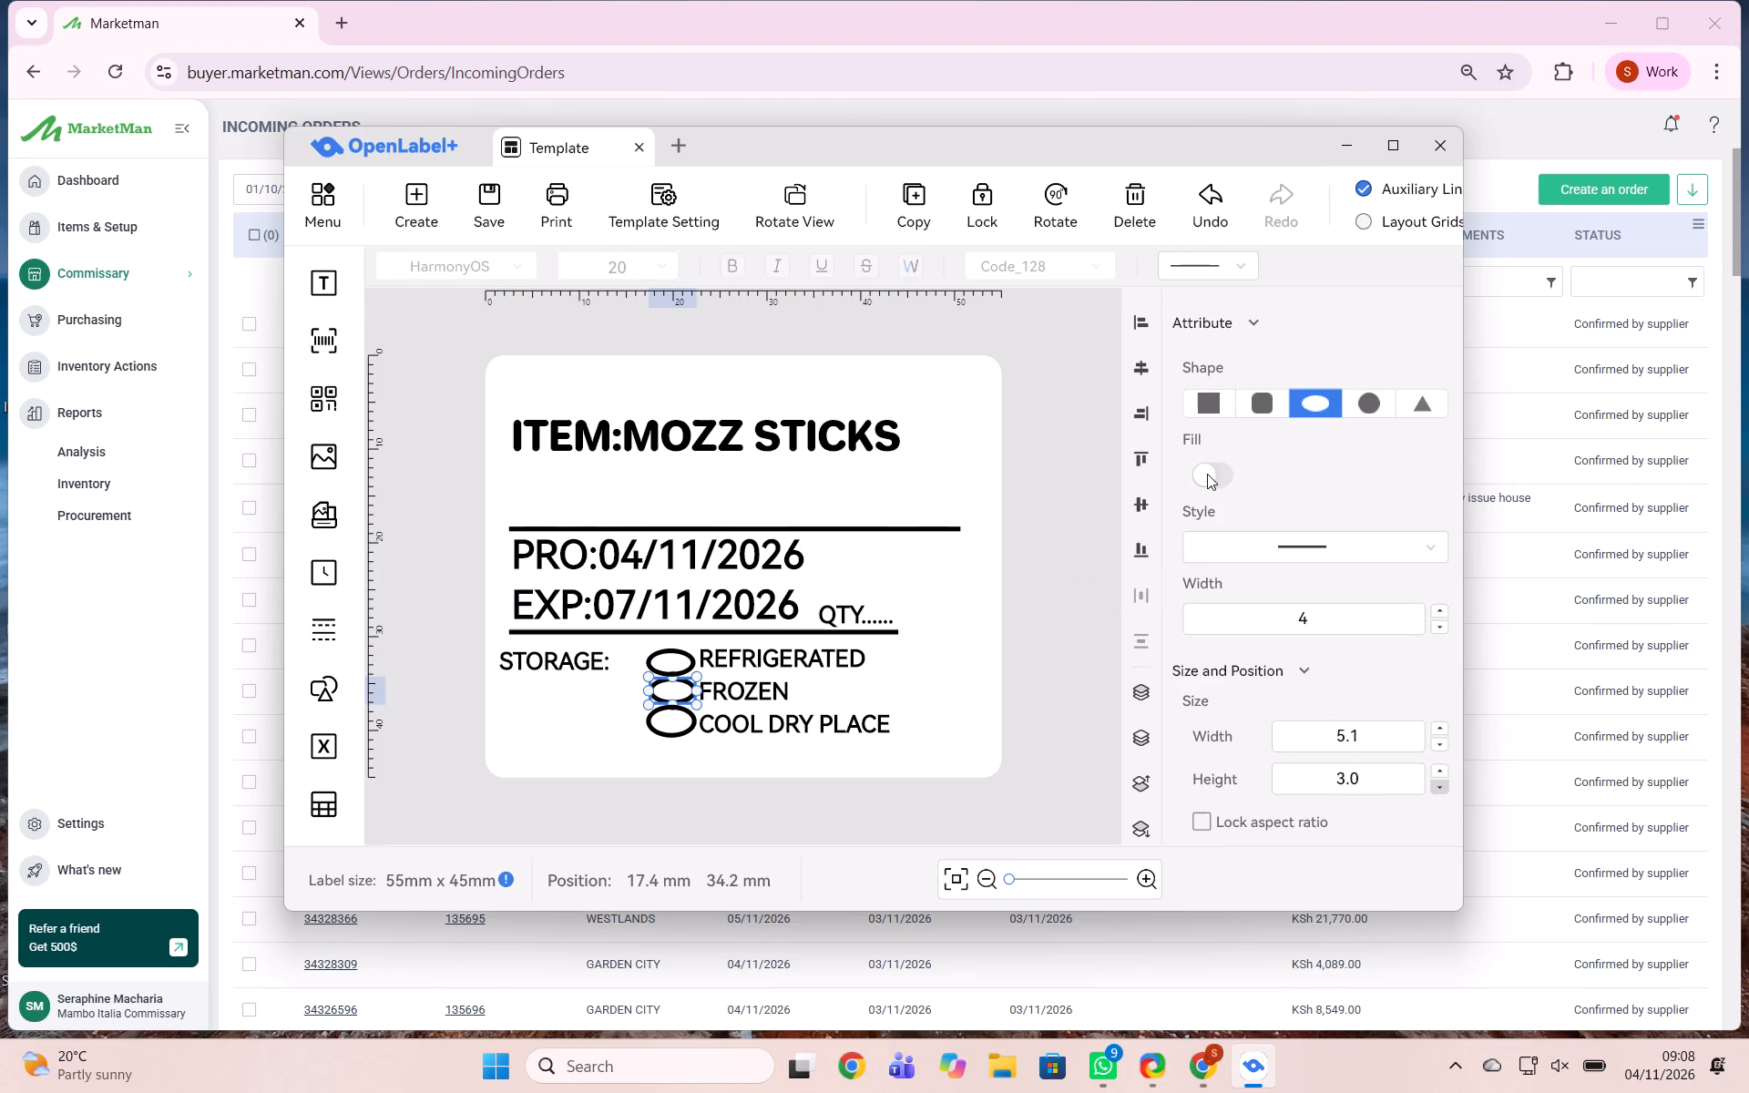
left_click(1212, 468)
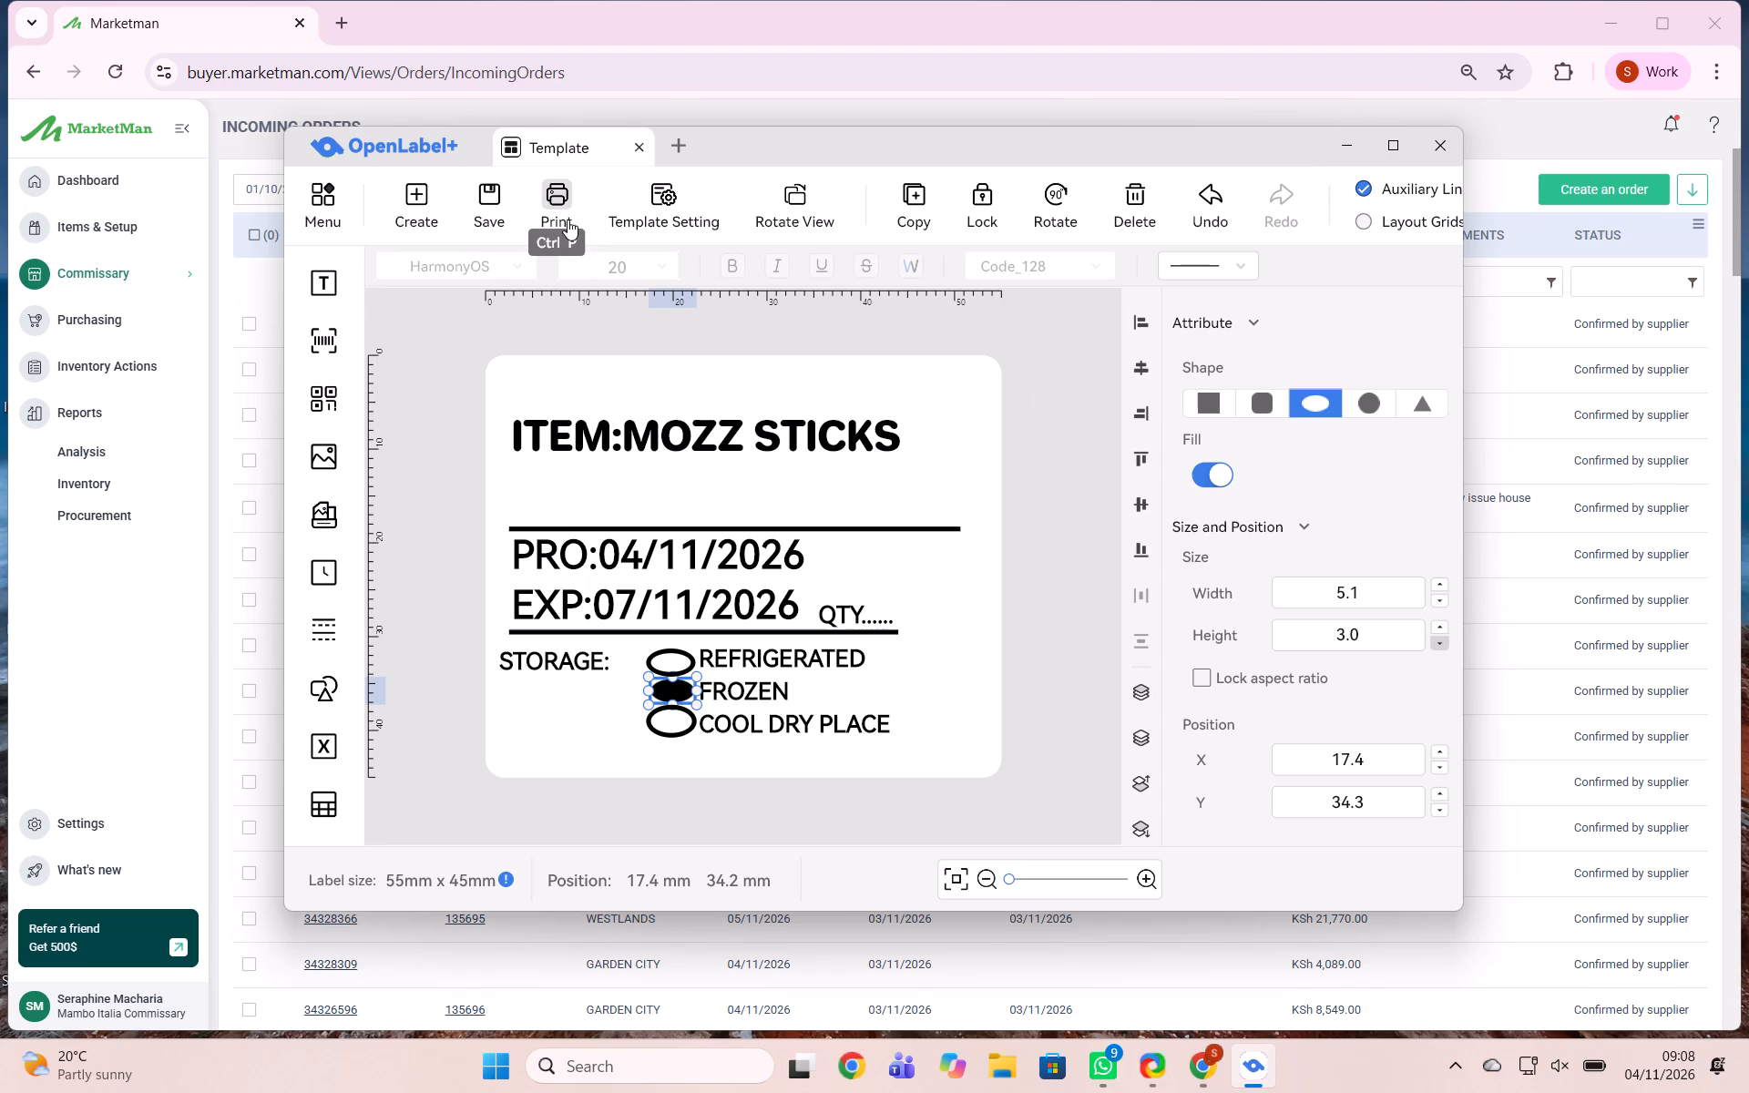
Print 2 copies of the MOZZ STICKS label on the Honeywell PC42E-T printer.
left_click(564, 208)
left_click_drag(560, 385, 420, 379)
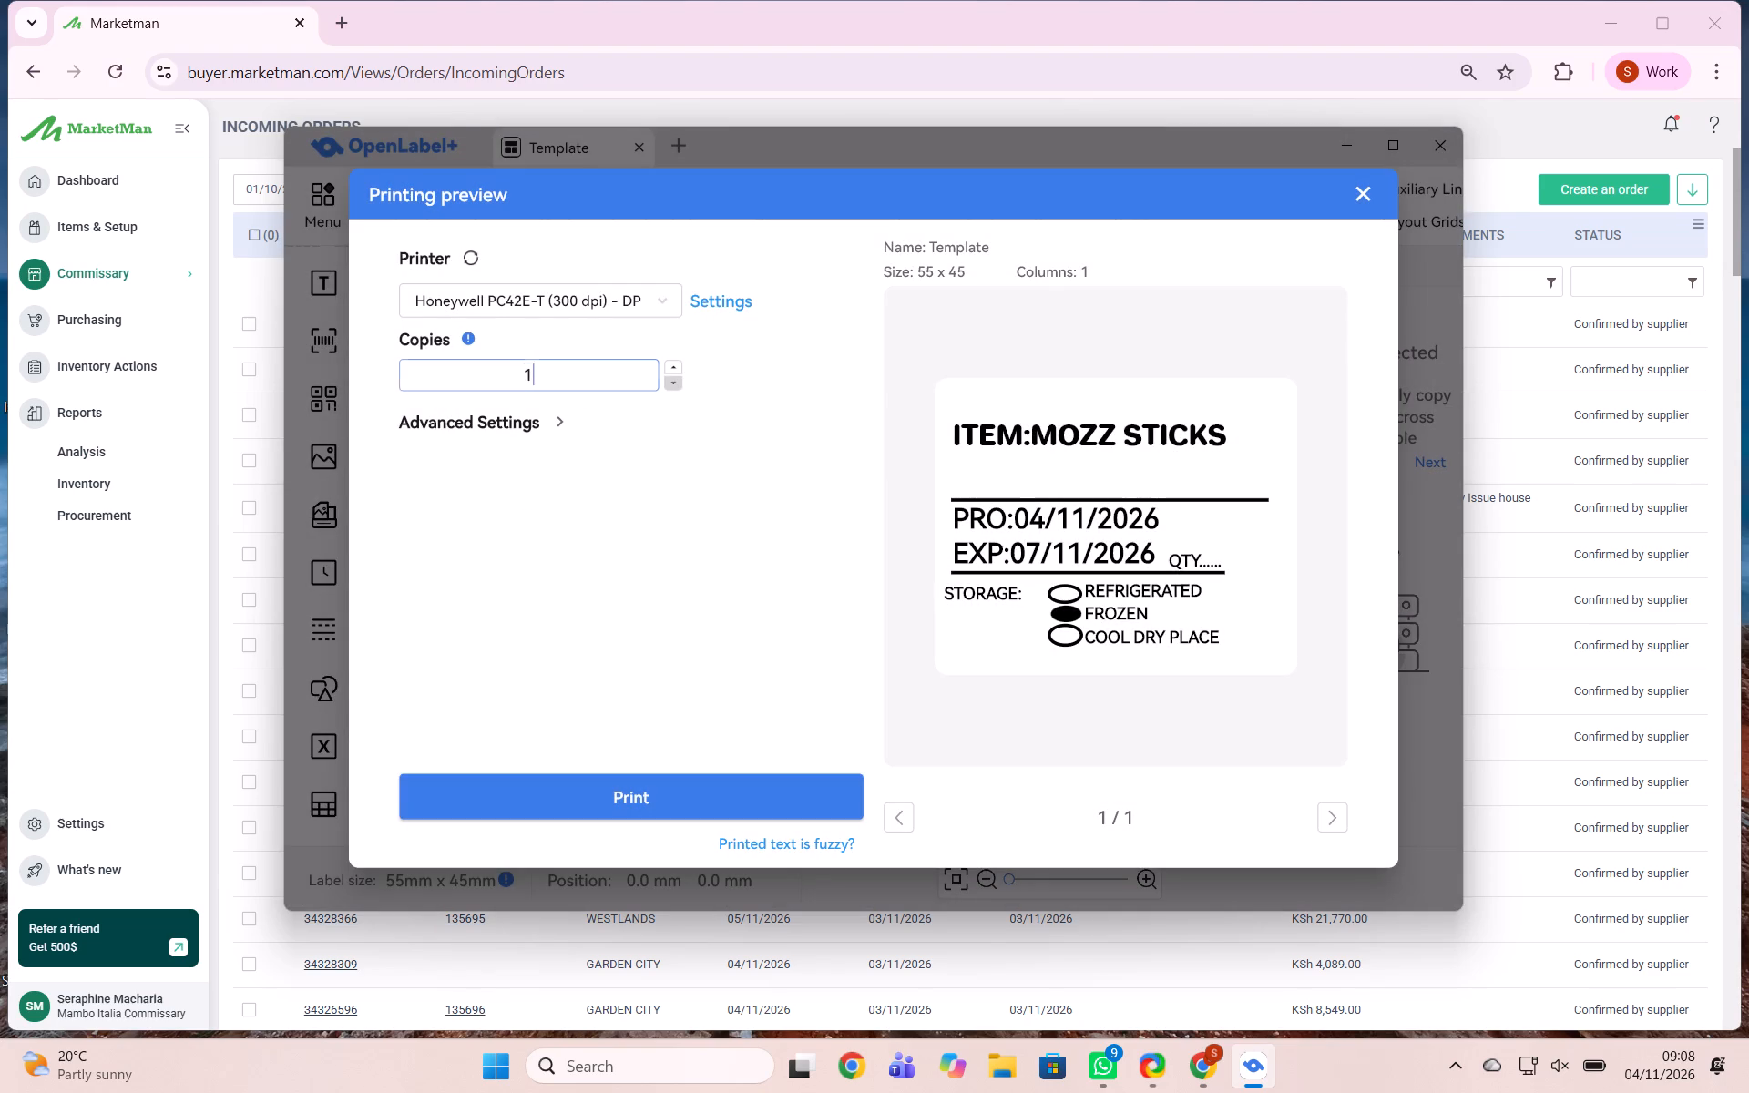
left_click_drag(420, 379, 399, 375)
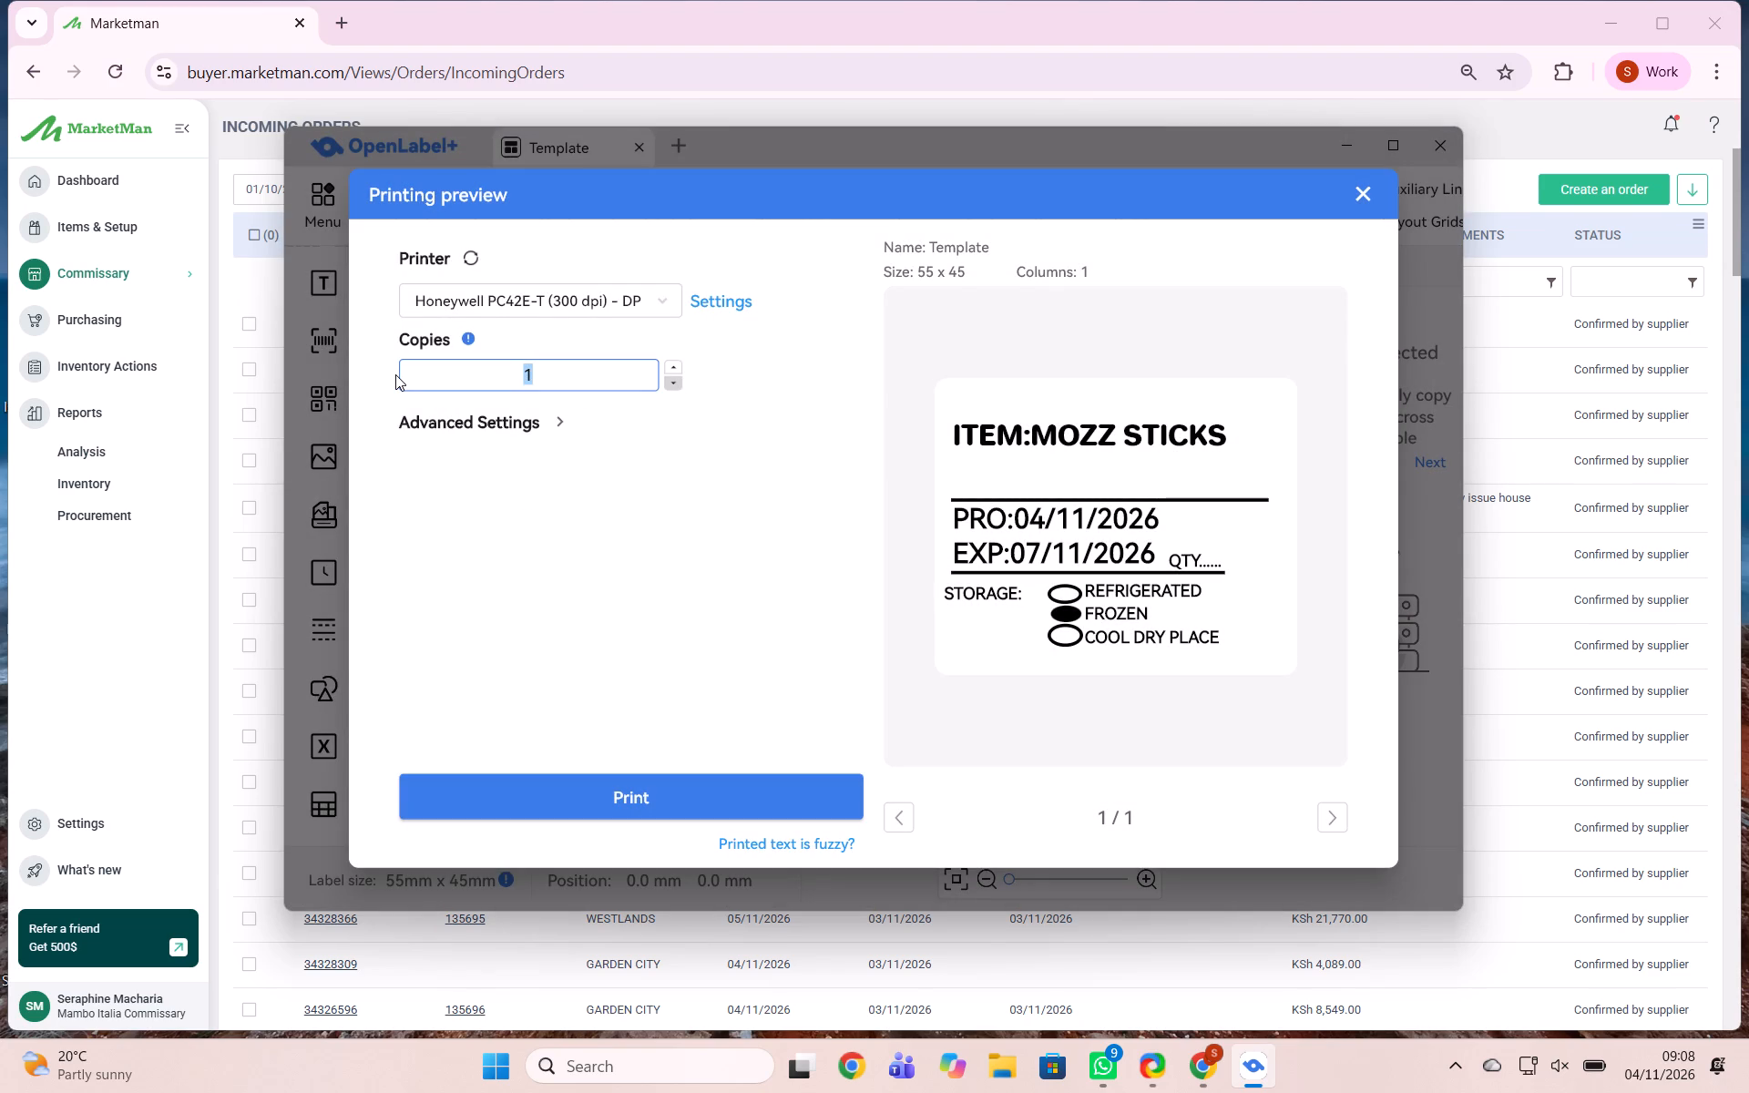
key("5")
key("BackSpace")
key("2")
left_click(533, 785)
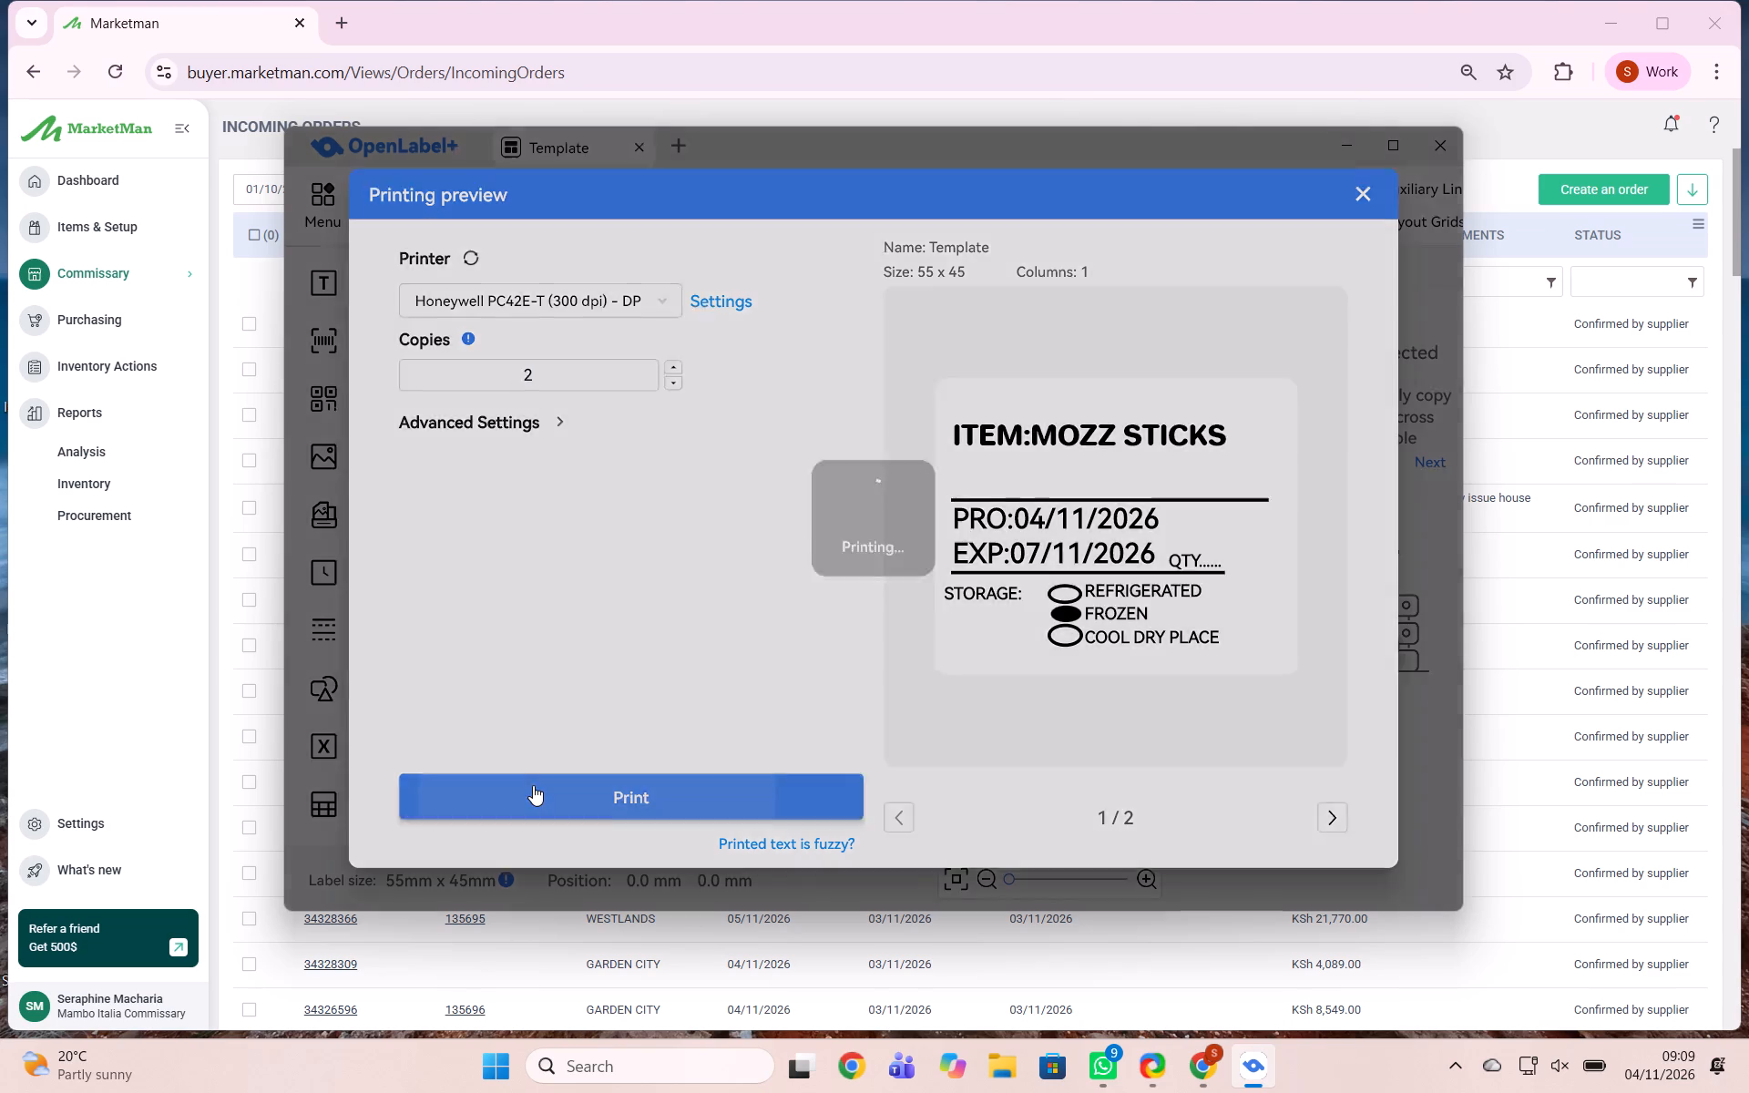
Change the item name to PARMA HAM, keeping the ITEM: prefix, and lower that text to about 10.8 mm, just above the upper line.
left_click(792, 440)
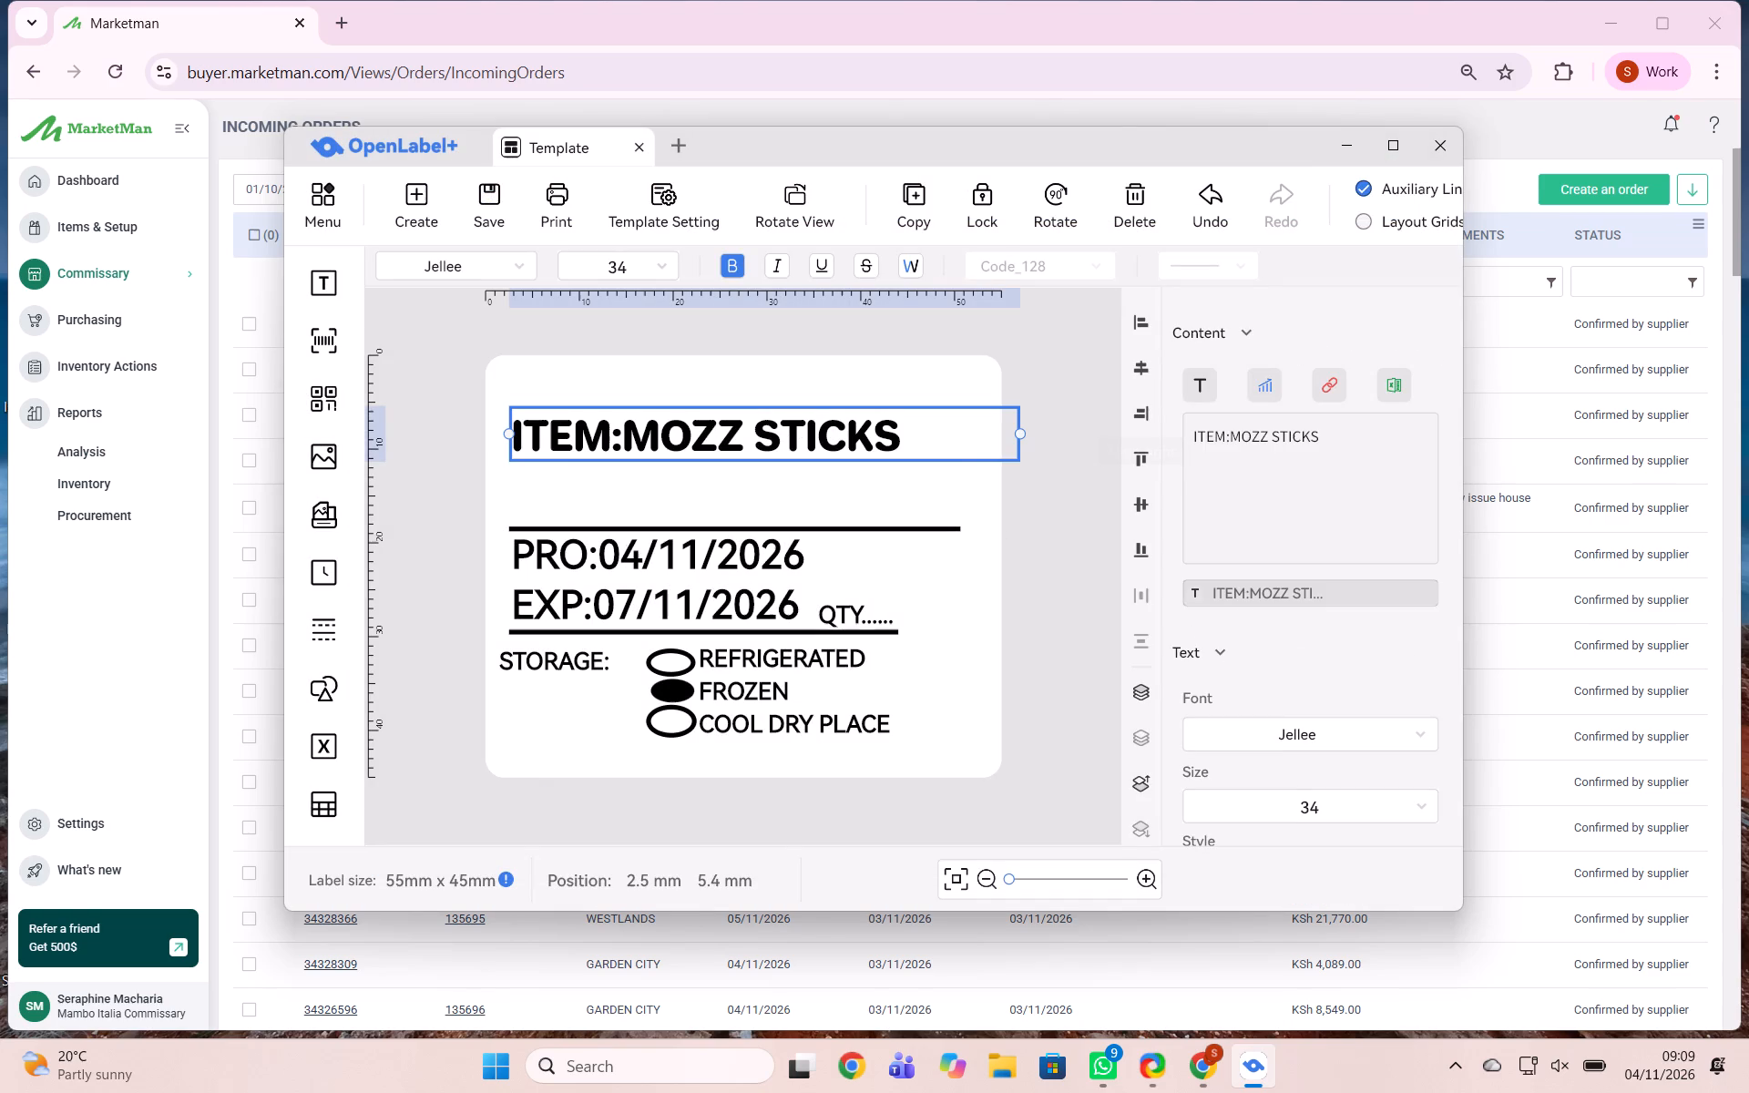
left_click_drag(1232, 437, 1472, 458)
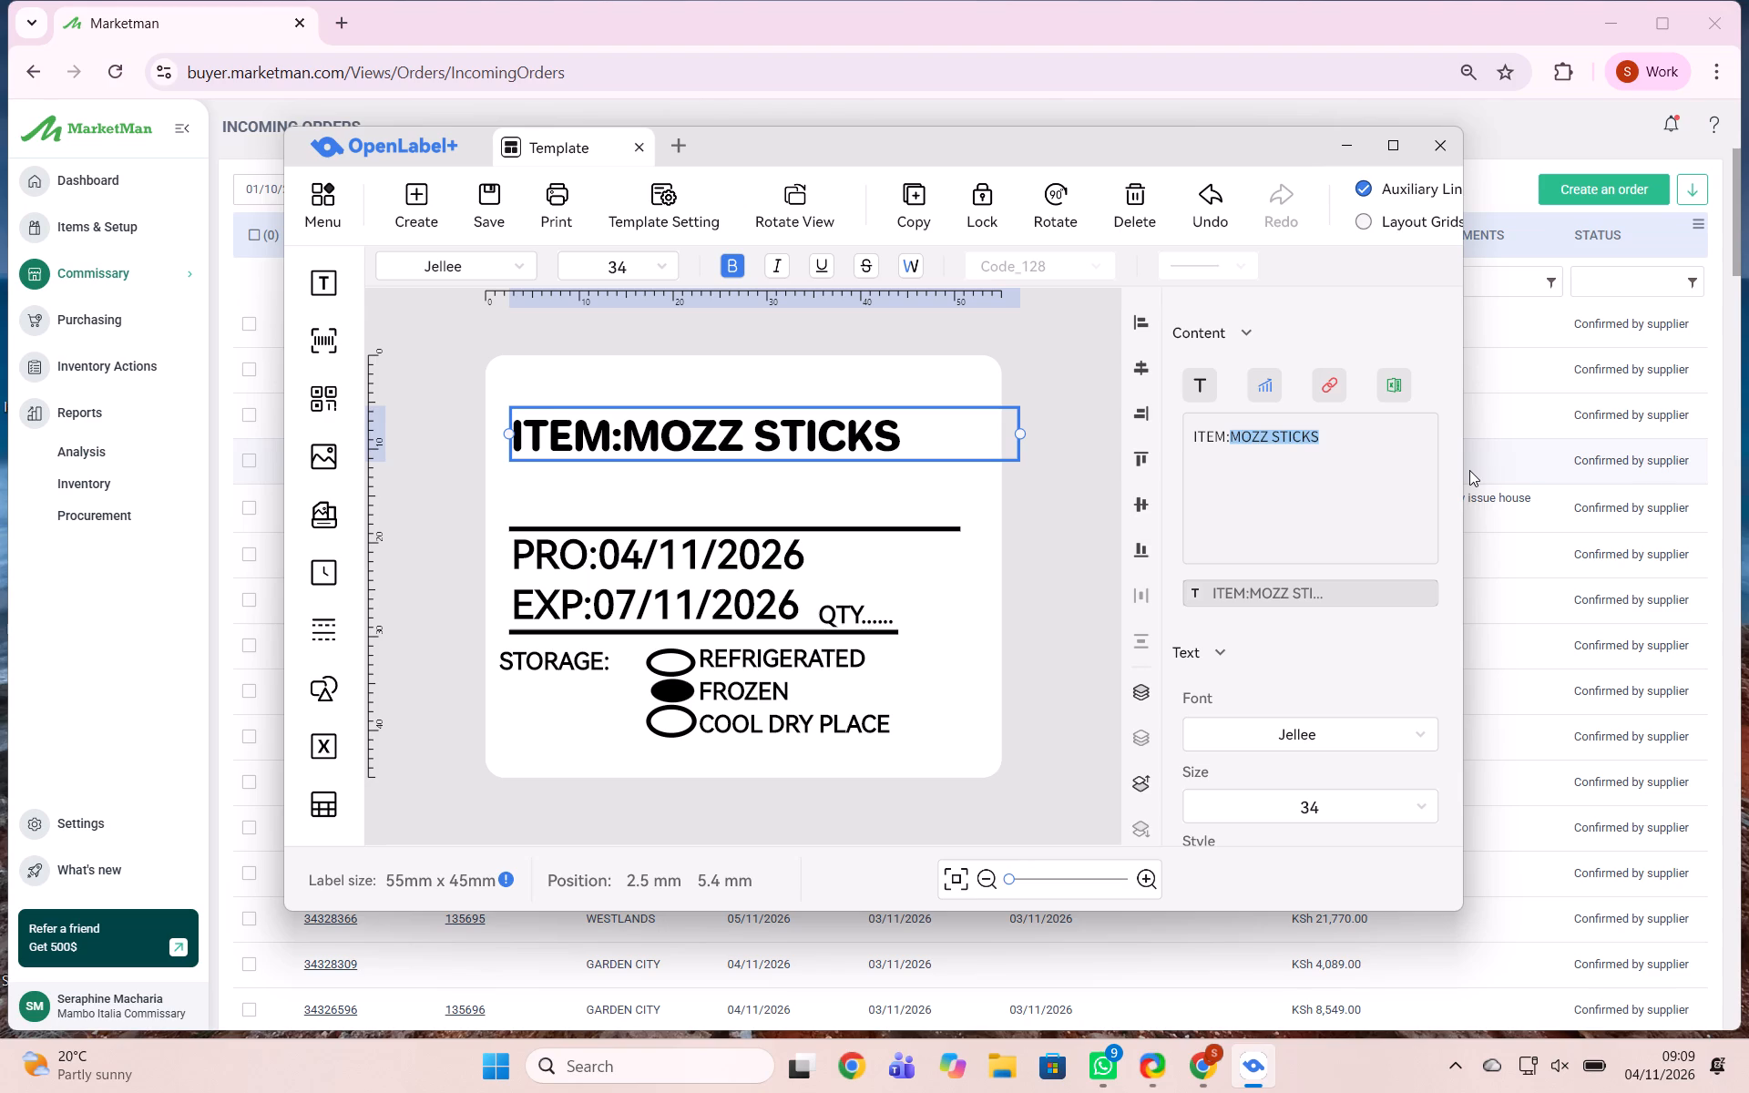
type("PAR")
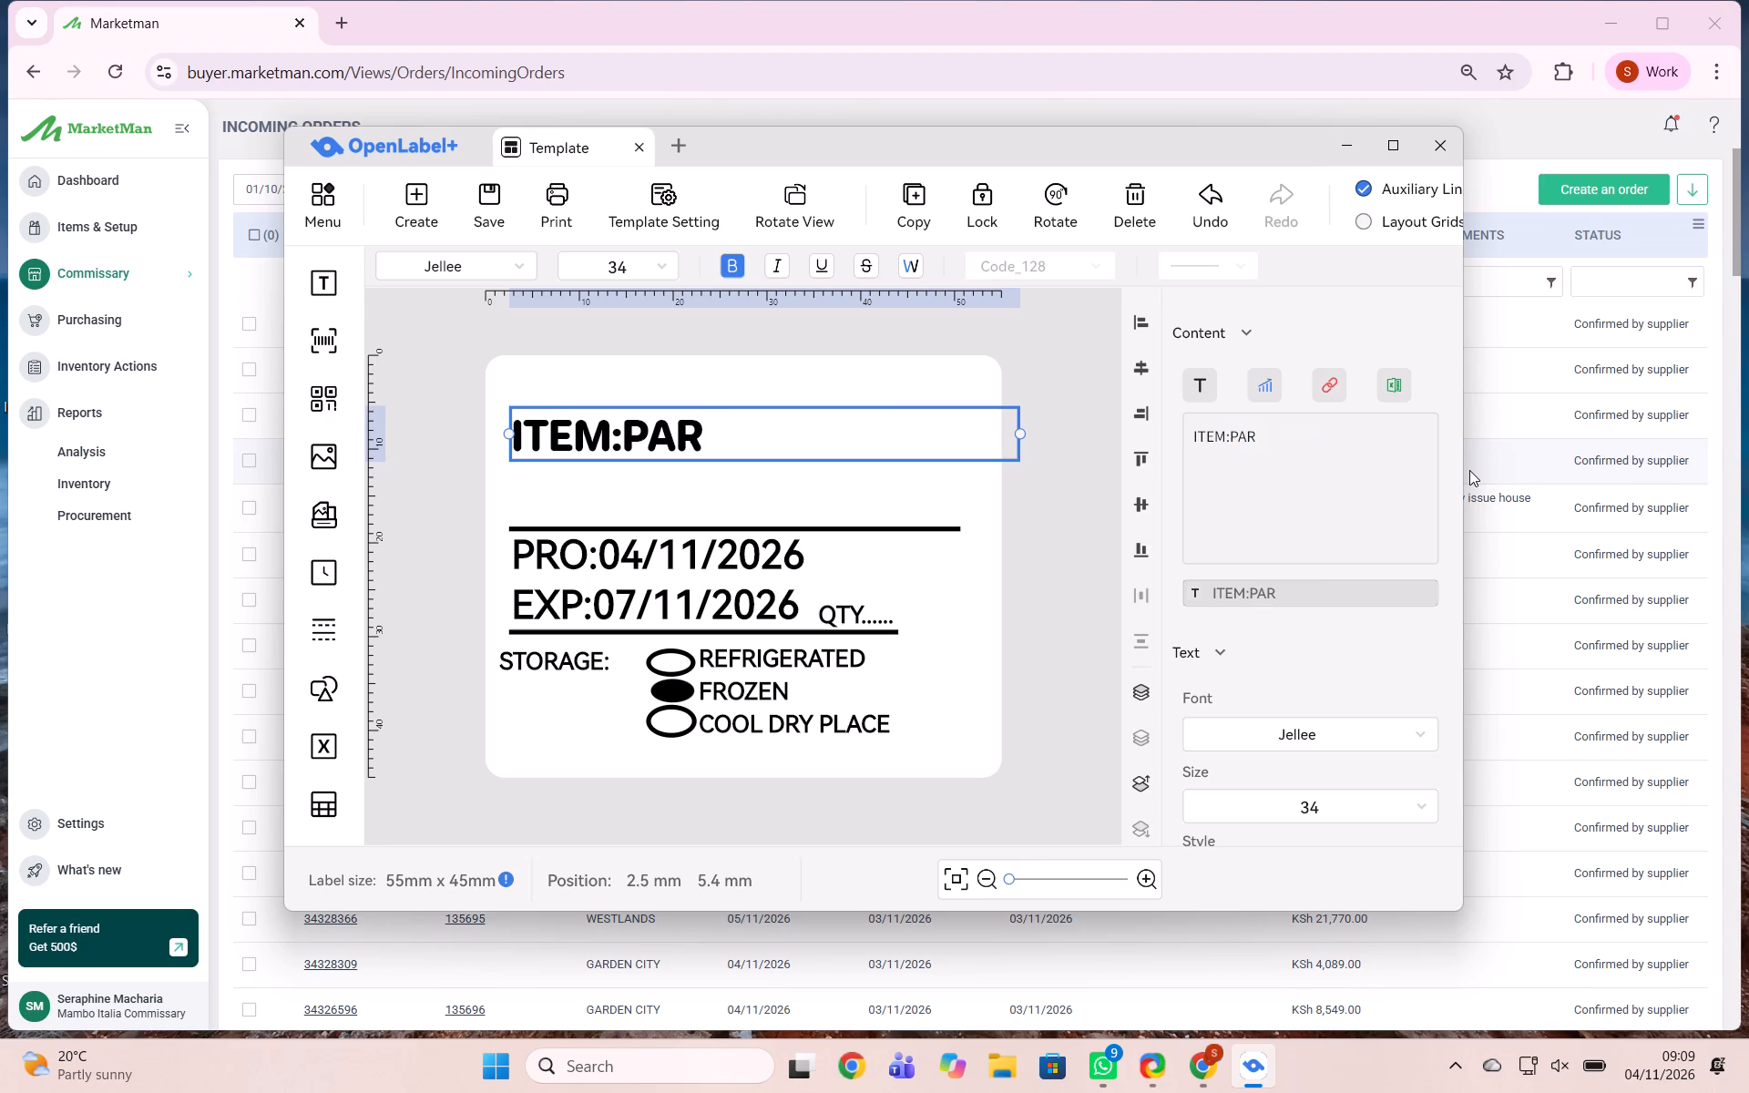
type("MA HAM")
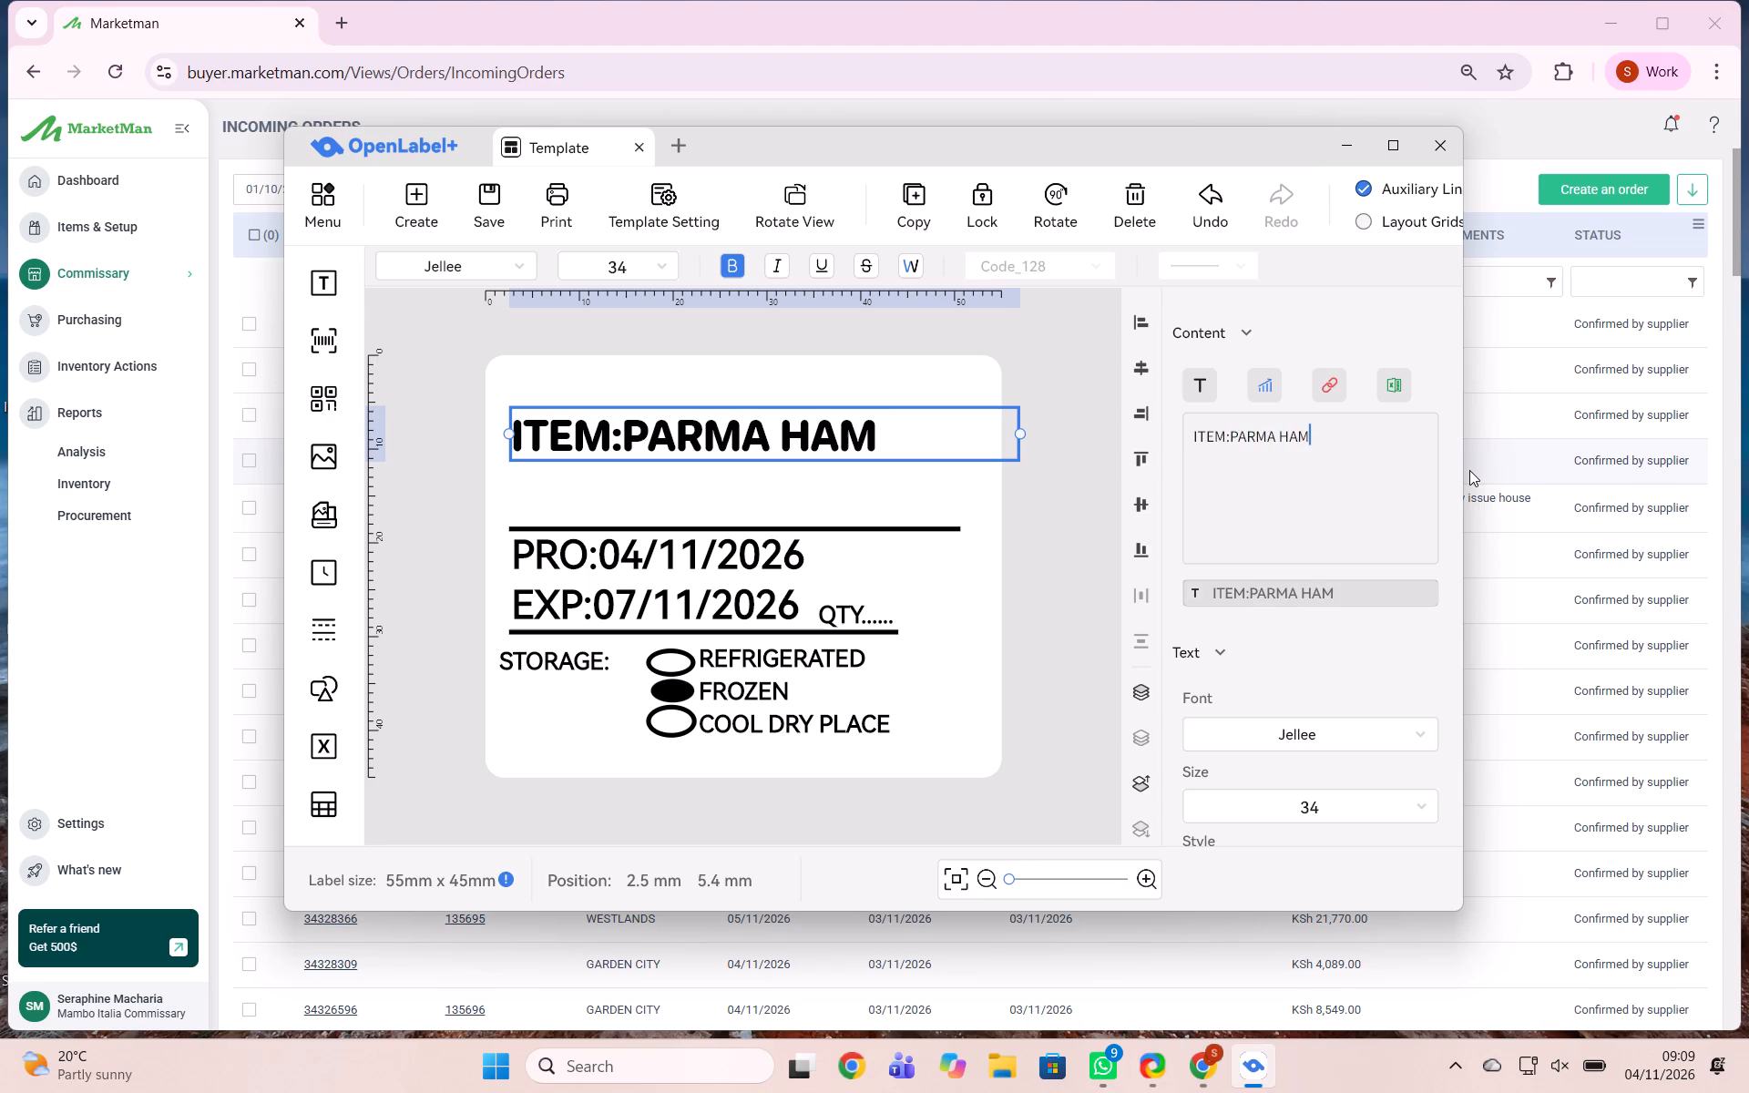
left_click_drag(776, 455, 774, 506)
Set the expiry date on the PARMA HAM label to 11/11/2026.
left_click(753, 598)
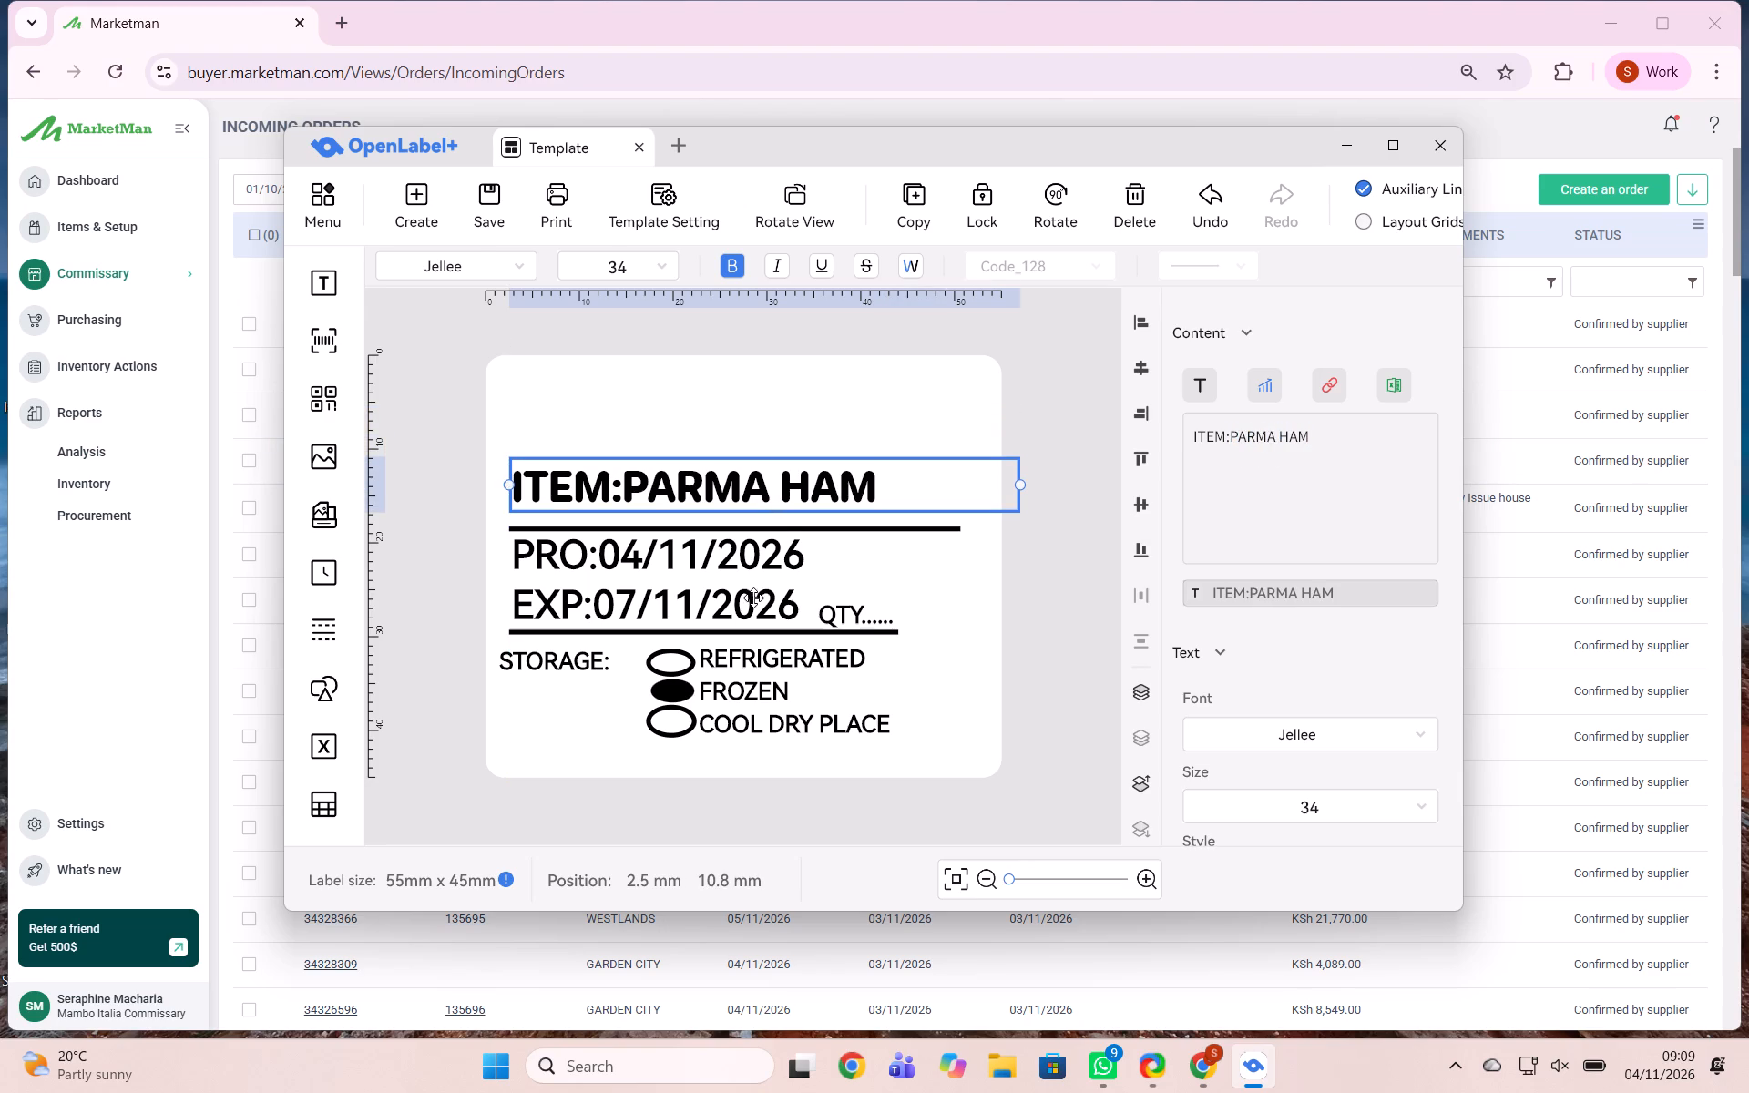
double_click(1231, 452)
type("11")
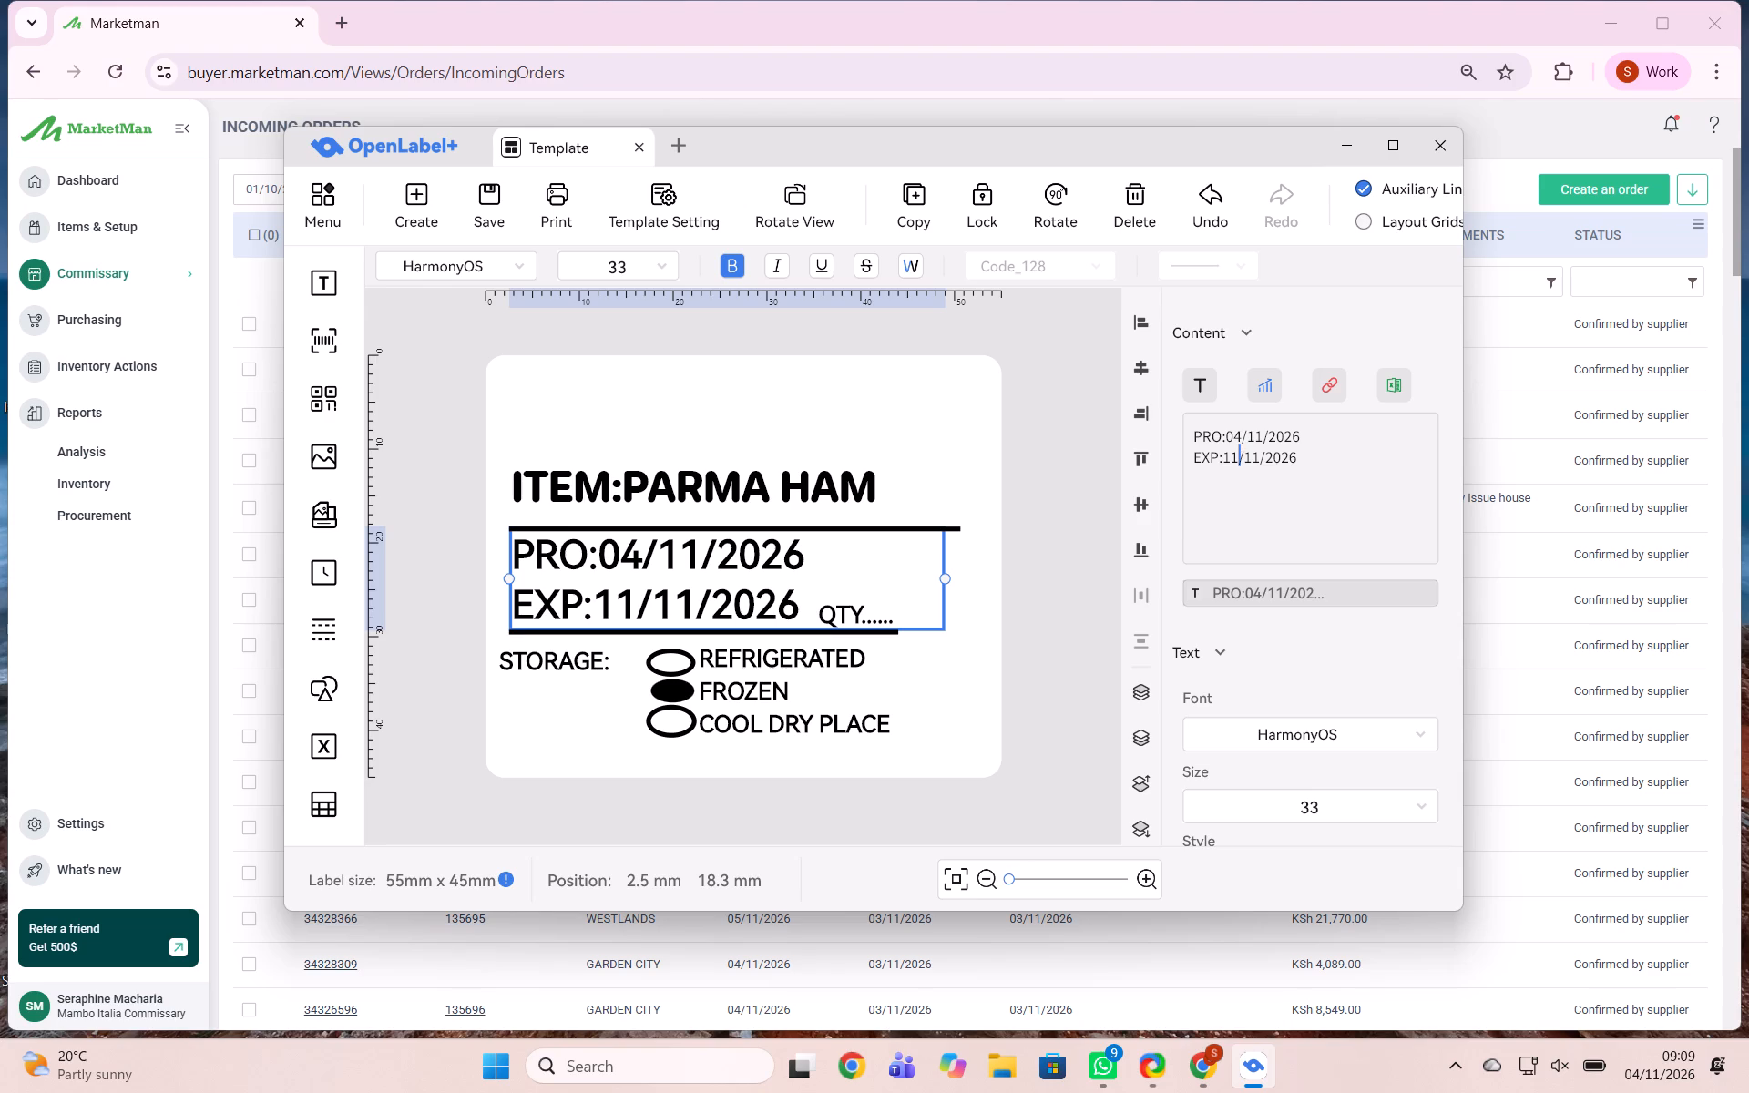
key("BackSpace")
key("BackSpace")
type("08")
key("BackSpace")
key("BackSpace")
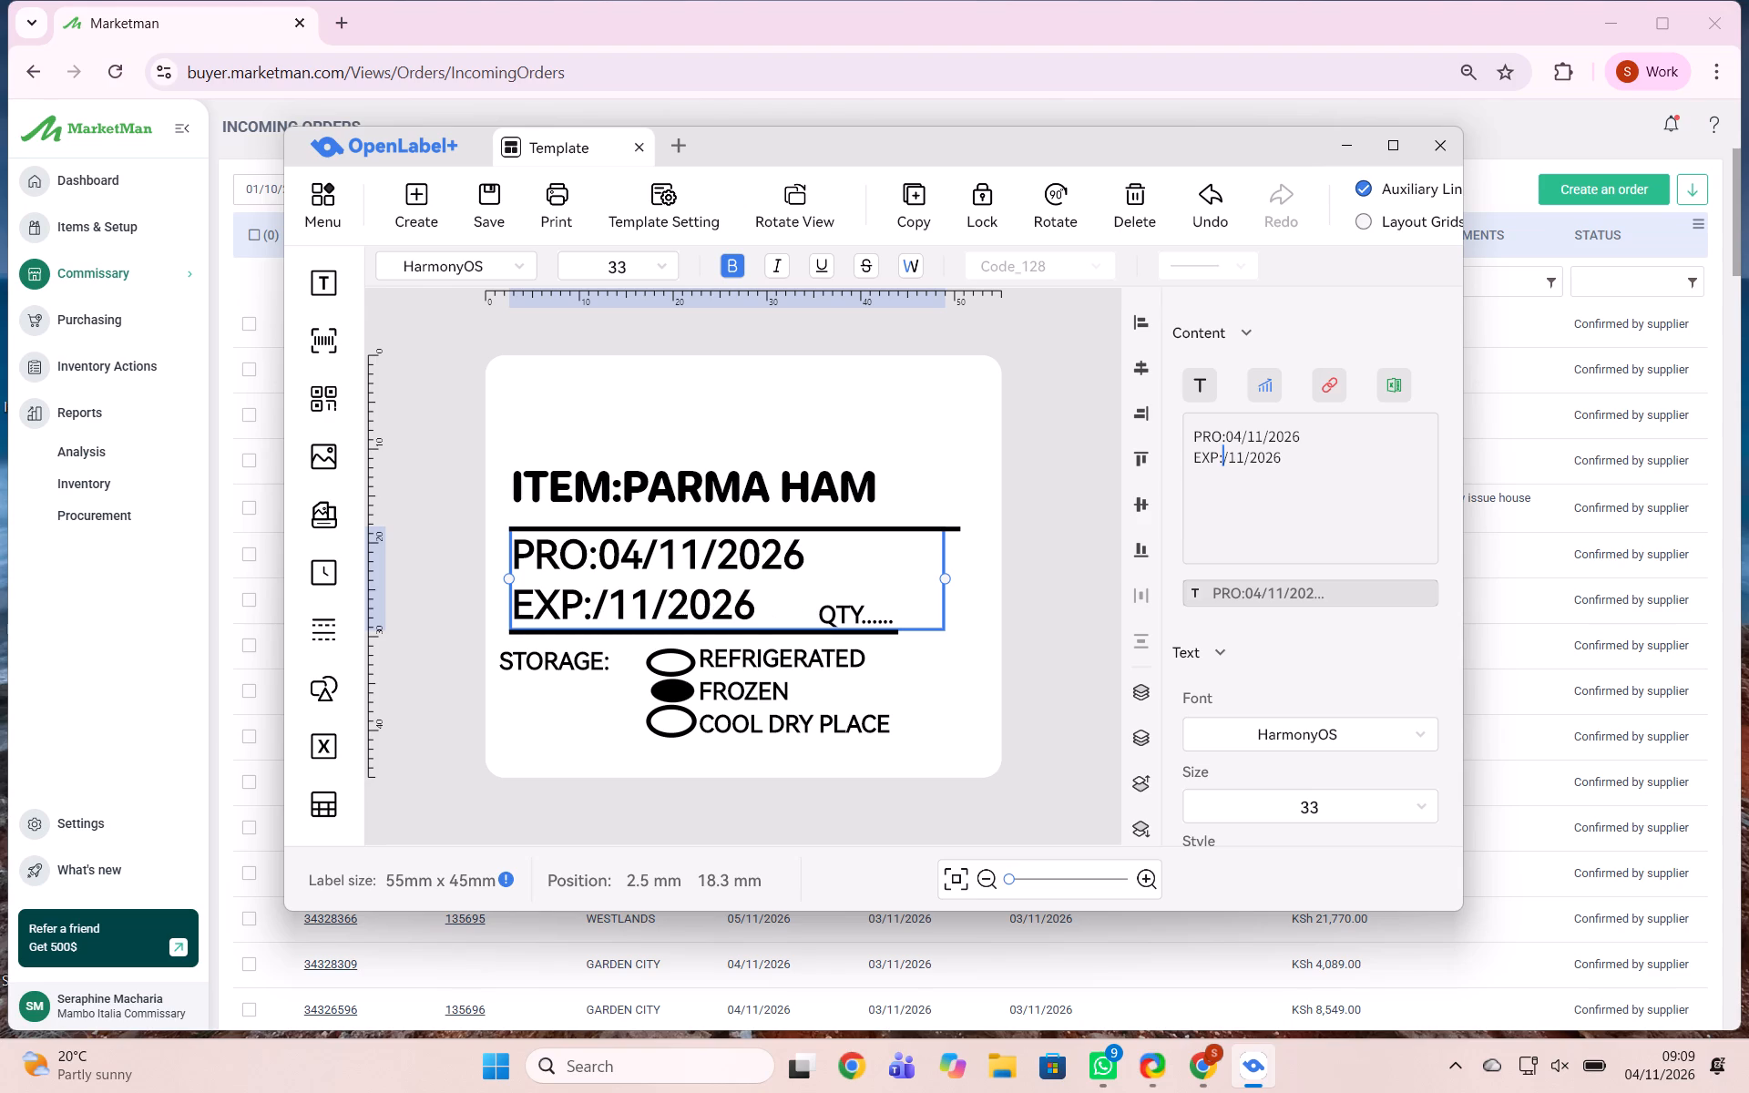
type("11")
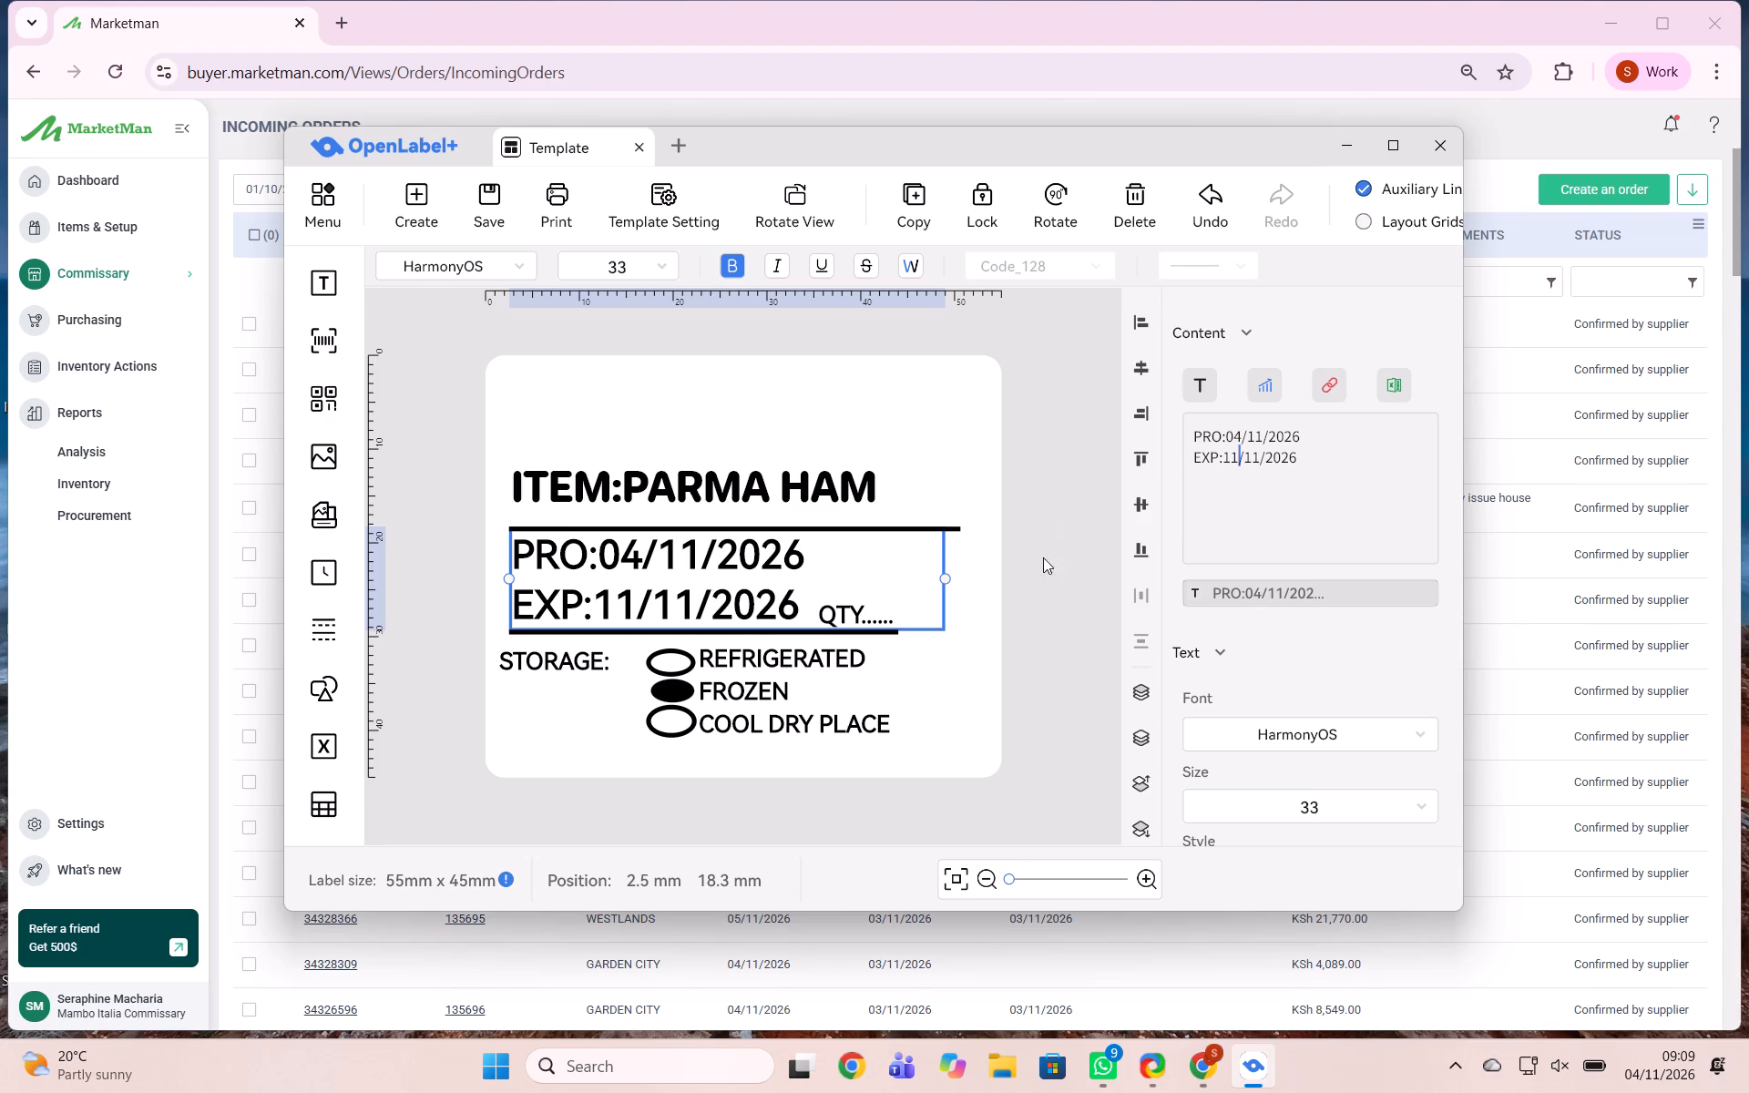
Switch the storage marking from FROZEN to REFRIGERATED by unfilling the FROZEN oval and filling the one beside REFRIGERATED.
left_click(690, 698)
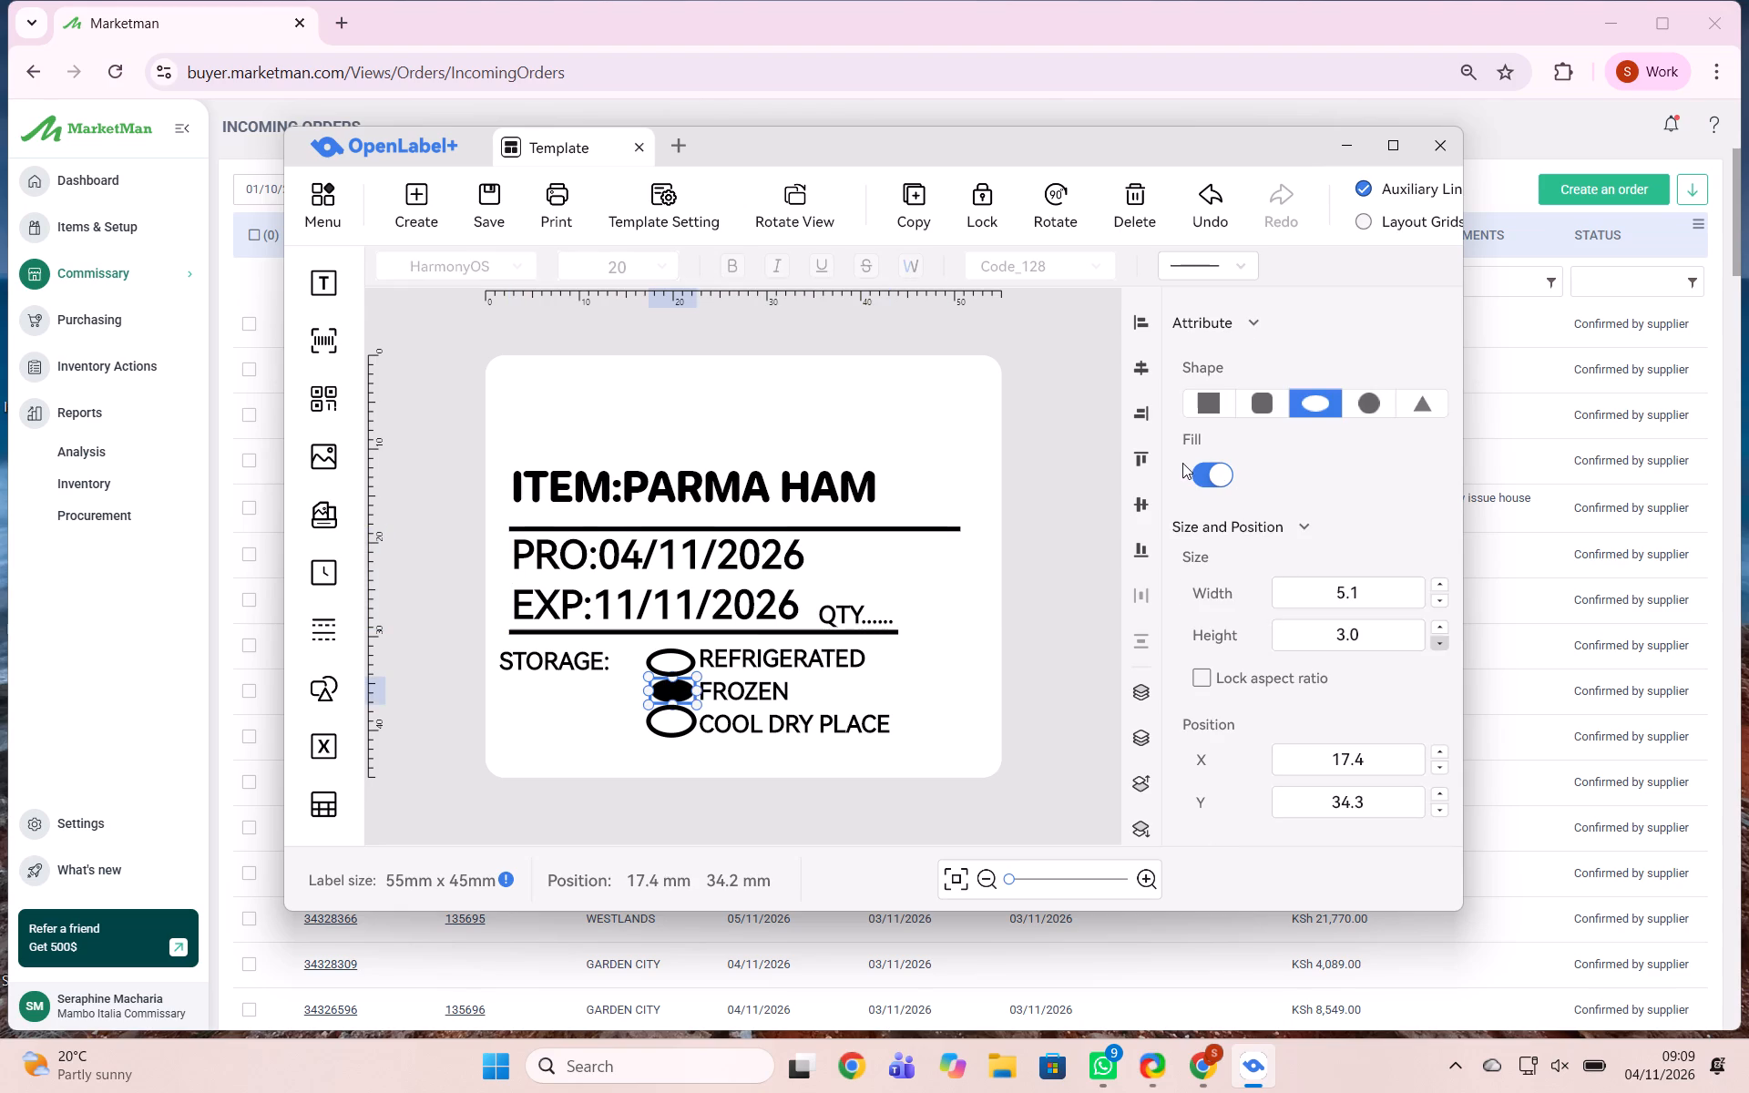
left_click(1182, 463)
left_click(1202, 481)
left_click(664, 671)
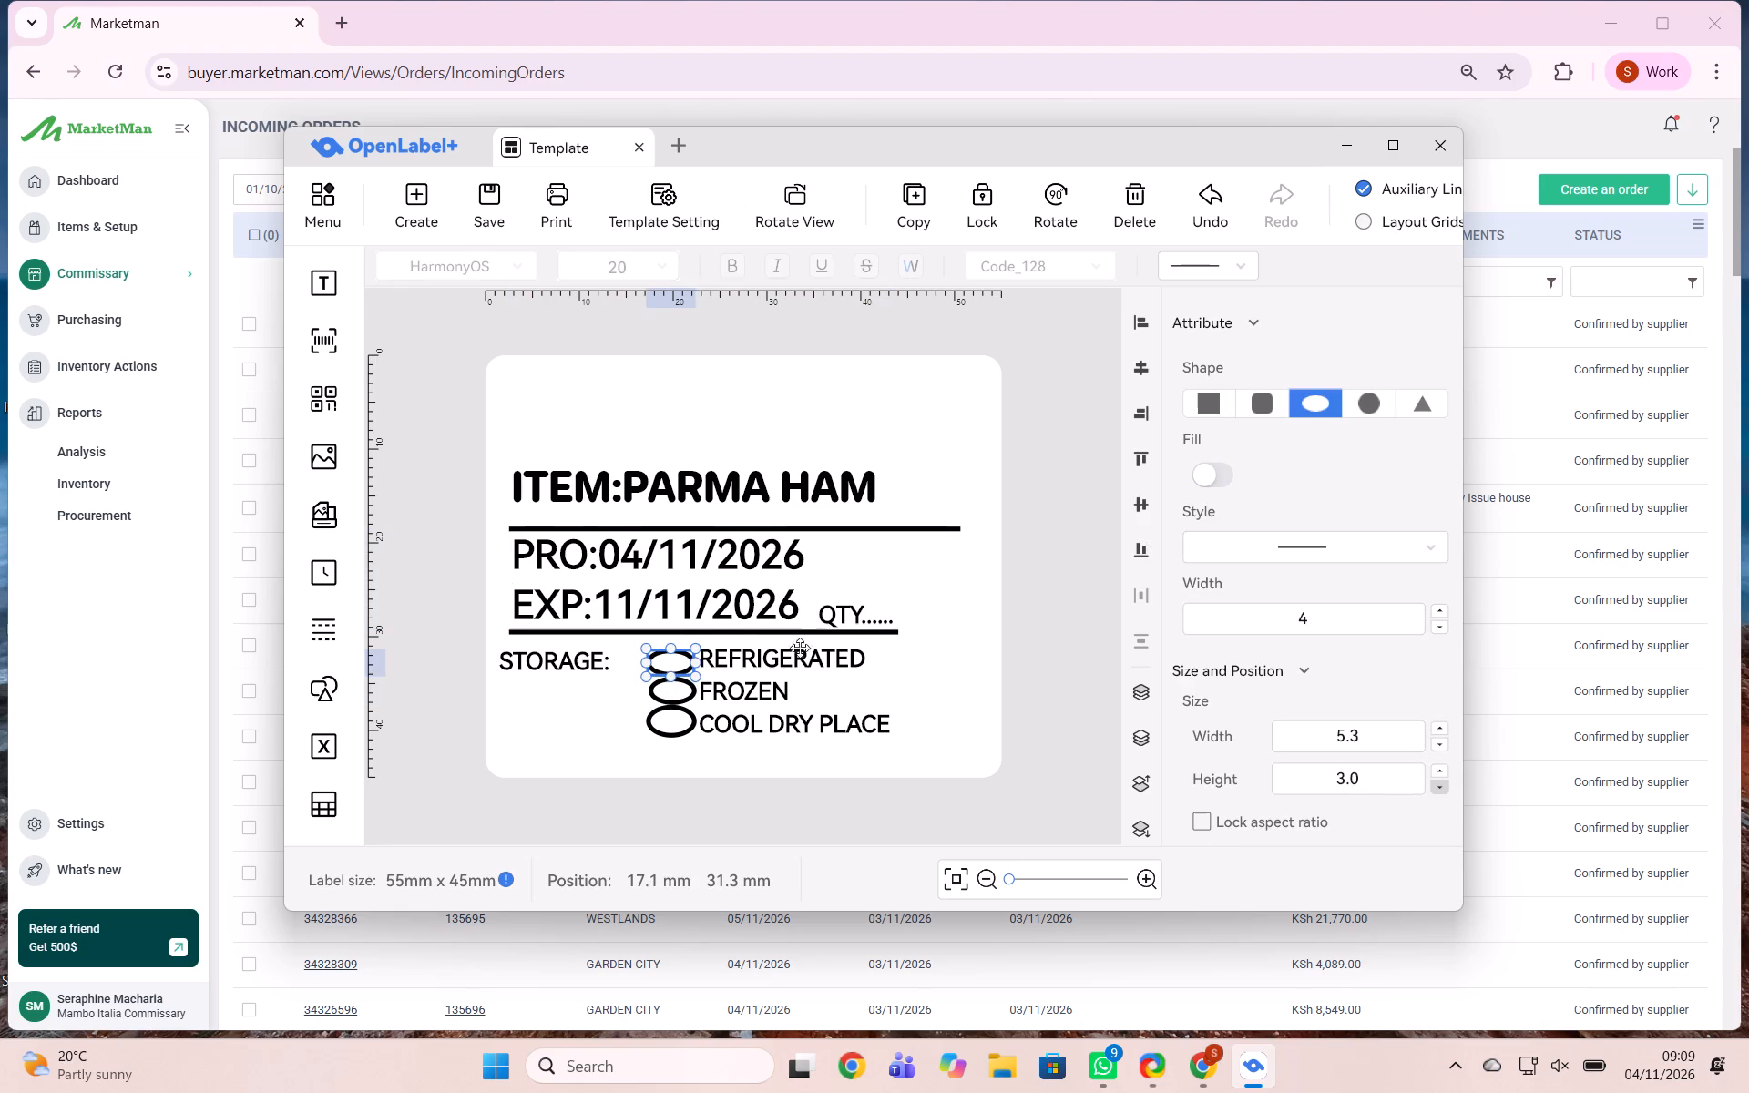
left_click(1217, 474)
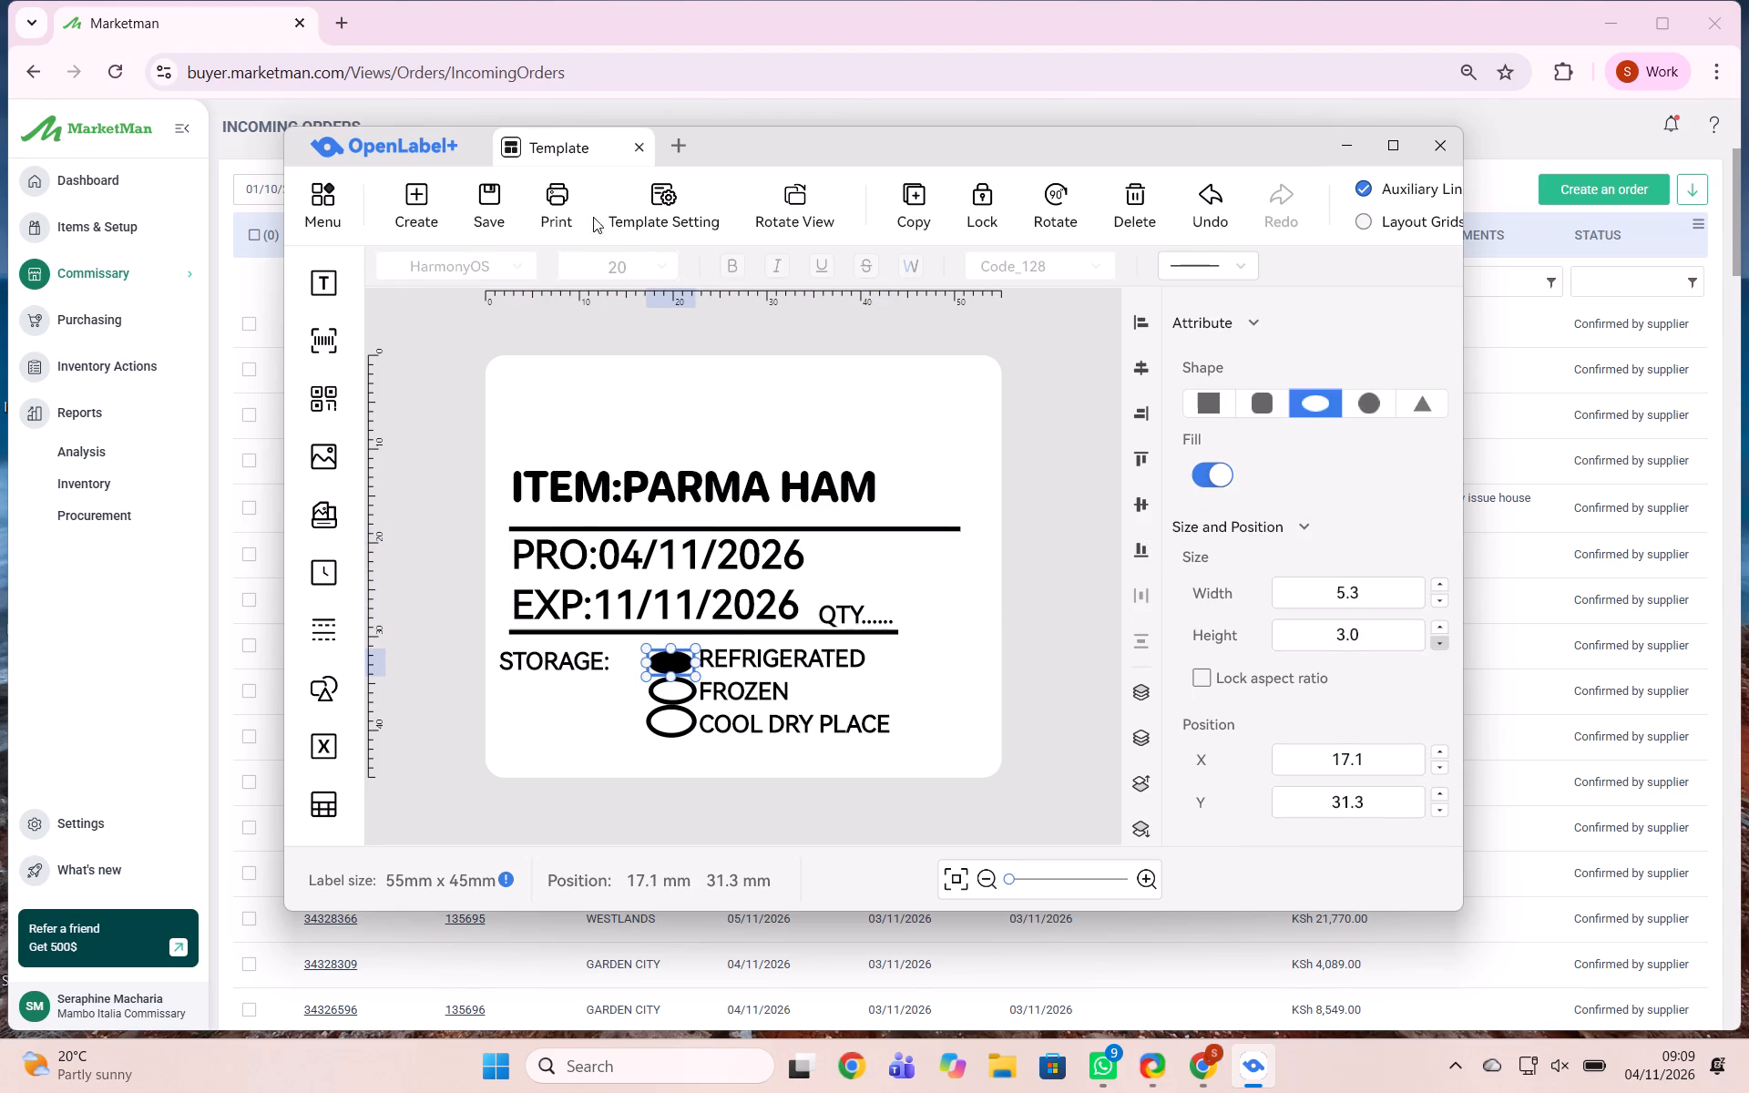
Print 1 copy of the PARMA HAM label on the Honeywell PC42E-T printer.
left_click(566, 200)
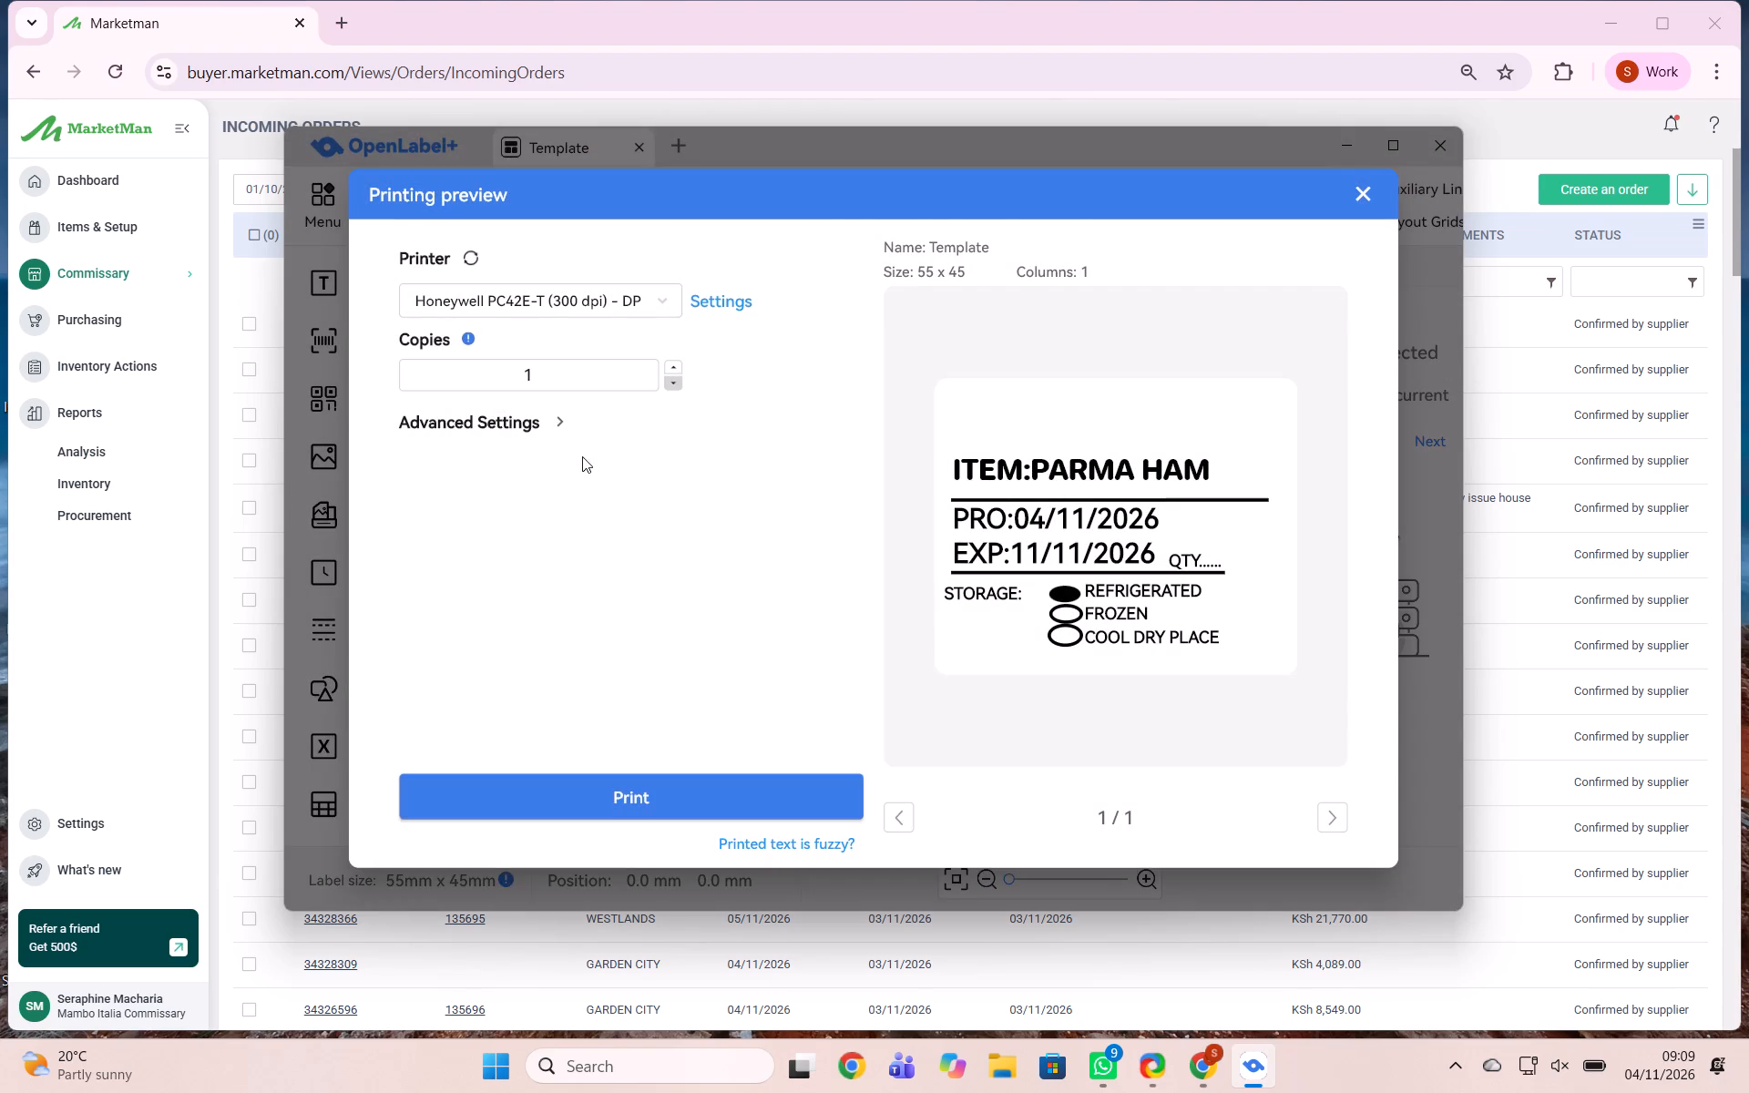
left_click(596, 791)
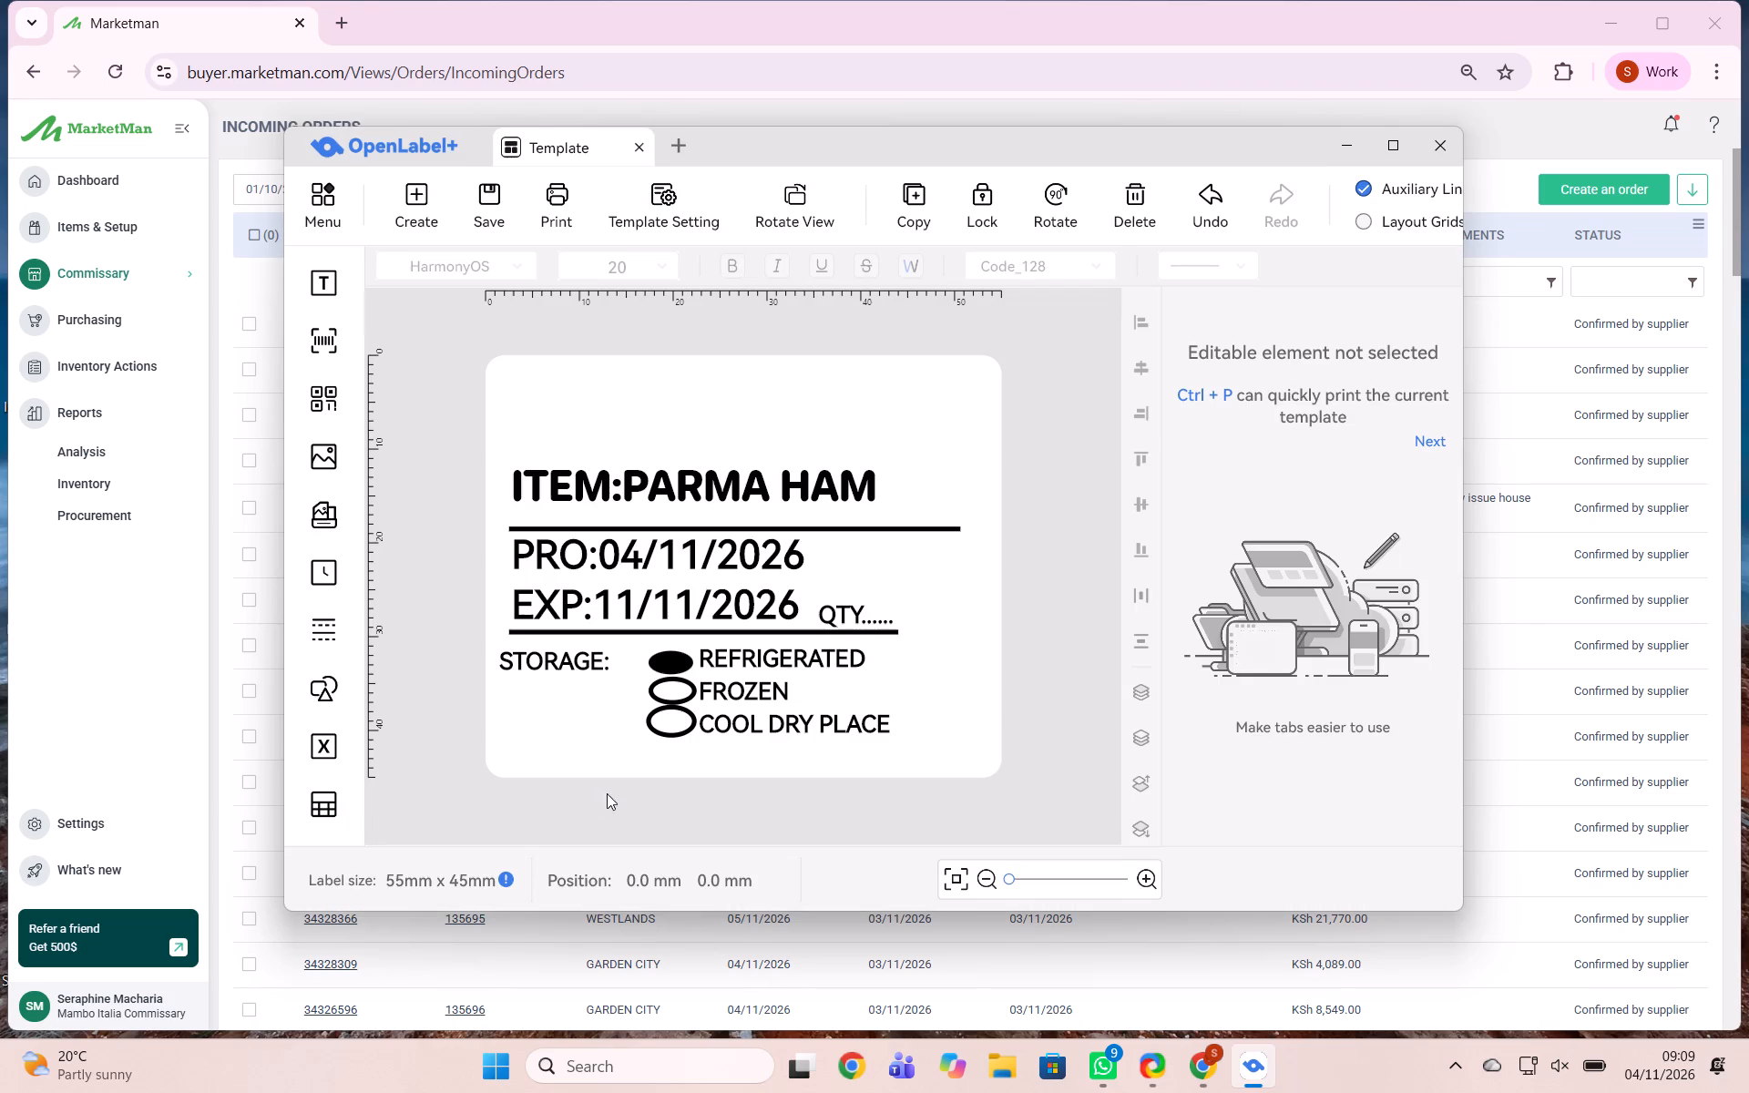
Select the product name after the ITEM: prefix on the label for replacement.
left_click(693, 492)
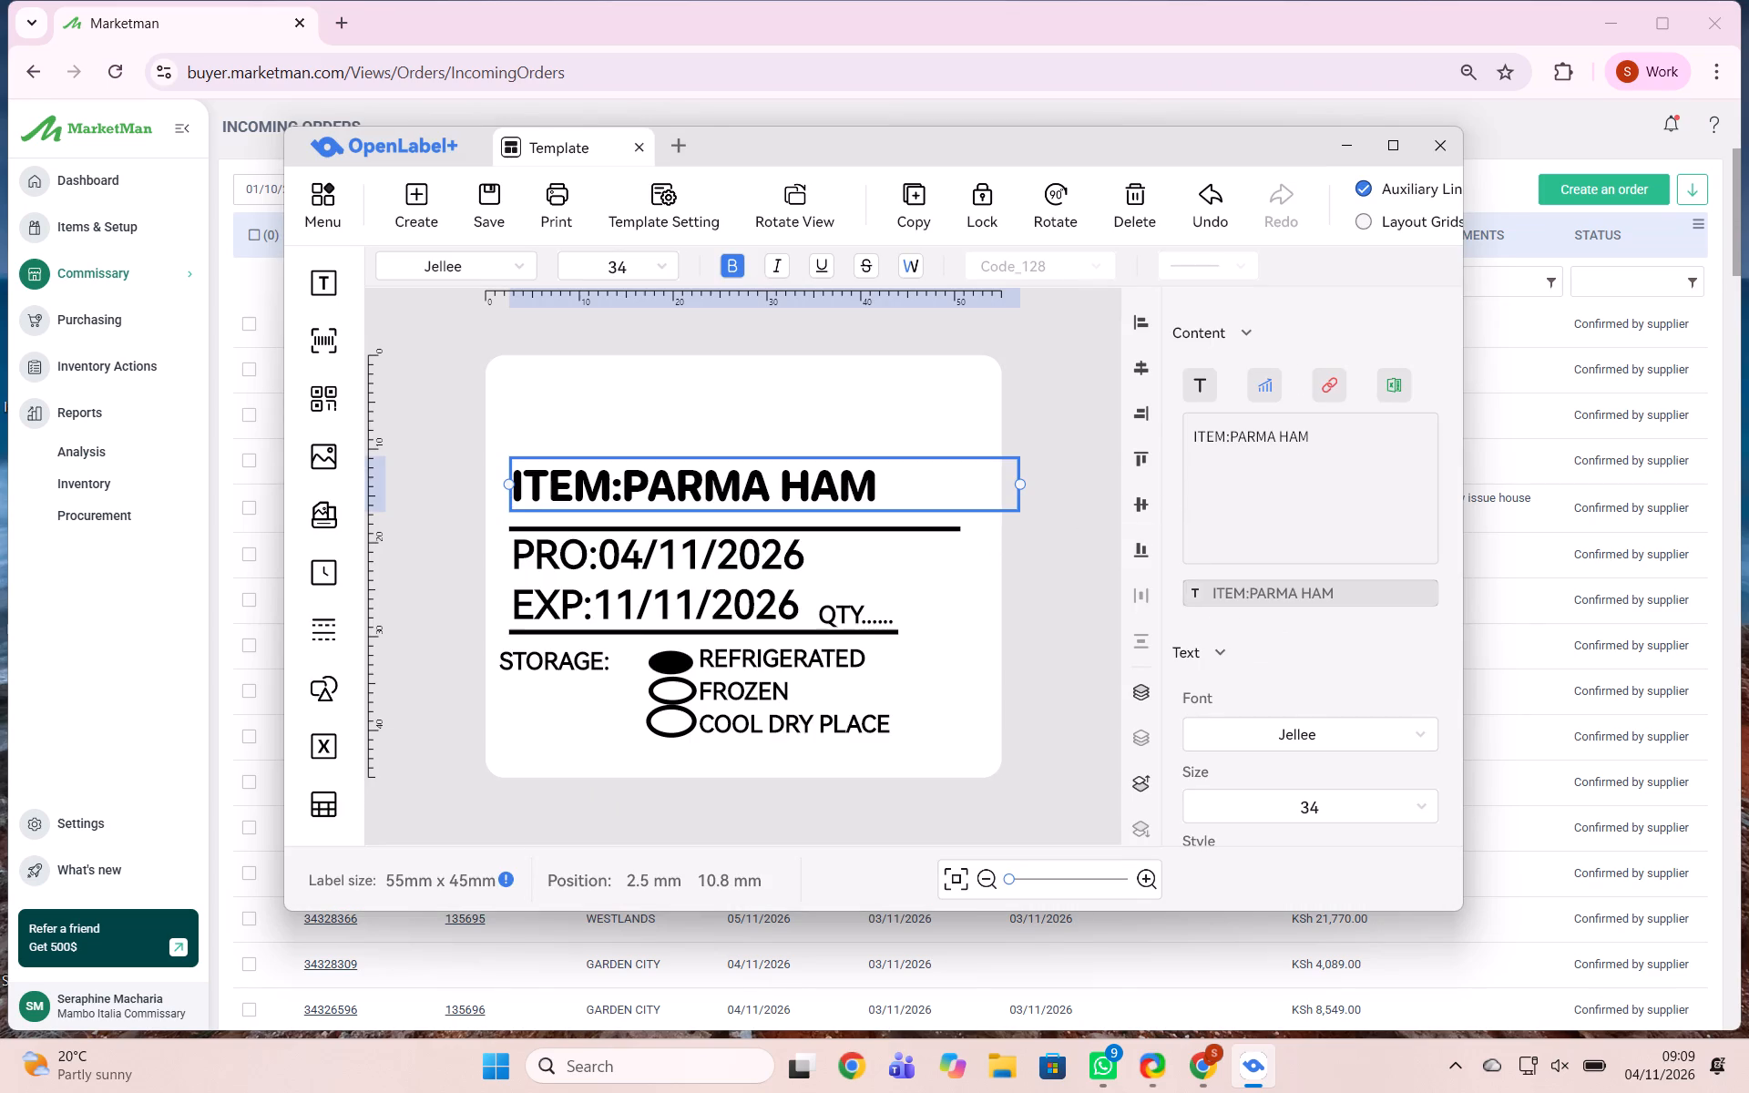
left_click_drag(1229, 438, 1336, 462)
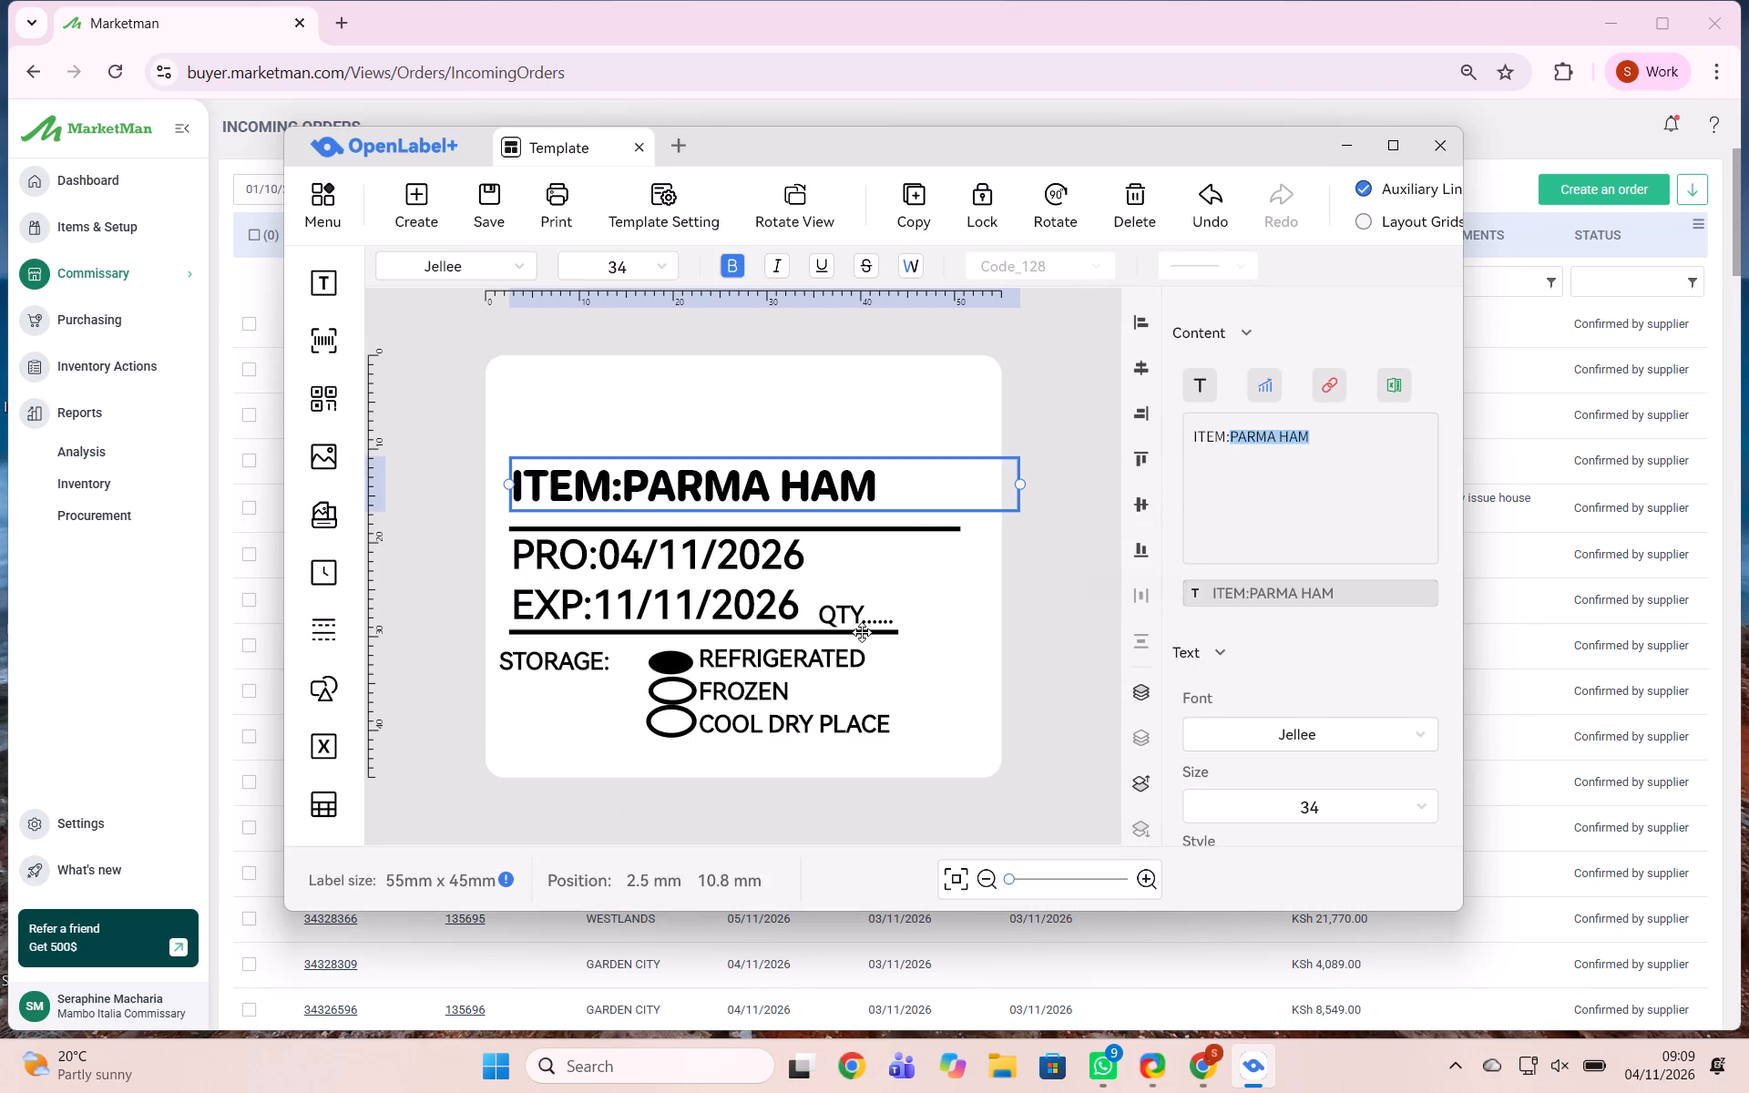
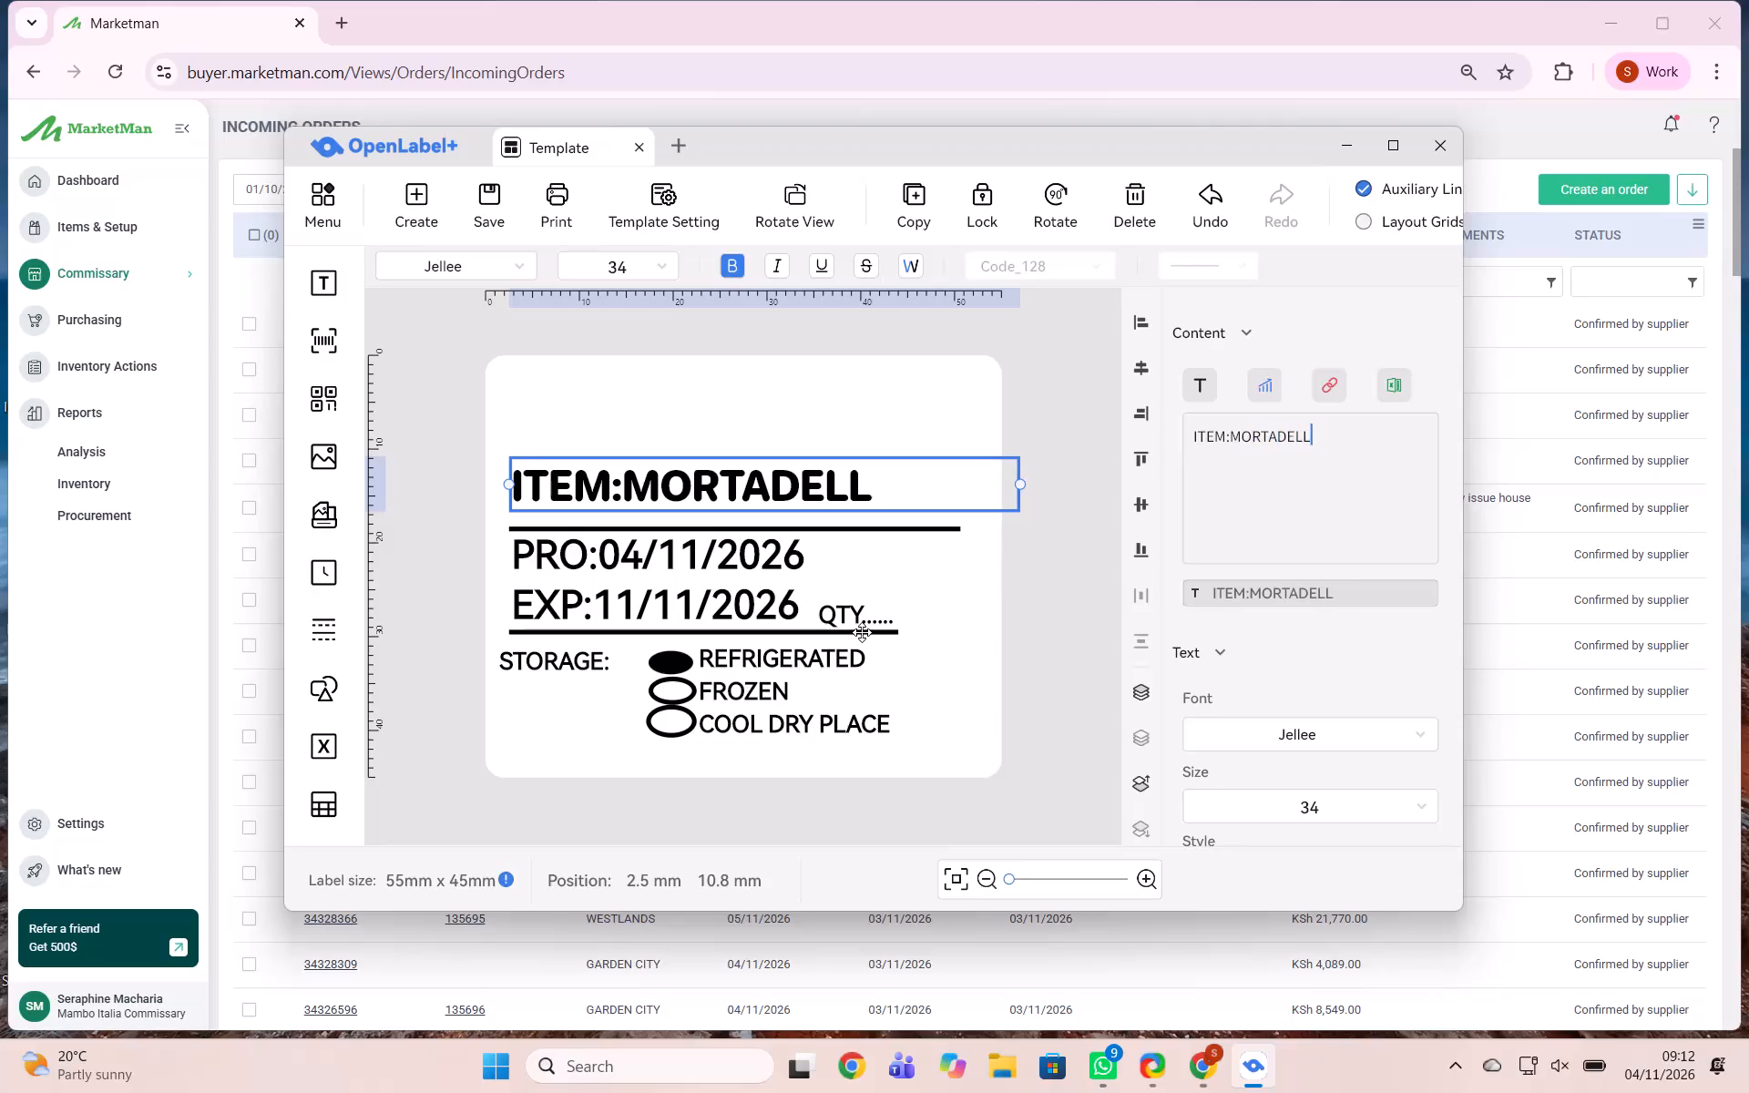
Finish entering MORTADELLA as the product name after the ITEM: prefix.
key("space")
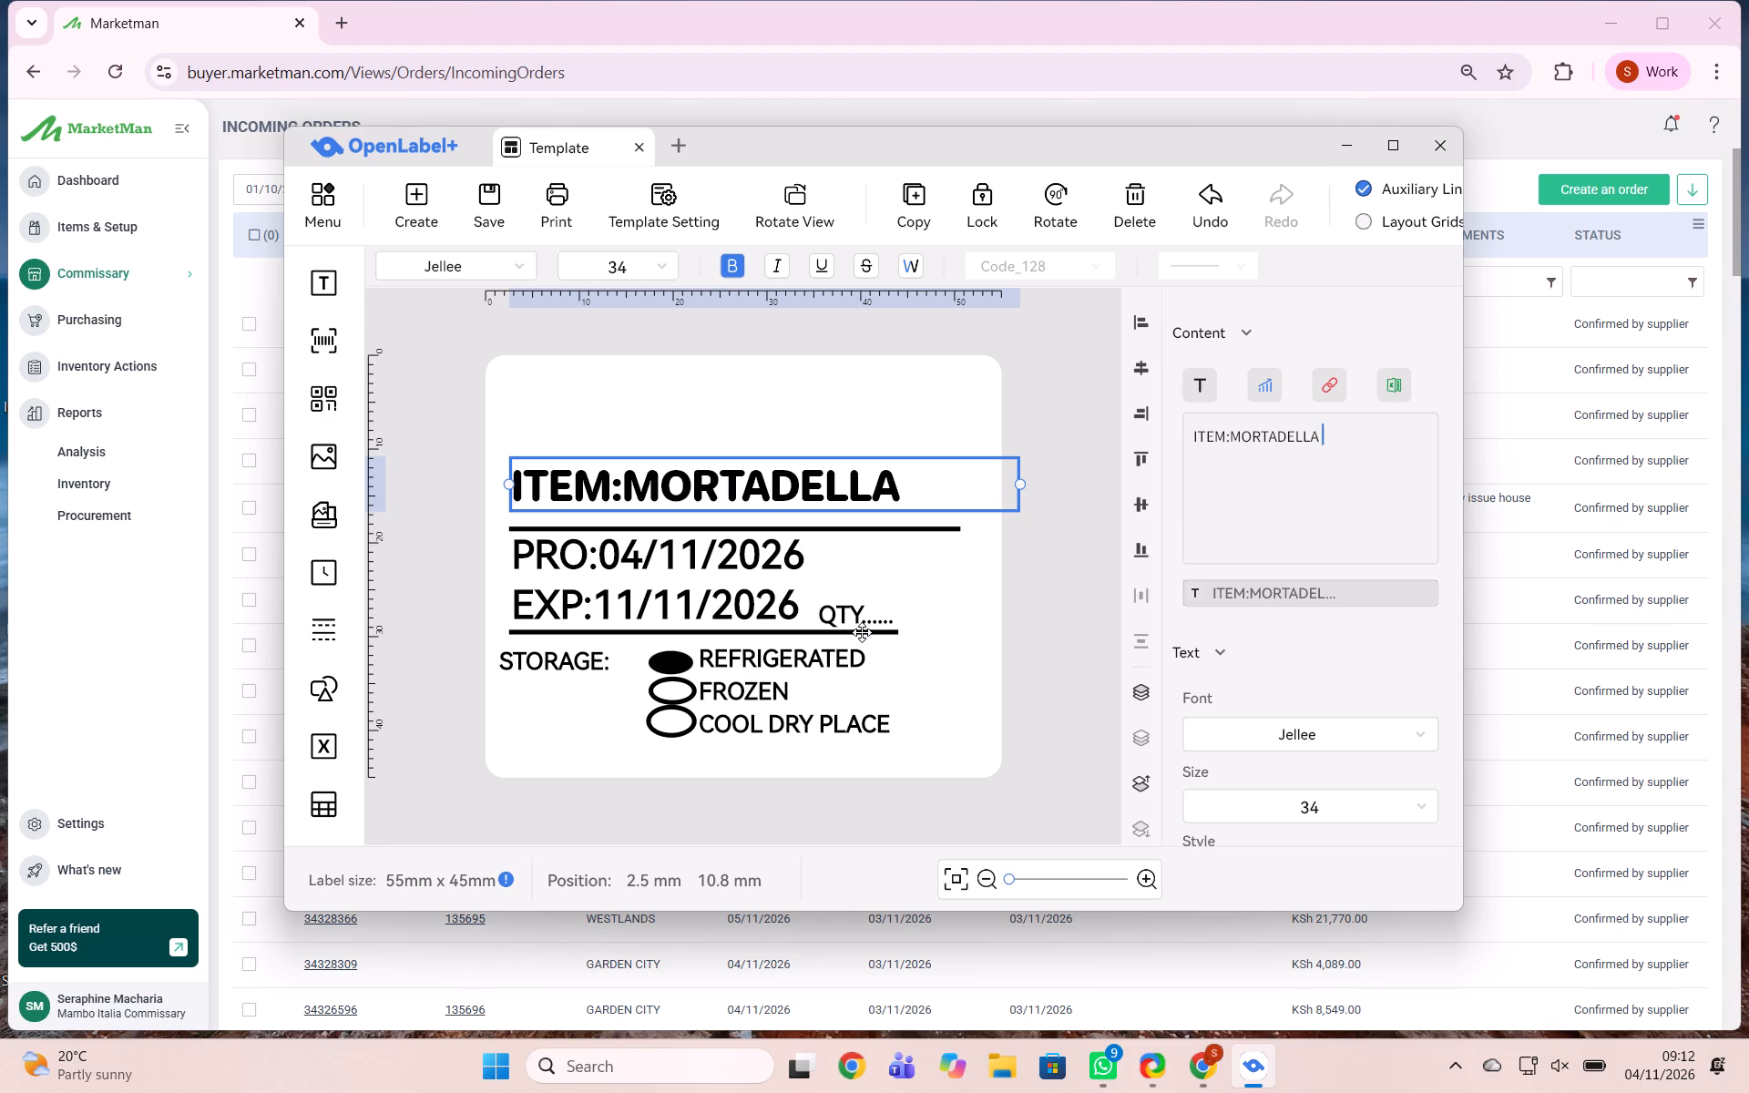
Set the expiry date on the MORTADELLA label to 17/02/2027.
left_click(612, 608)
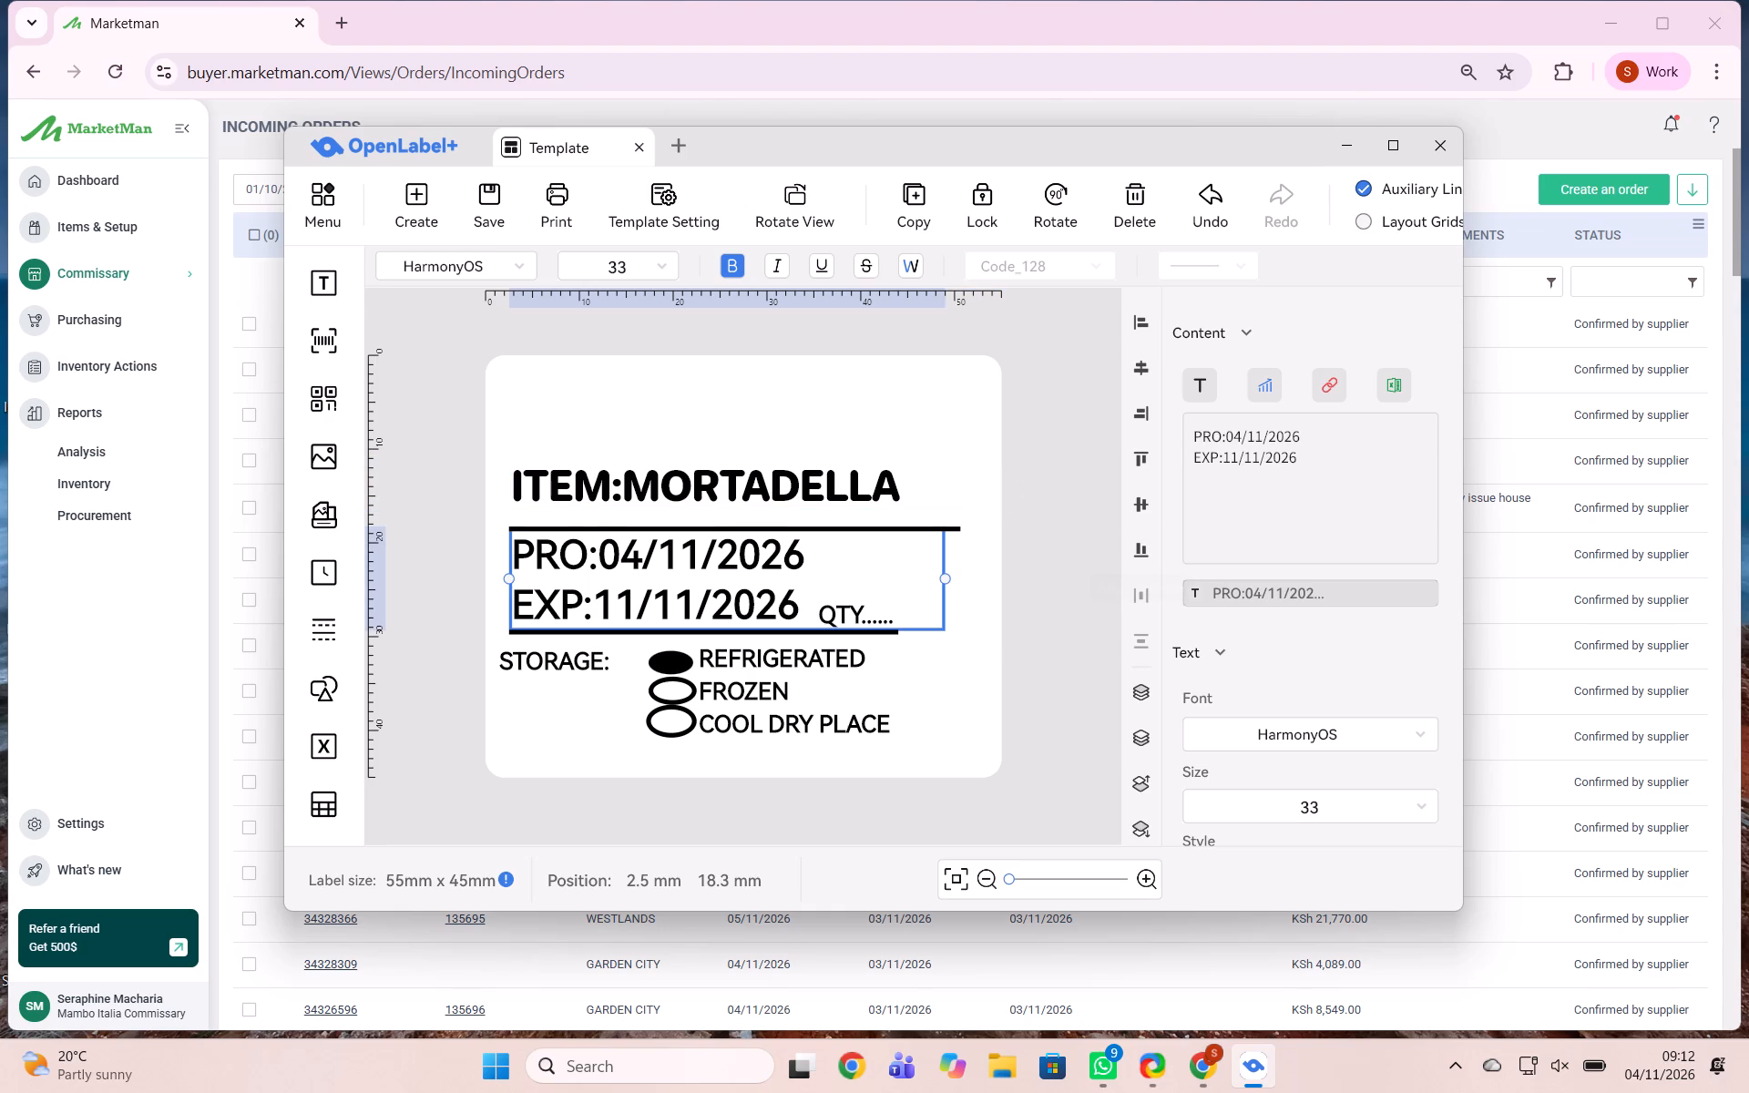
triple_click(1229, 450)
key("Delete")
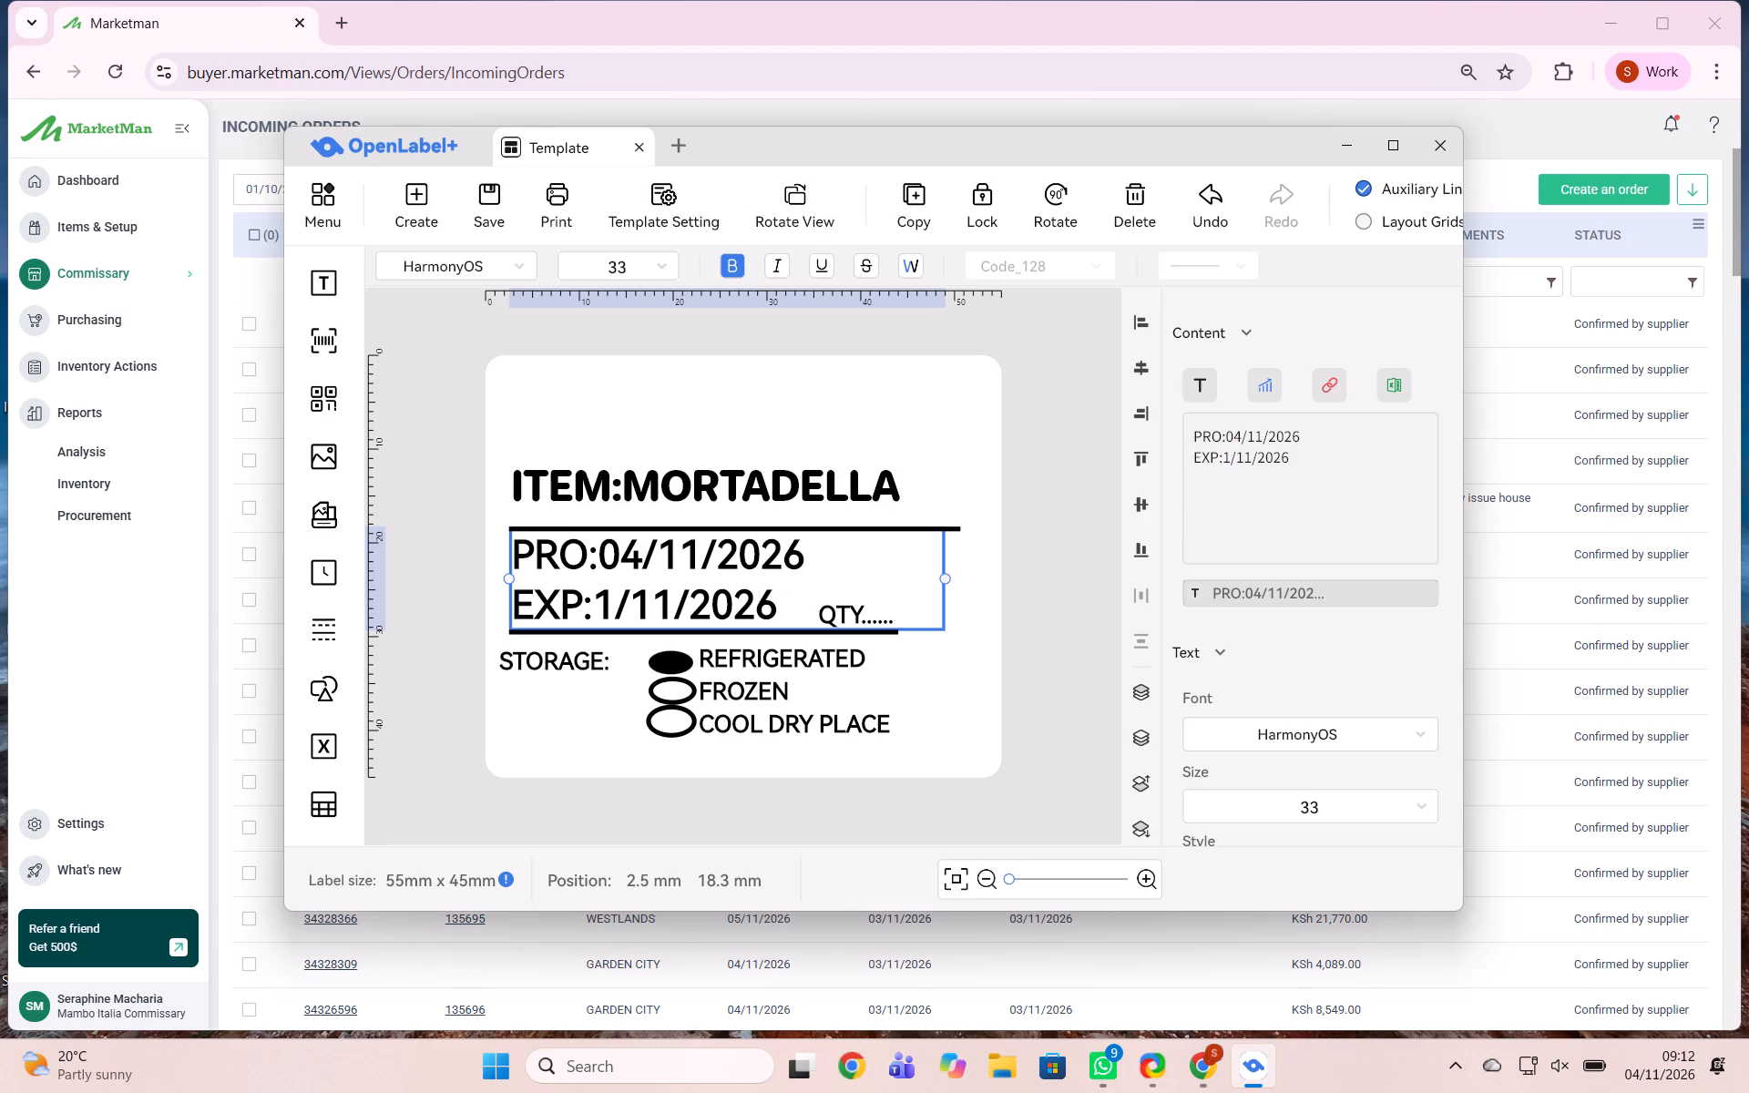
key("7")
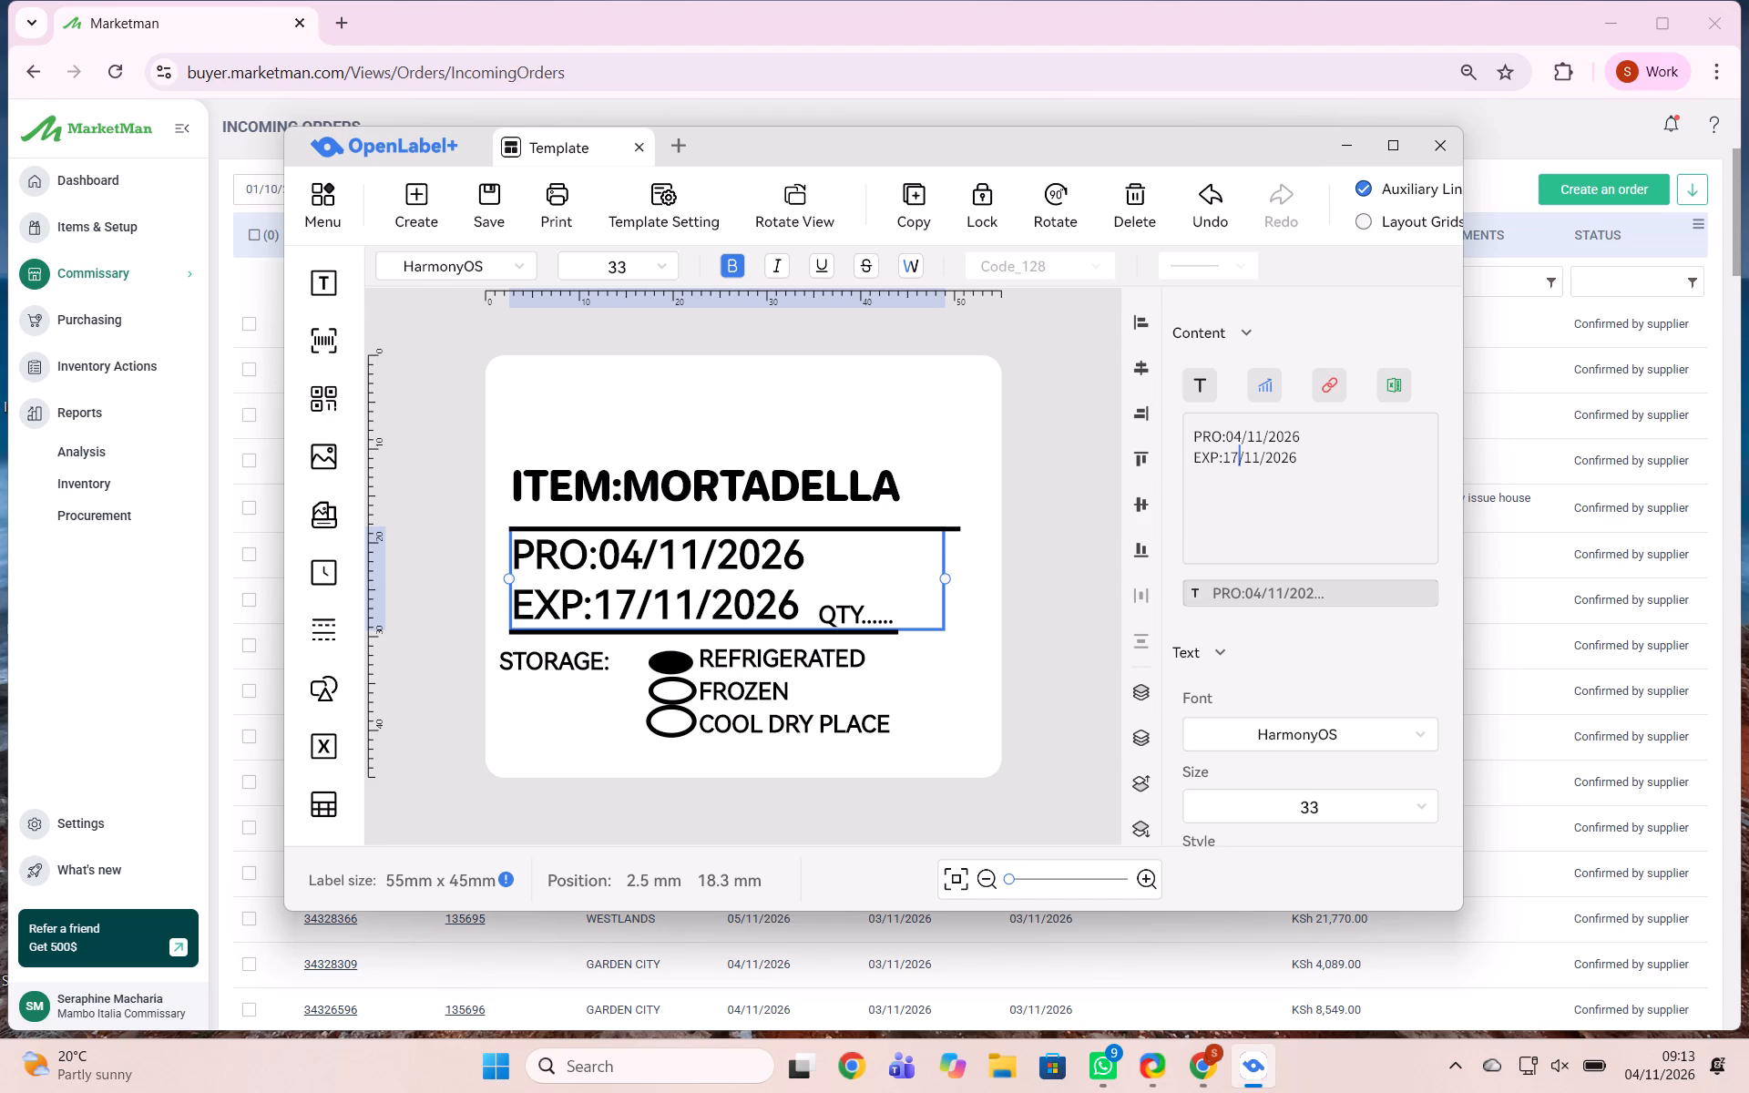
double_click(1257, 456)
type("02")
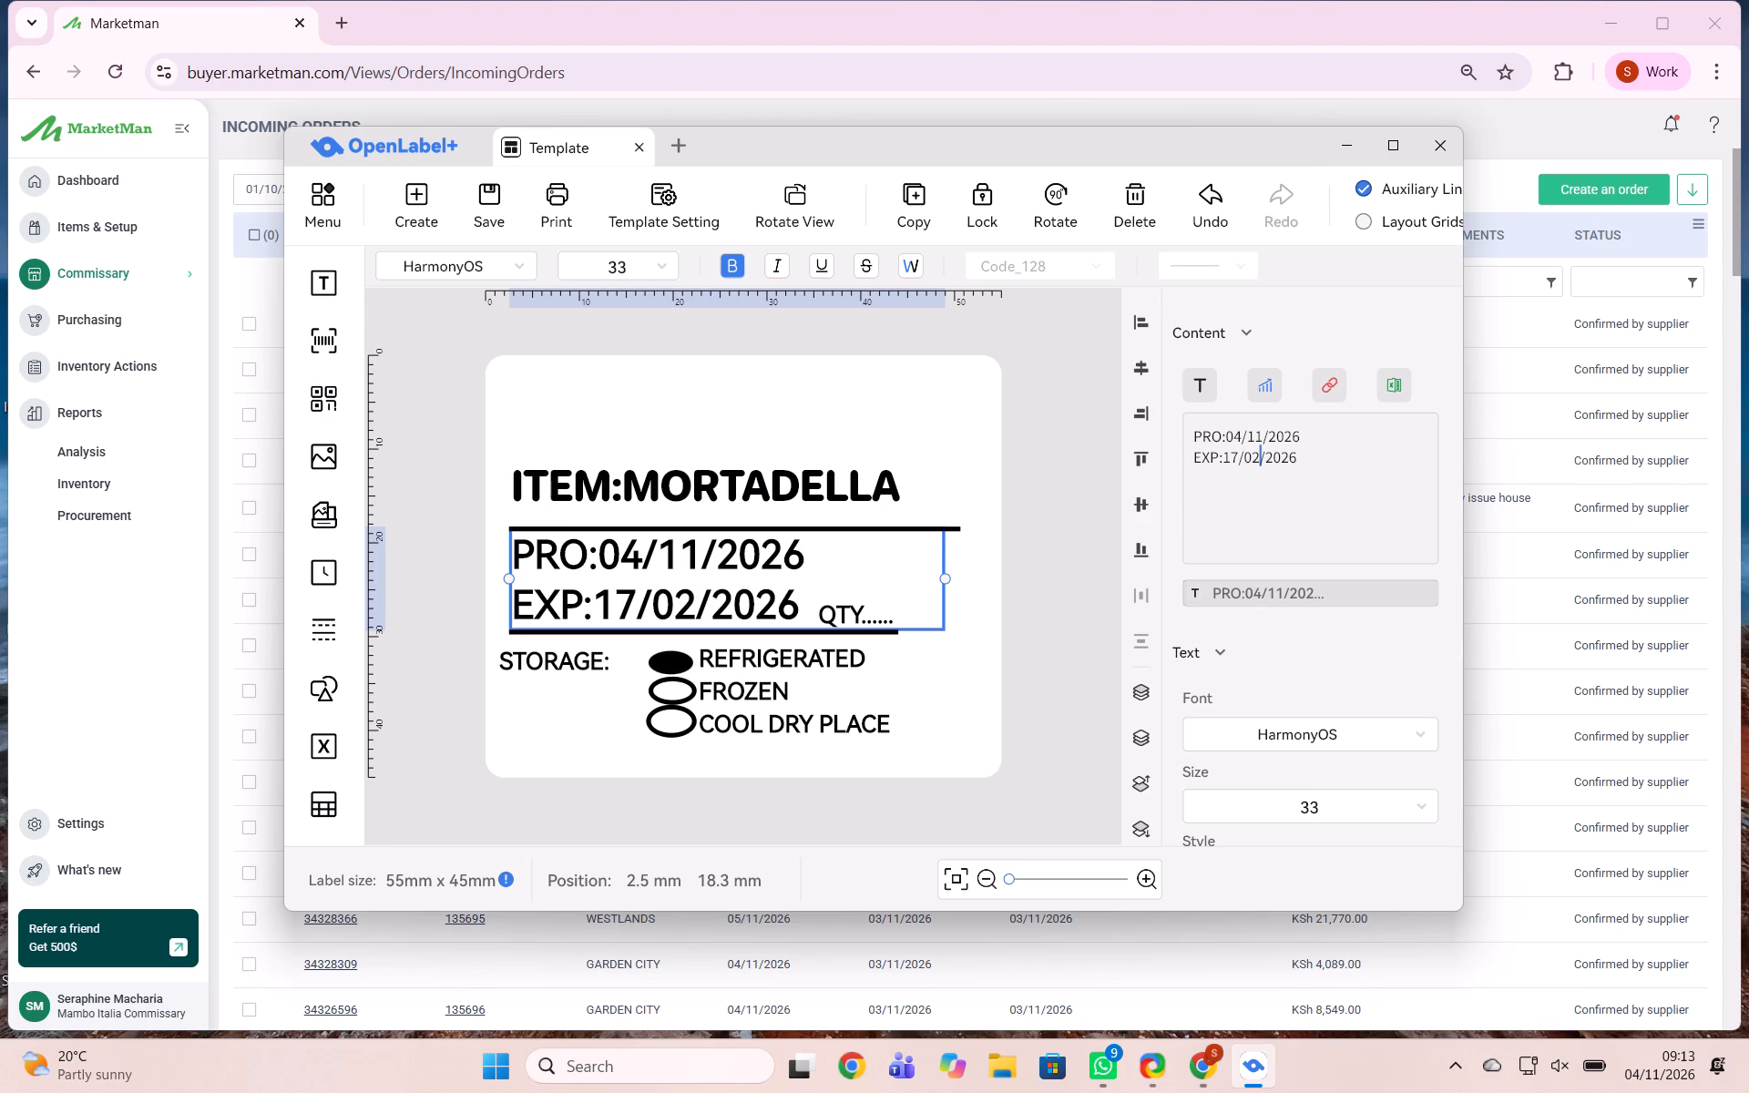
left_click(1299, 458)
key("BackSpace")
key("7")
left_click(642, 588)
Print 1 copy of the MORTADELLA label on the Honeywell PC42E-T printer.
left_click(569, 219)
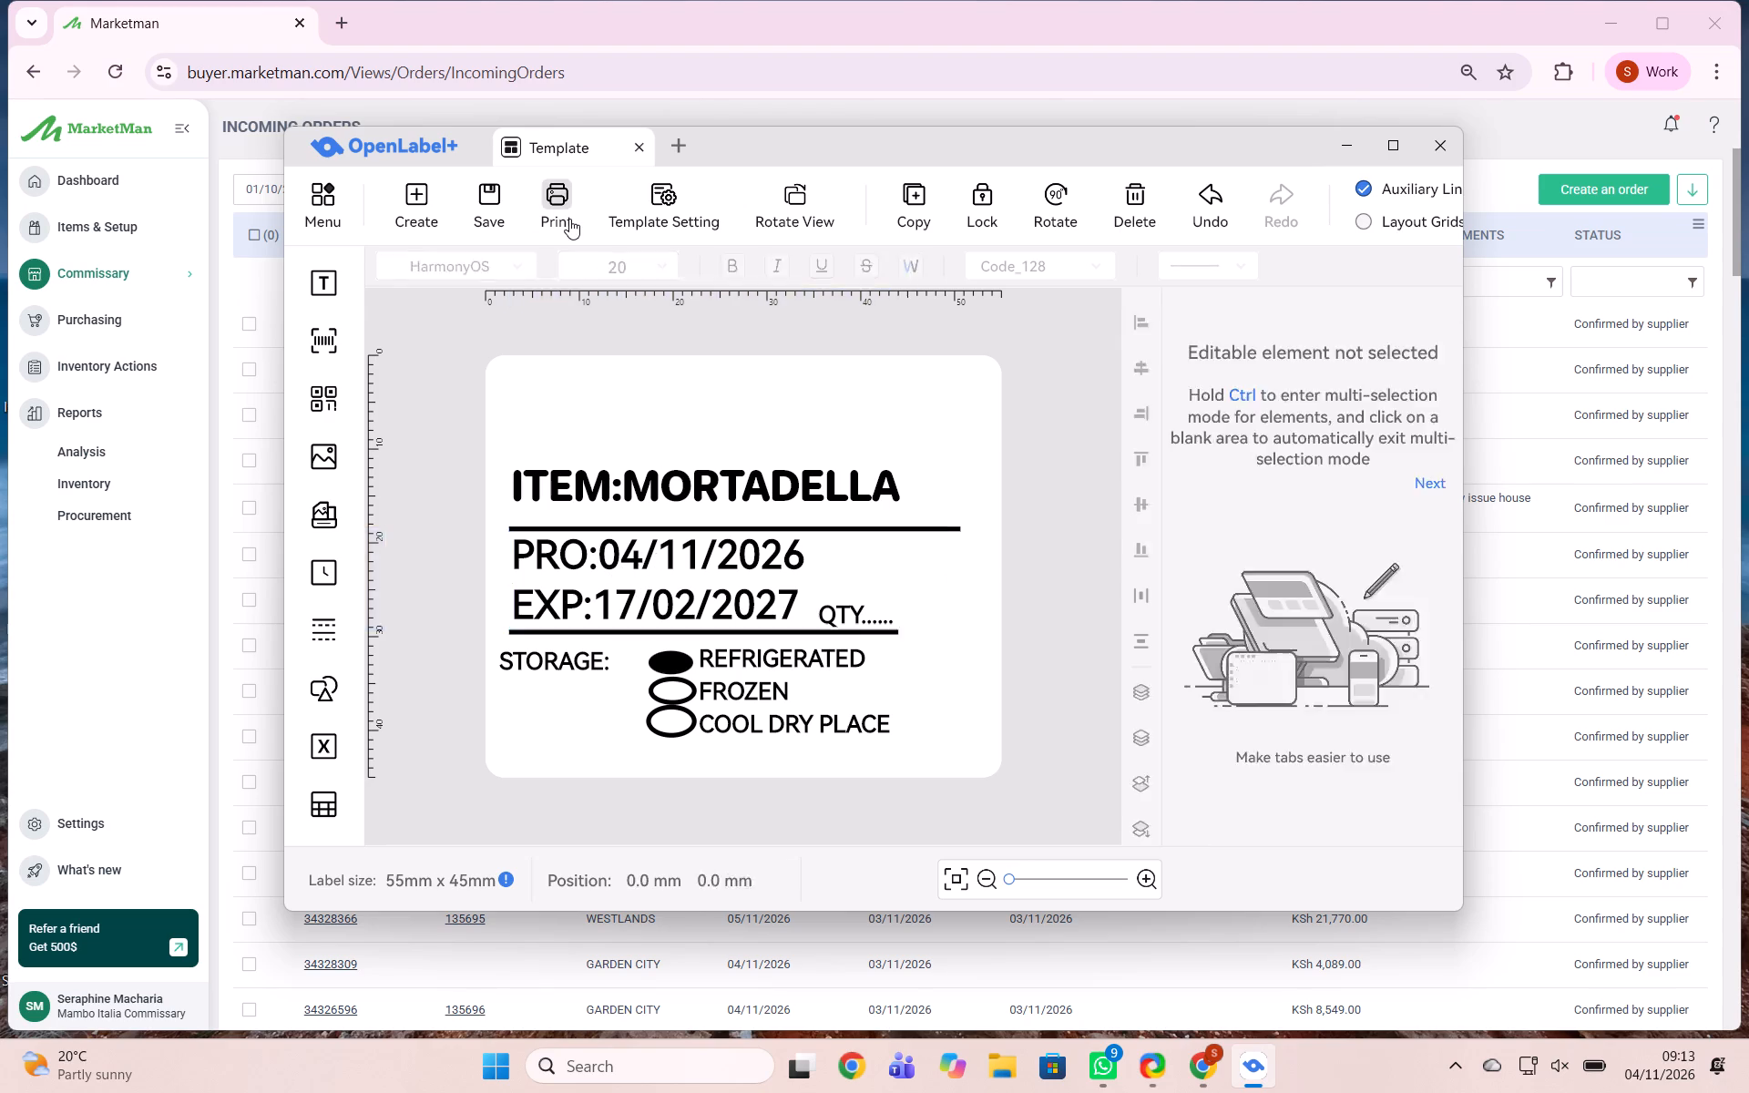
left_click_drag(577, 368, 410, 397)
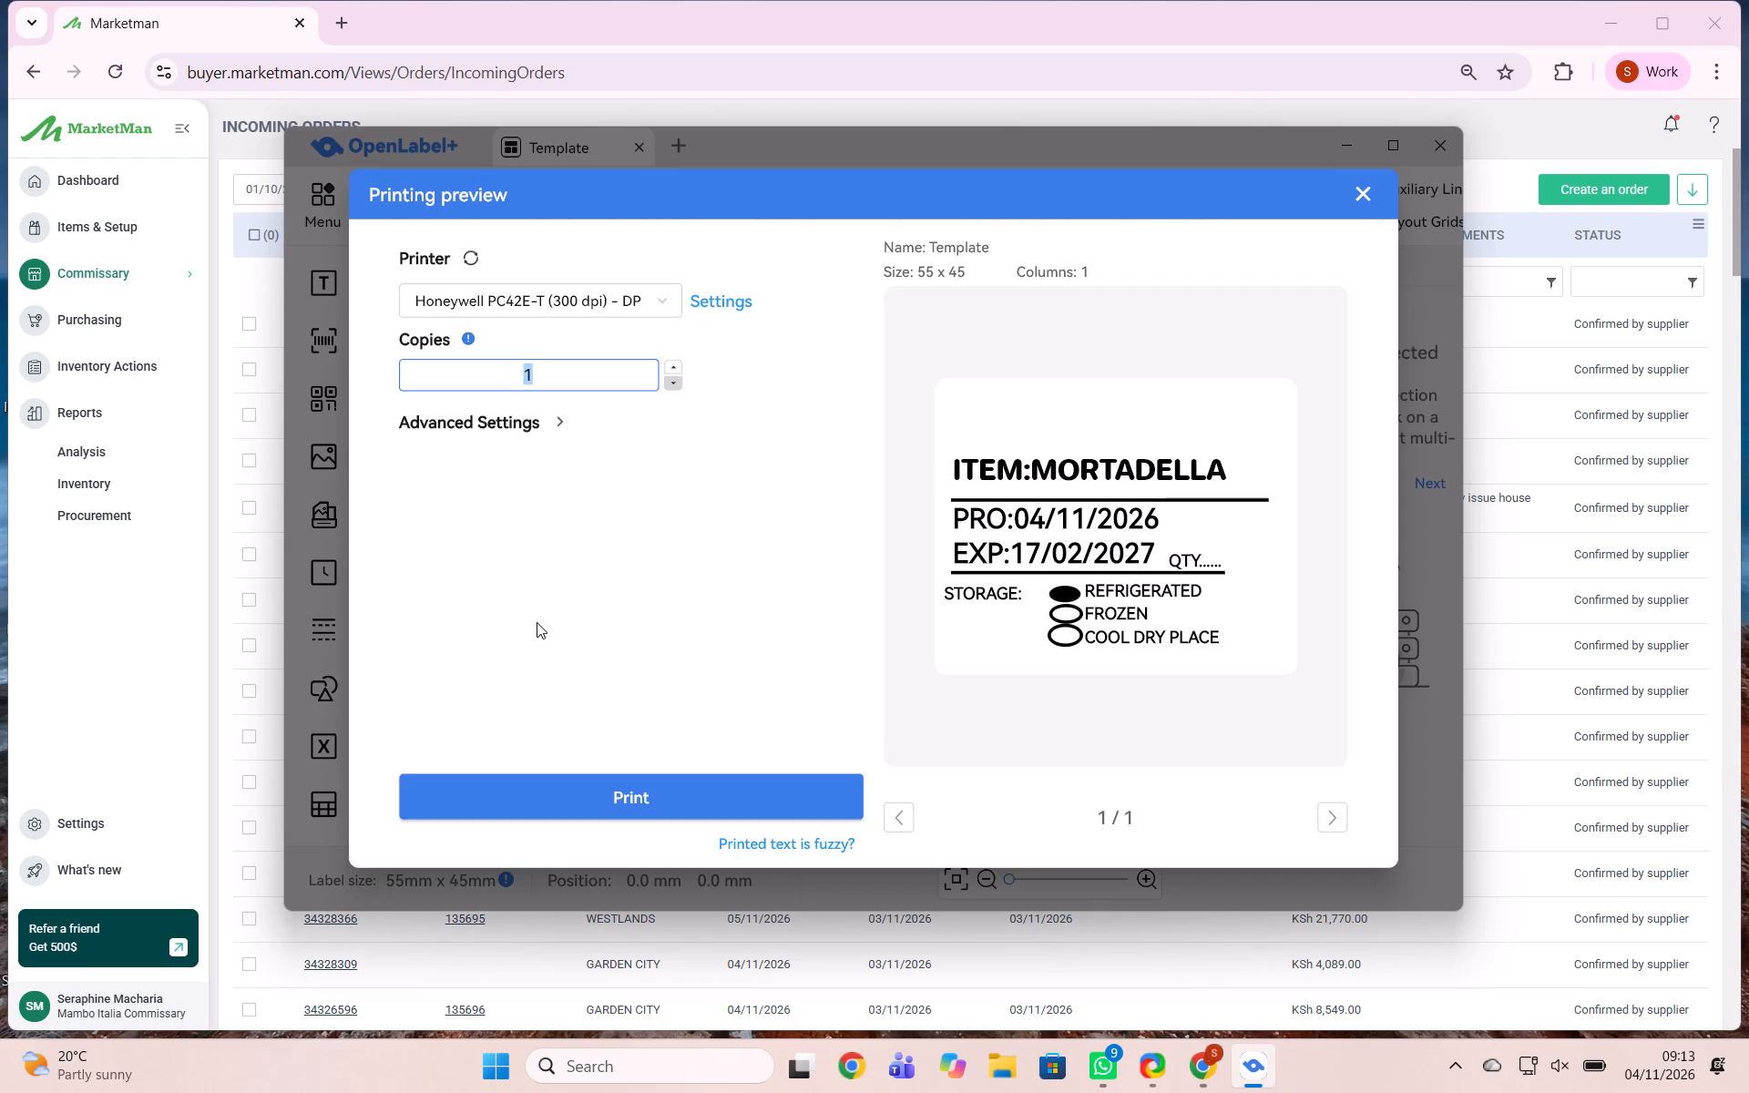
key("1")
left_click(610, 791)
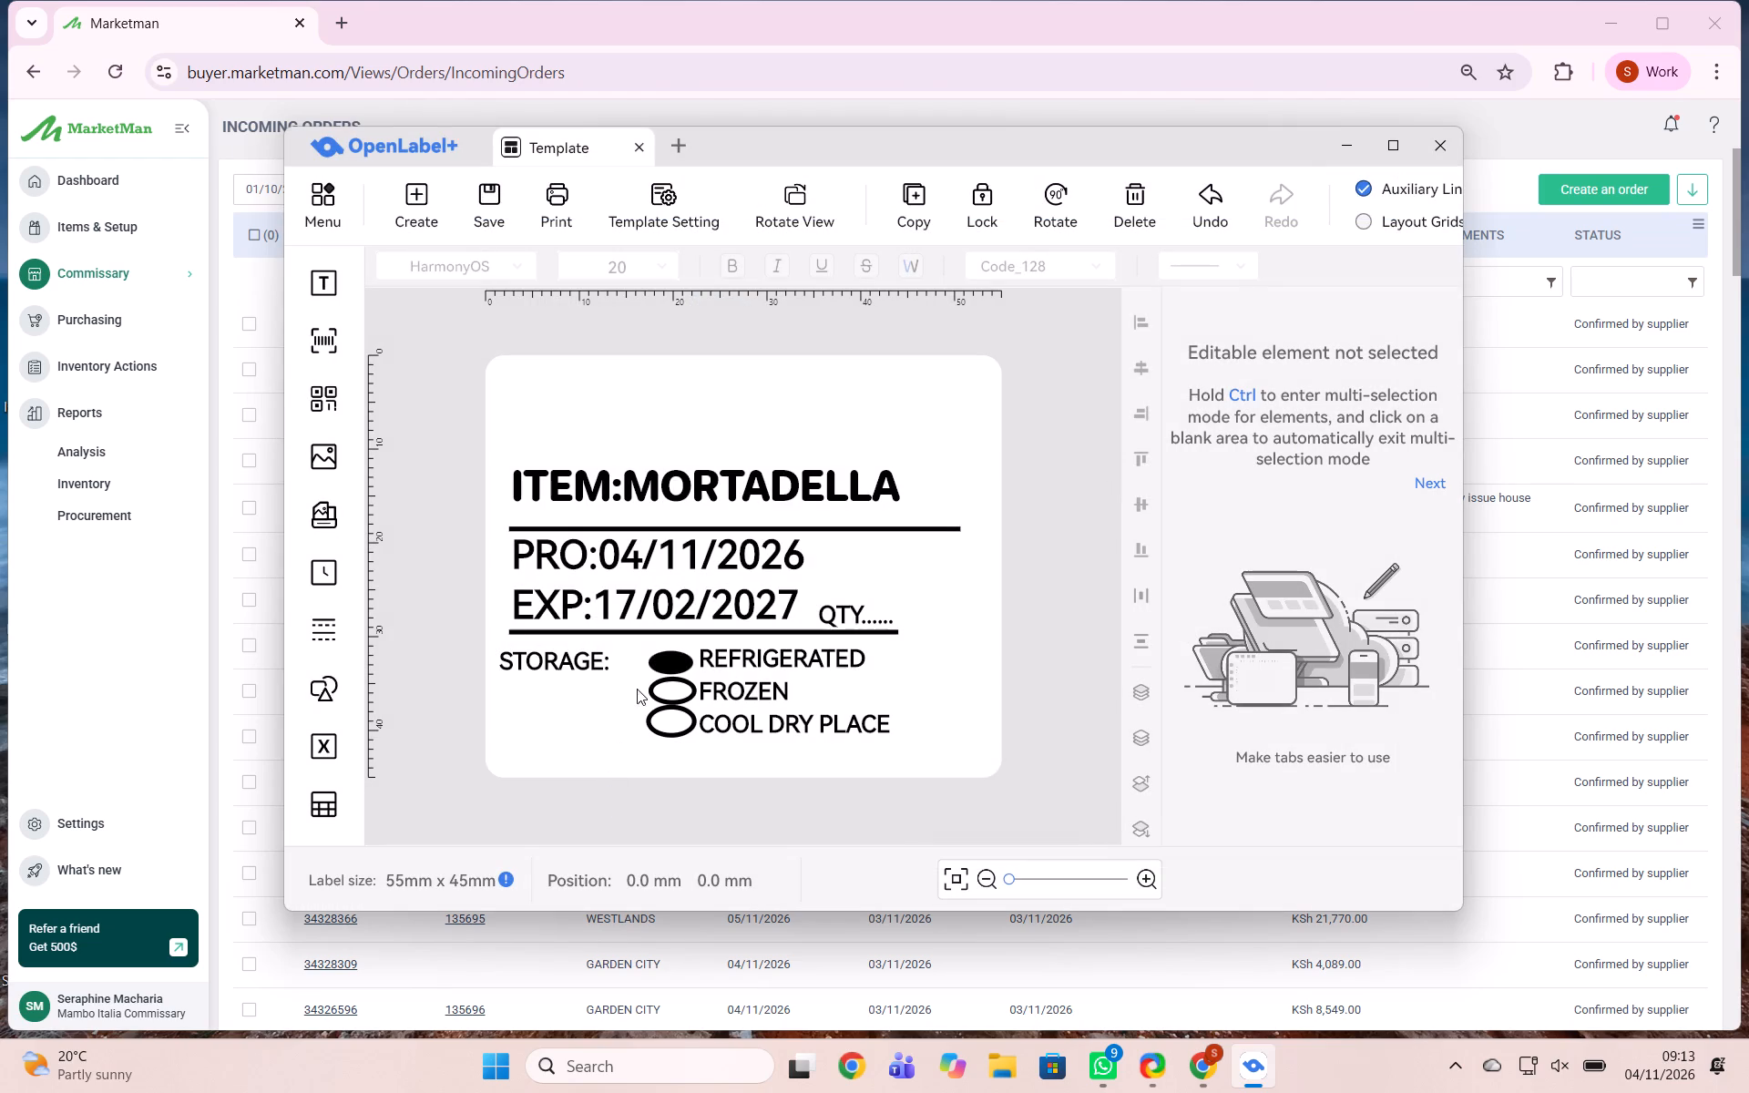
Replace the product name after the ITEM: prefix with PIZZA DOUGH.
left_click(680, 503)
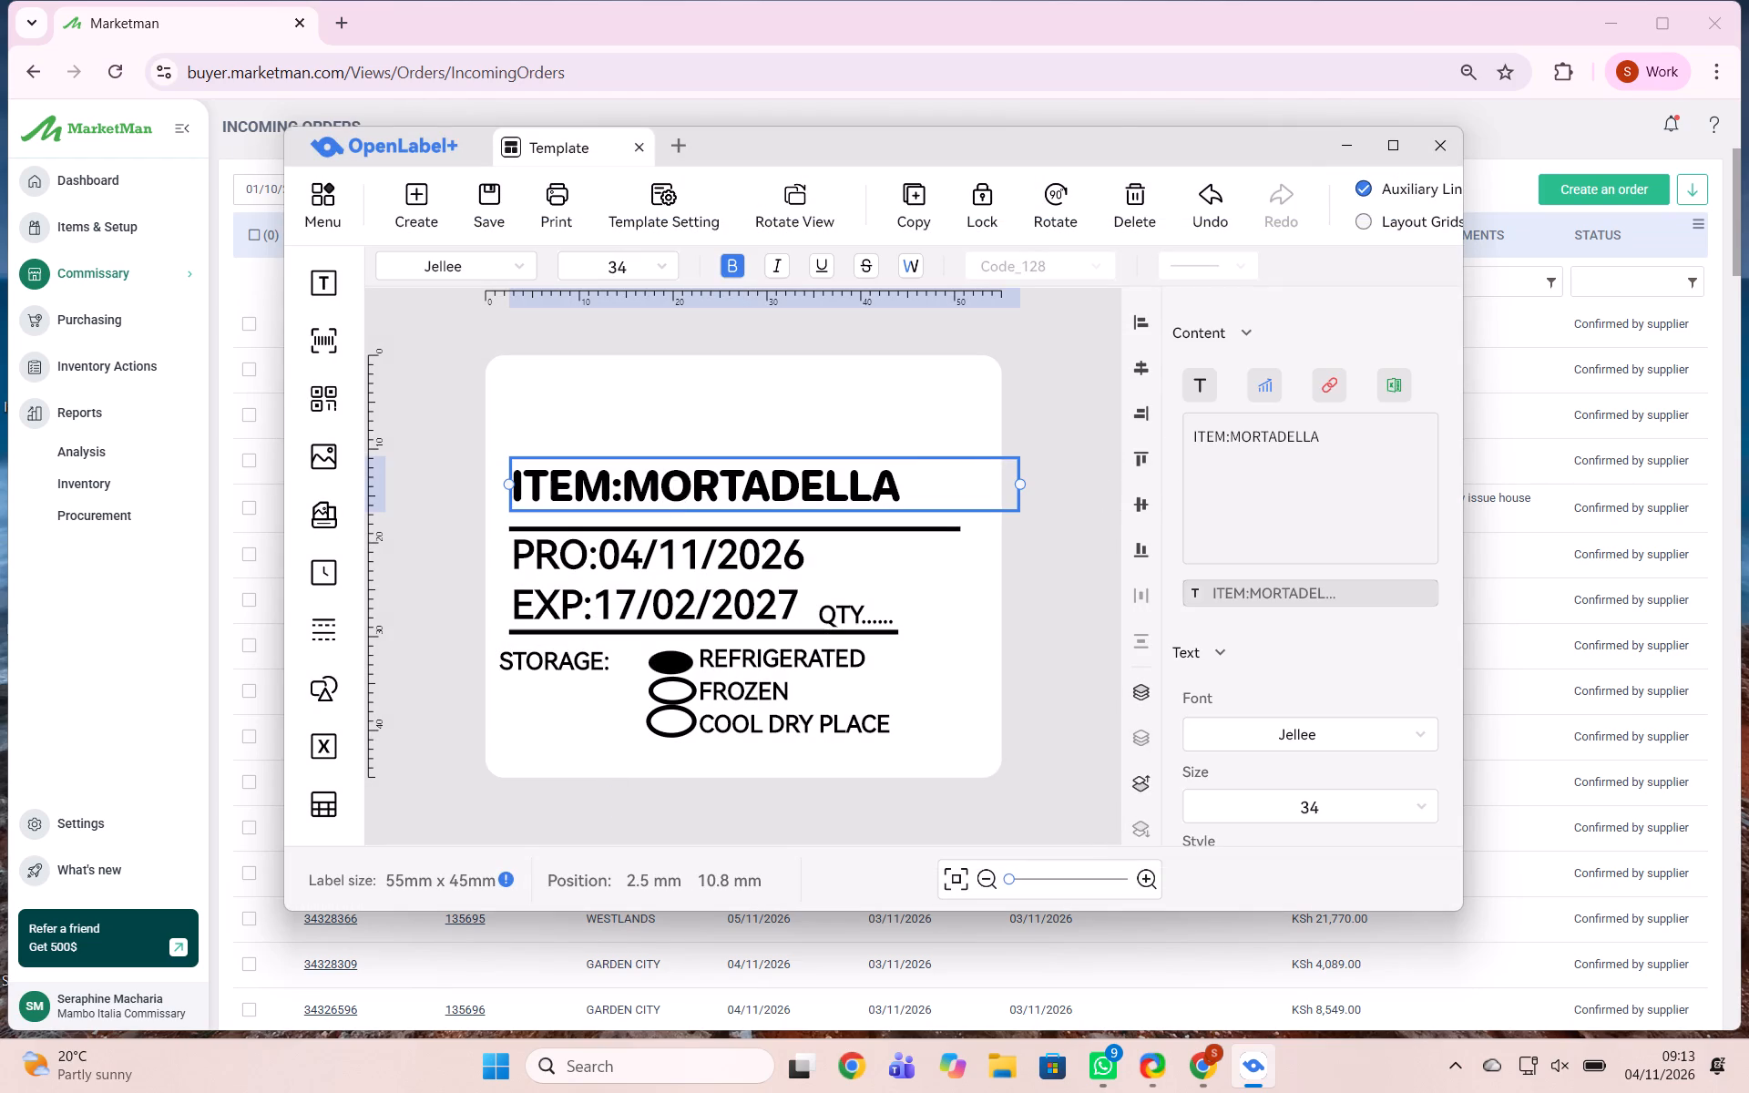
left_click_drag(1231, 427, 1421, 440)
type("PI")
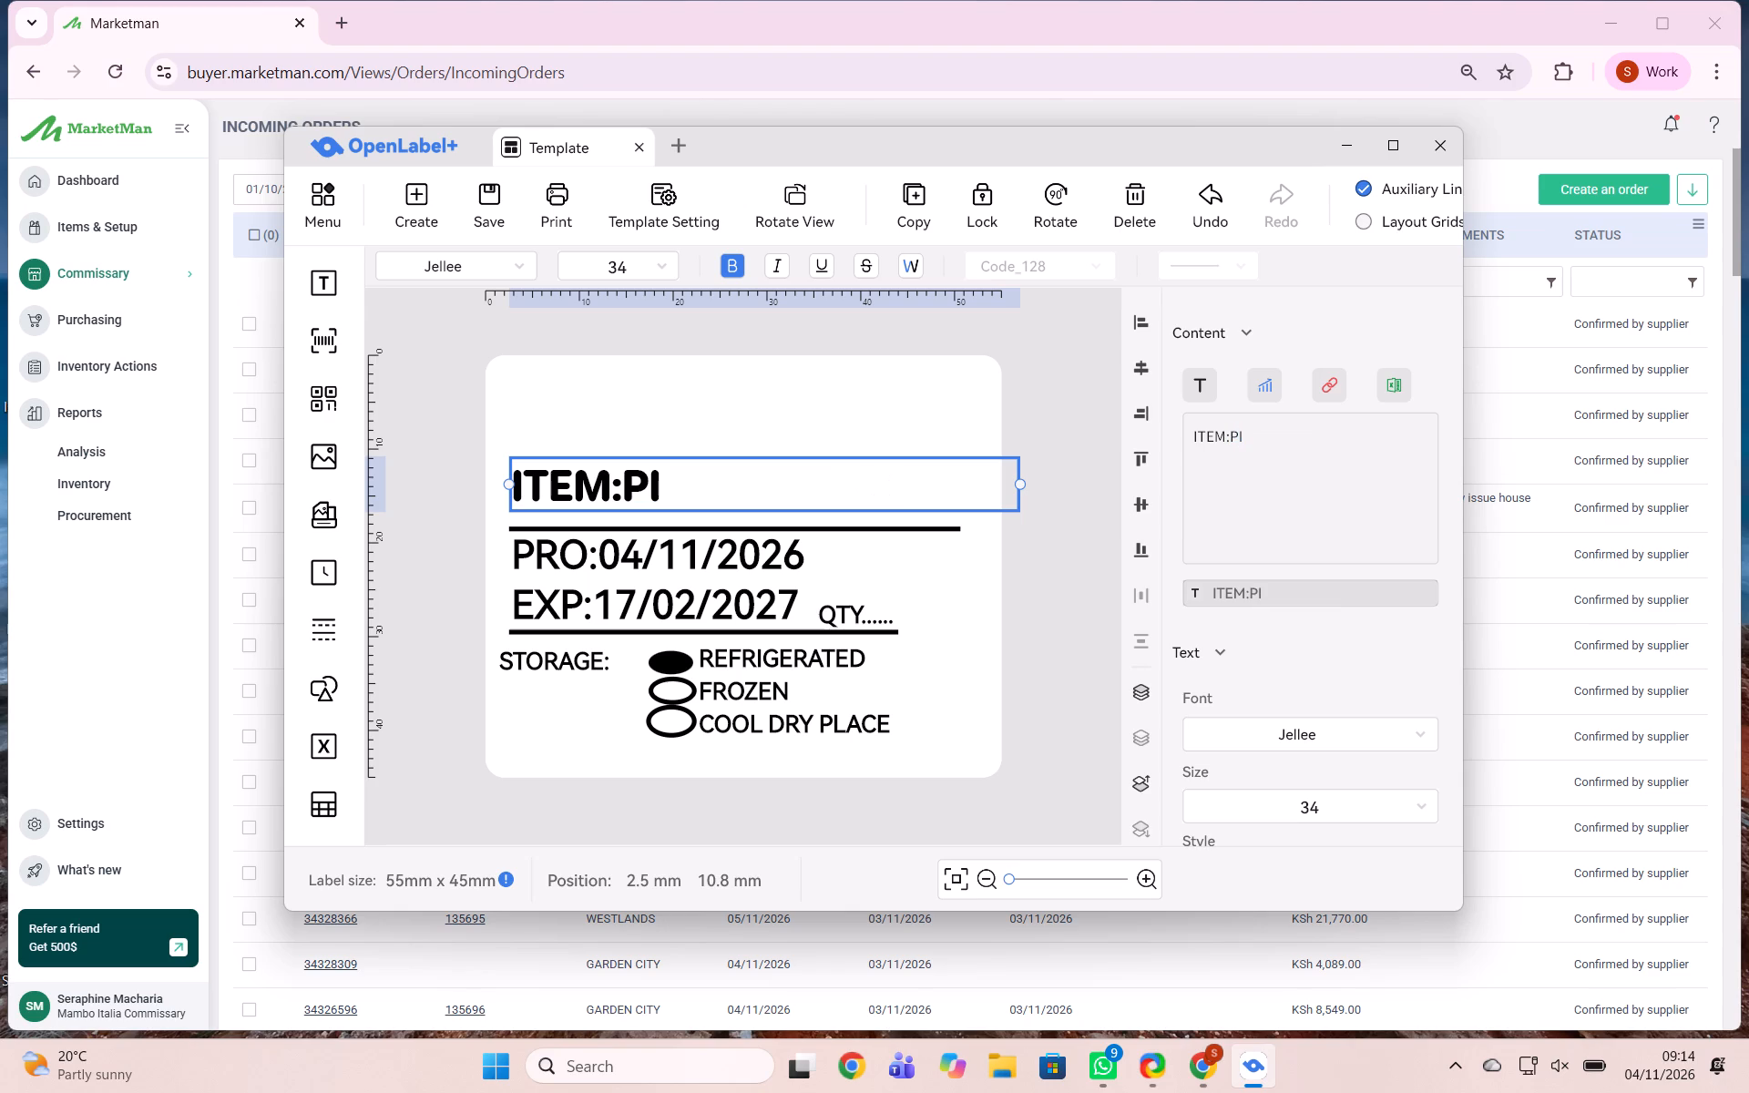
type("ZZ")
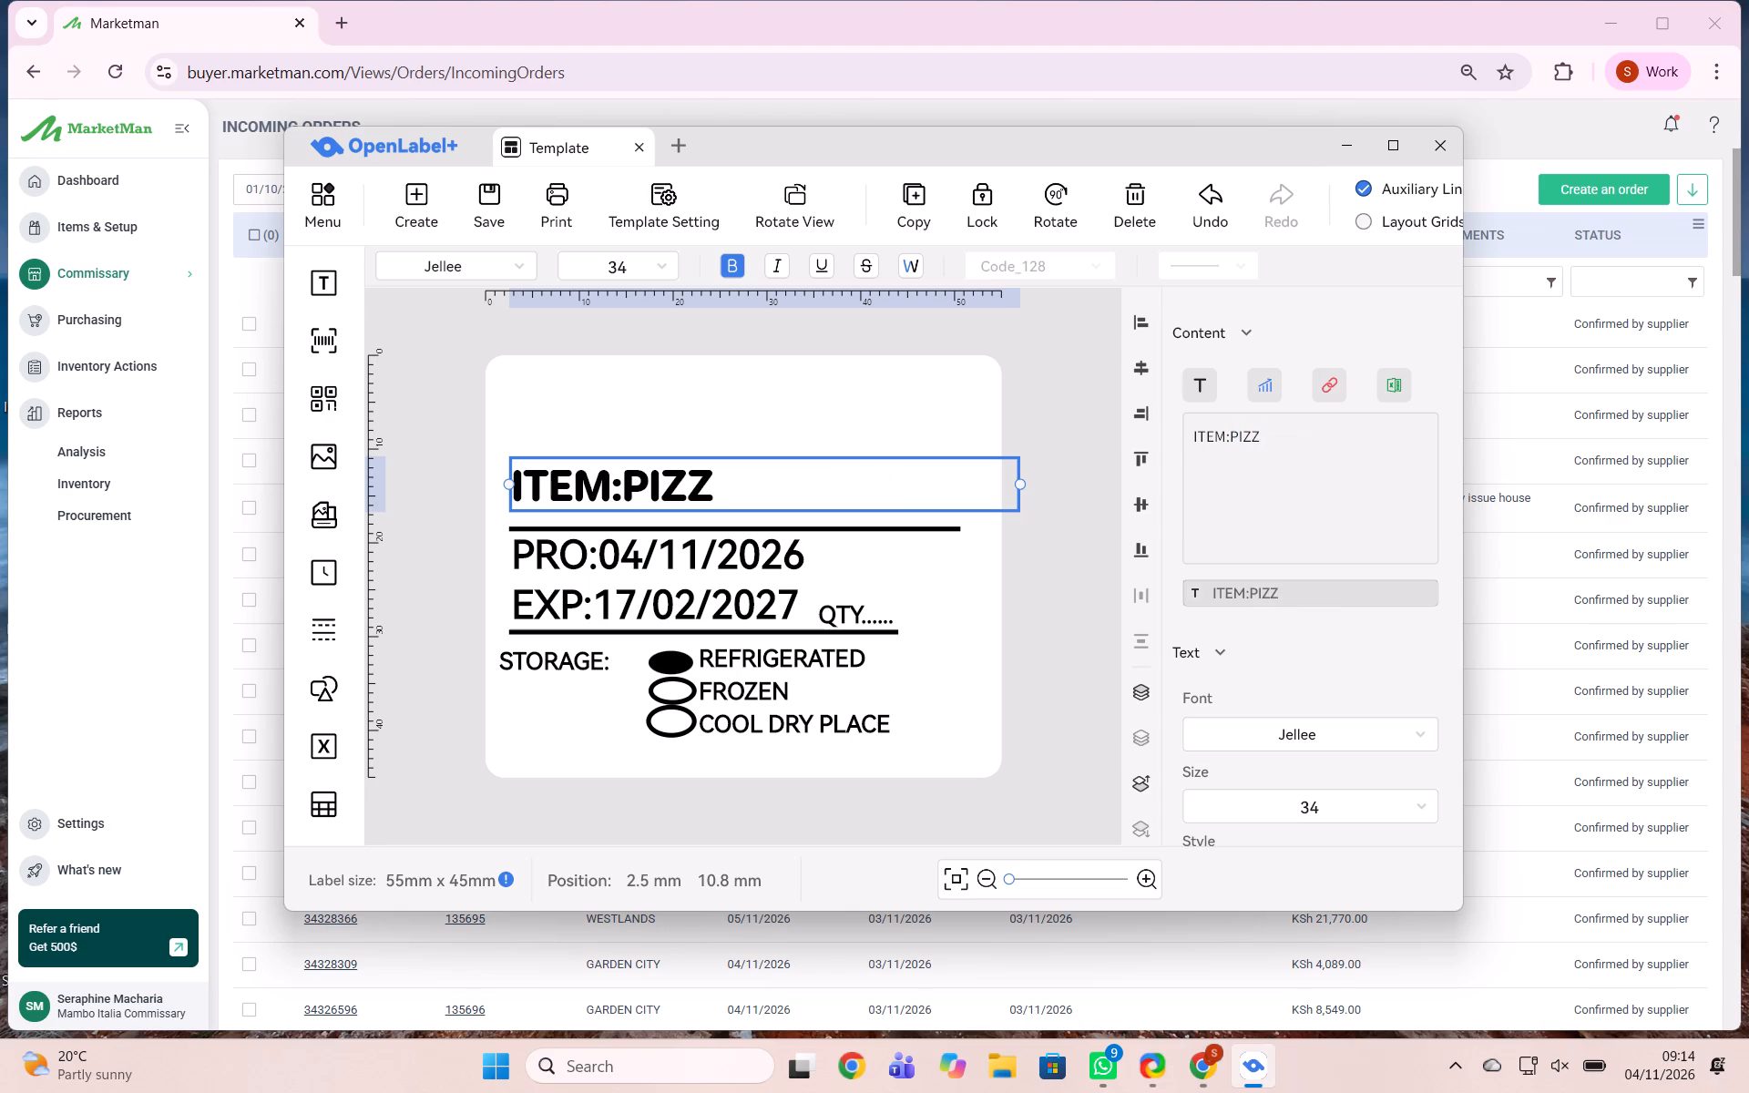
type("A DOUGH")
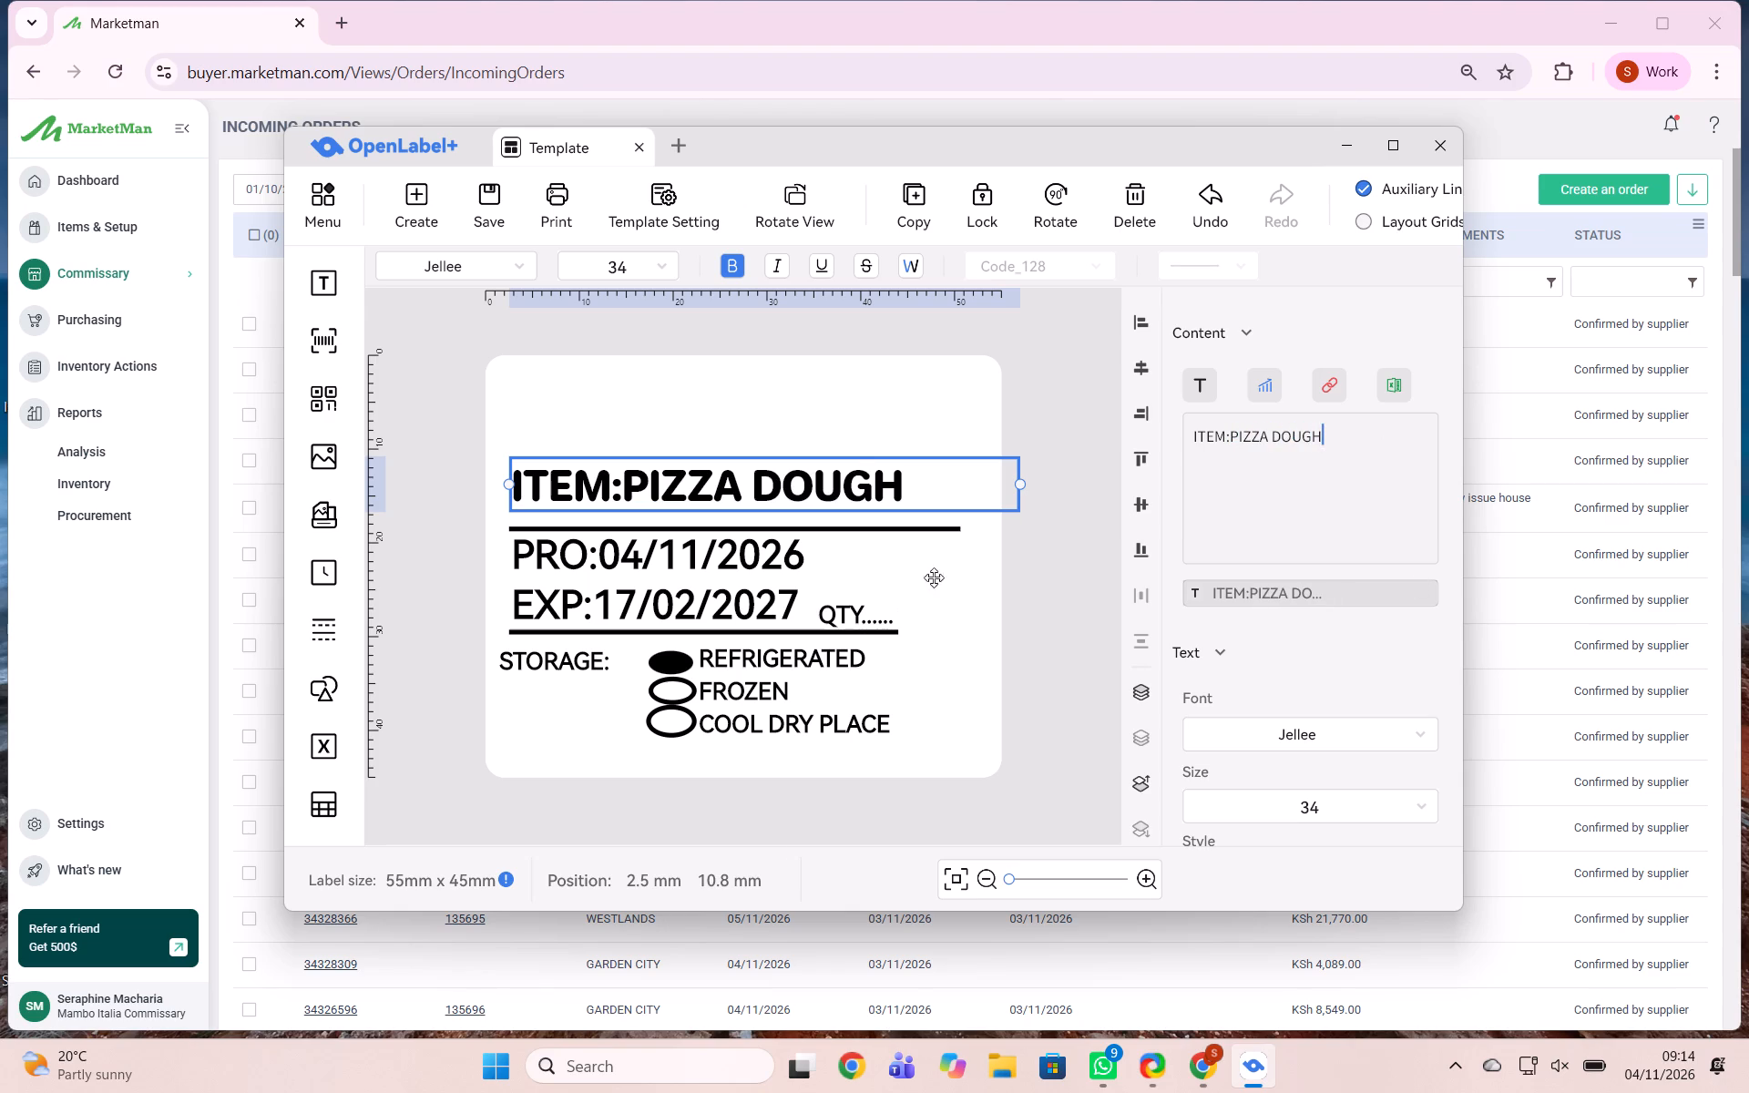
Set the expiry date on the PIZZA DOUGH label to 06/11/2026.
left_click(775, 595)
left_click(1297, 465)
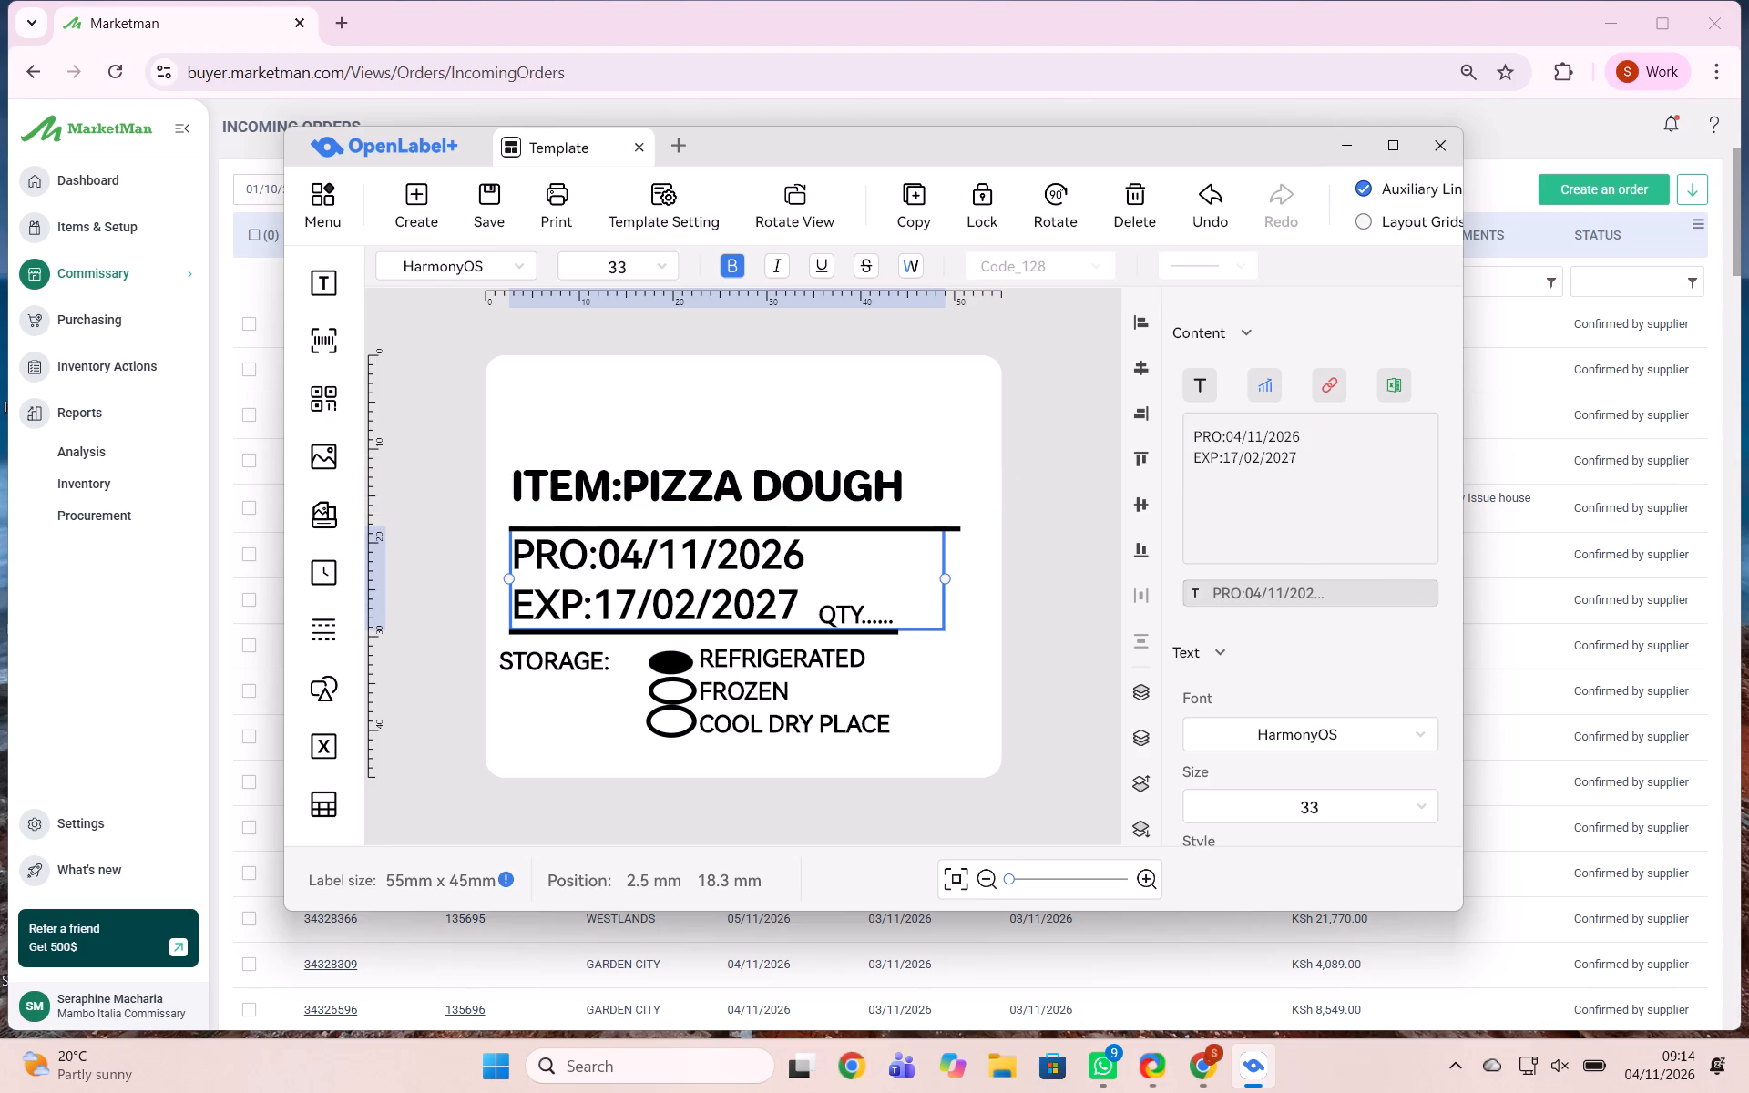
key("BackSpace")
key("6")
double_click(1248, 448)
type("11")
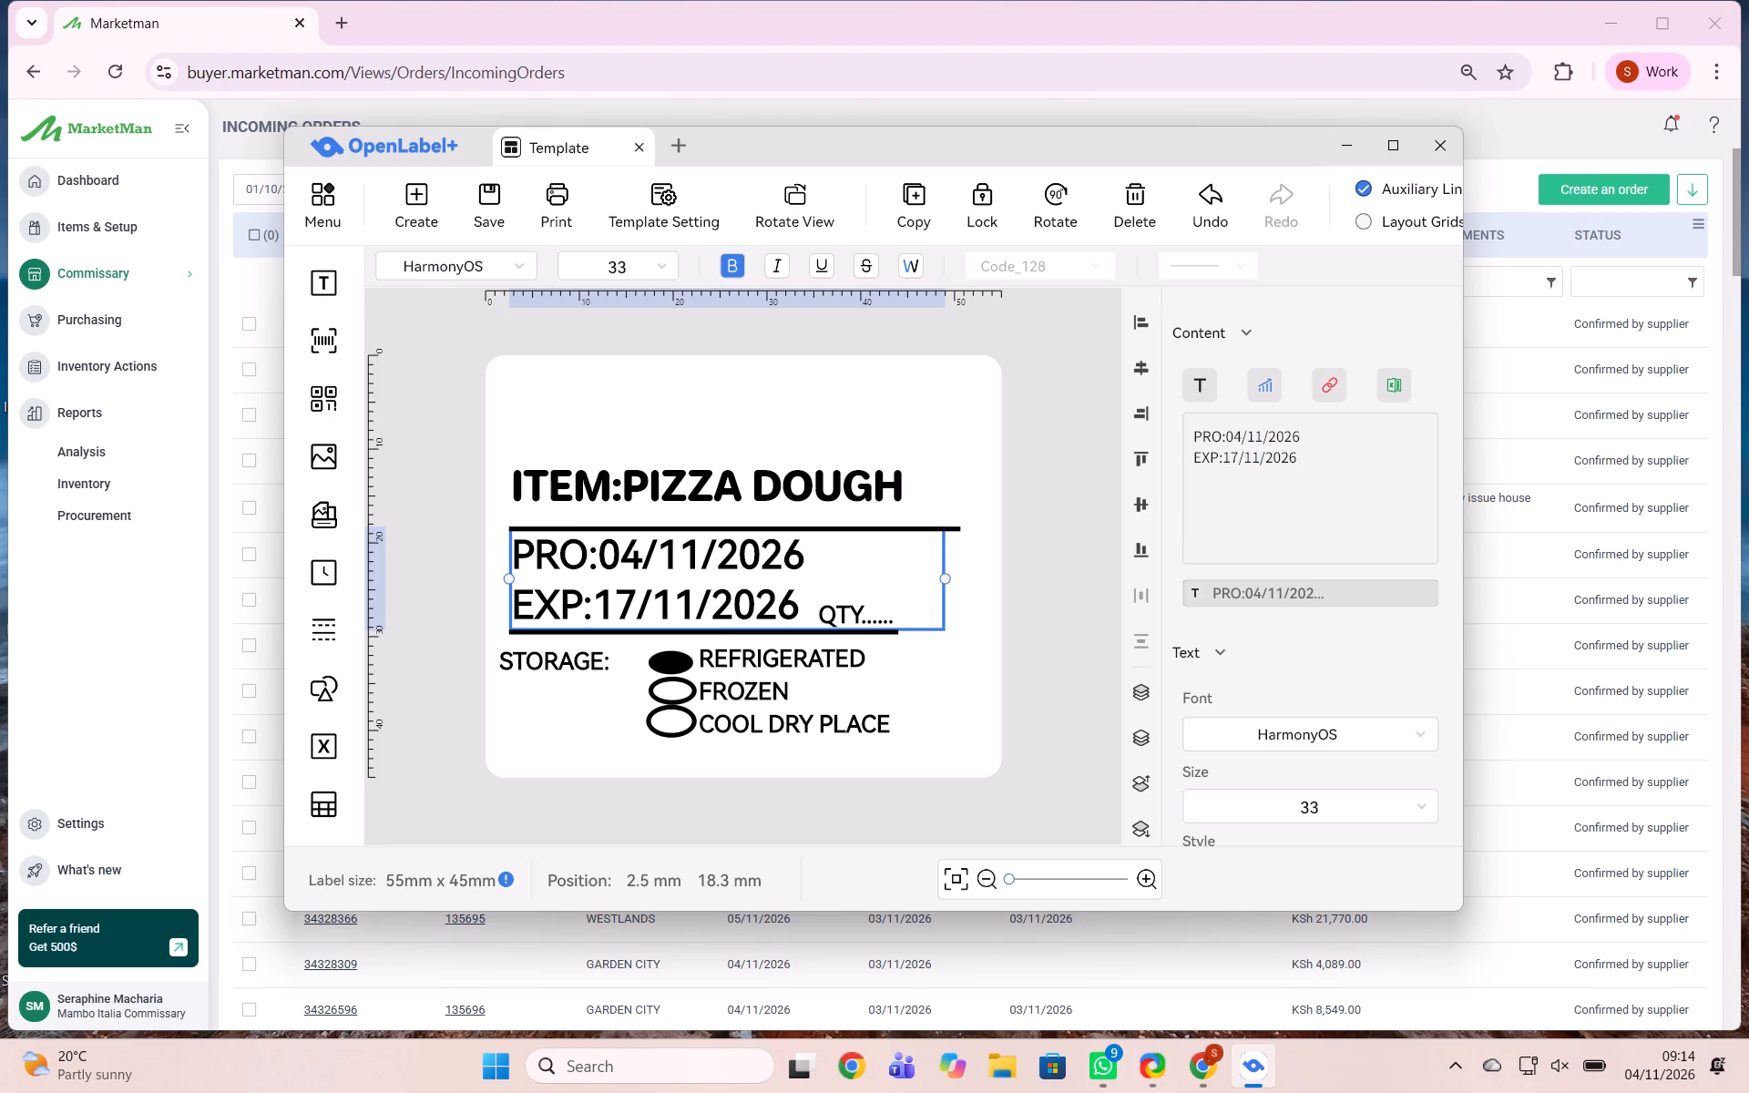
double_click(1226, 458)
type("06")
Print 5 copies of the PIZZA DOUGH label on the Honeywell PC42E-T printer.
left_click(559, 211)
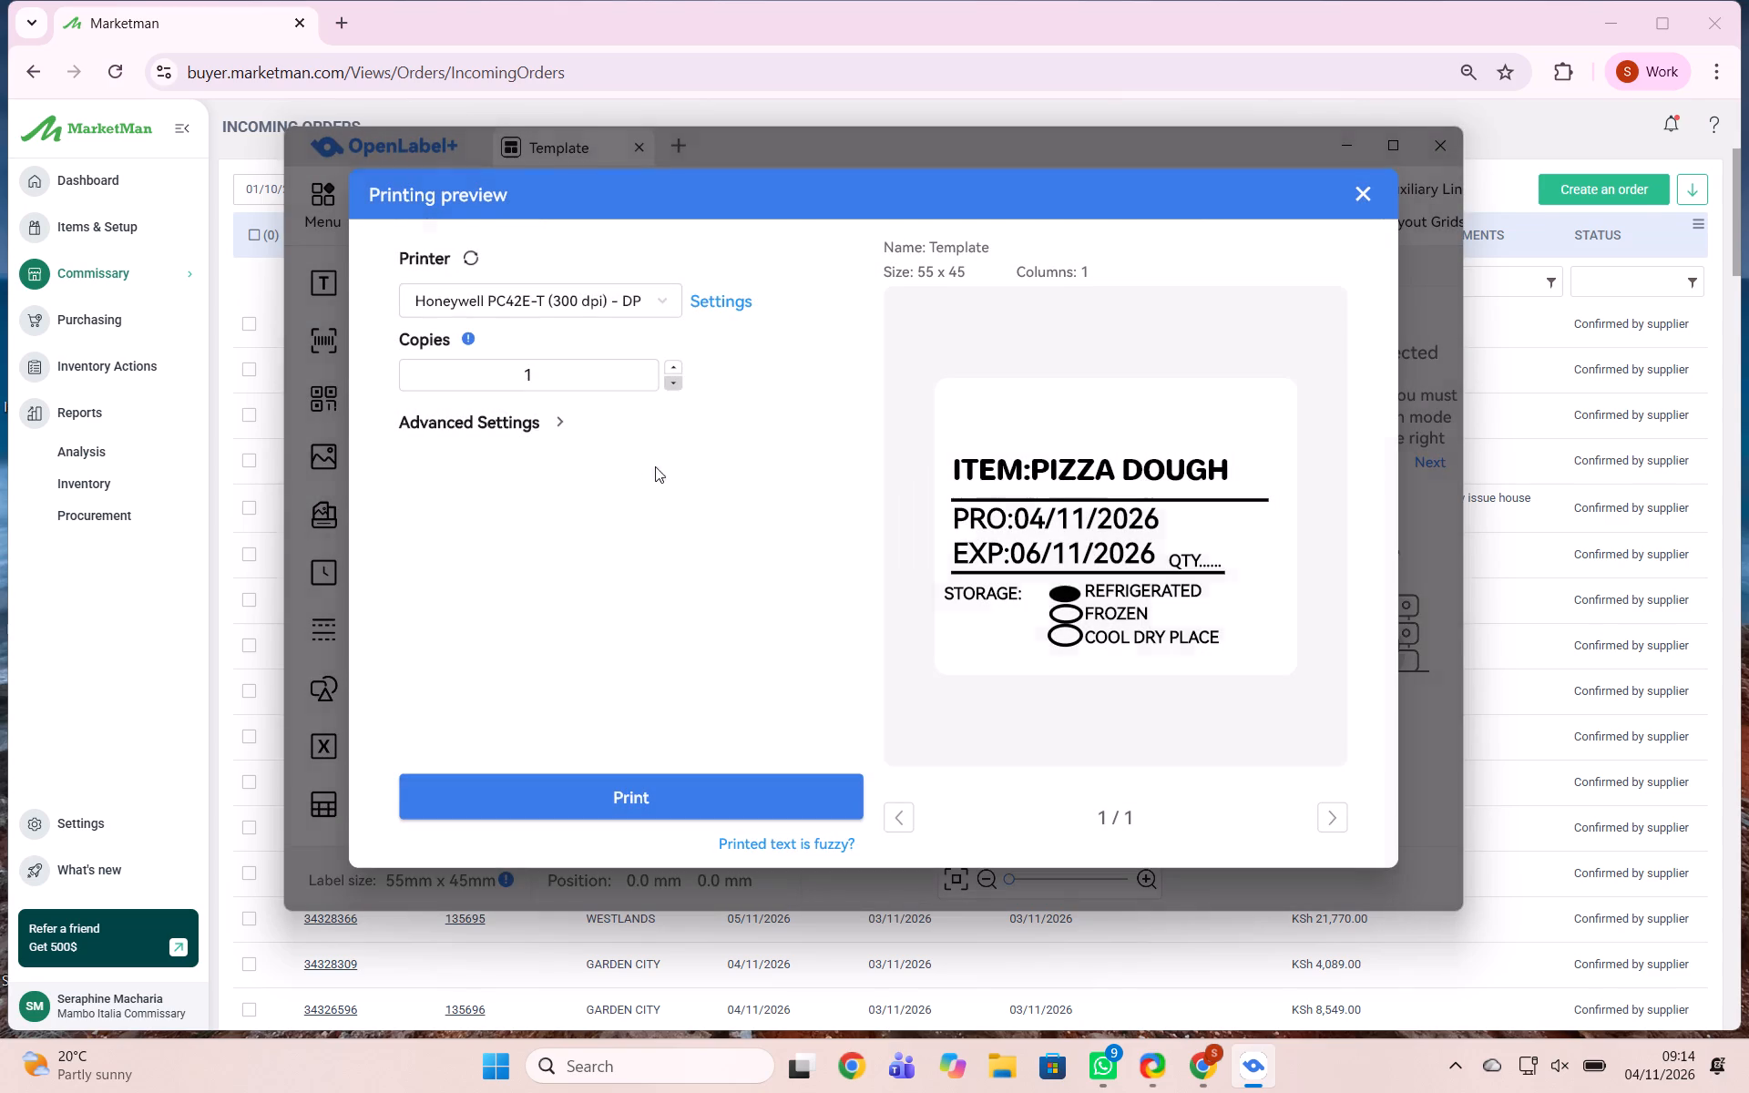
left_click_drag(557, 383, 294, 400)
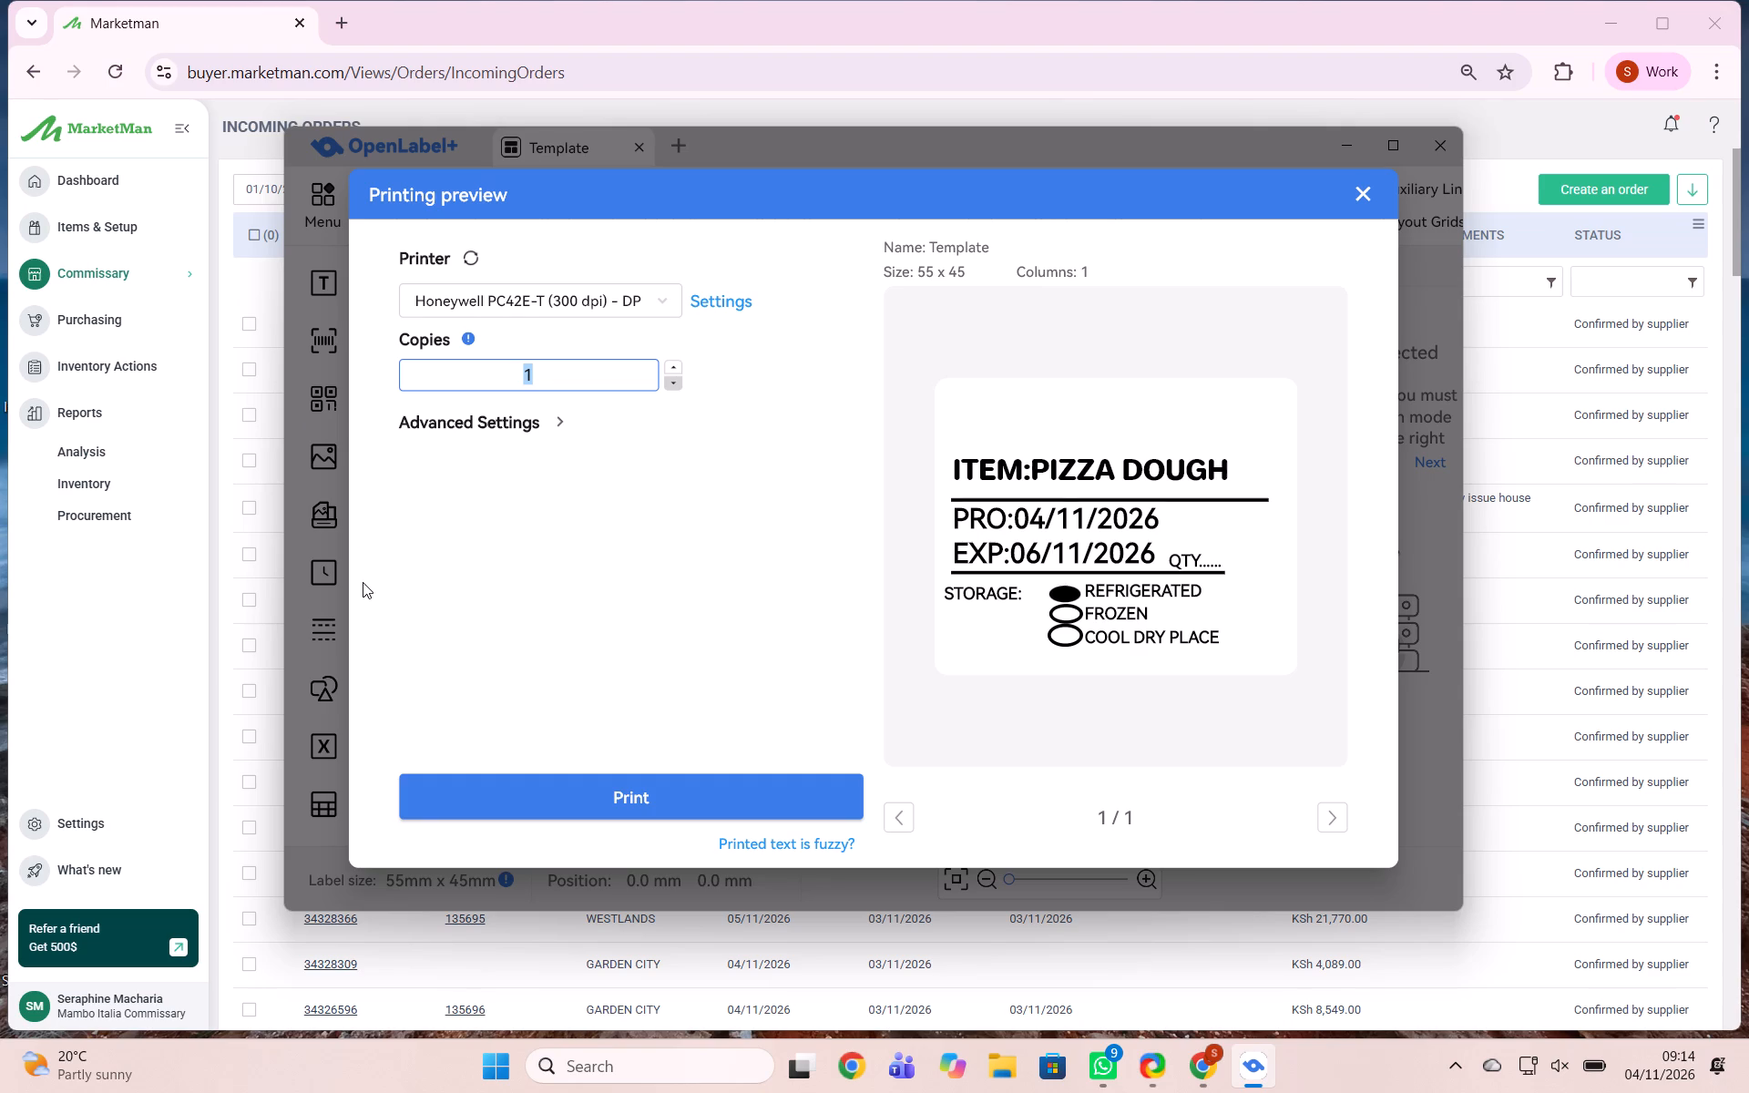
key("5")
left_click(519, 782)
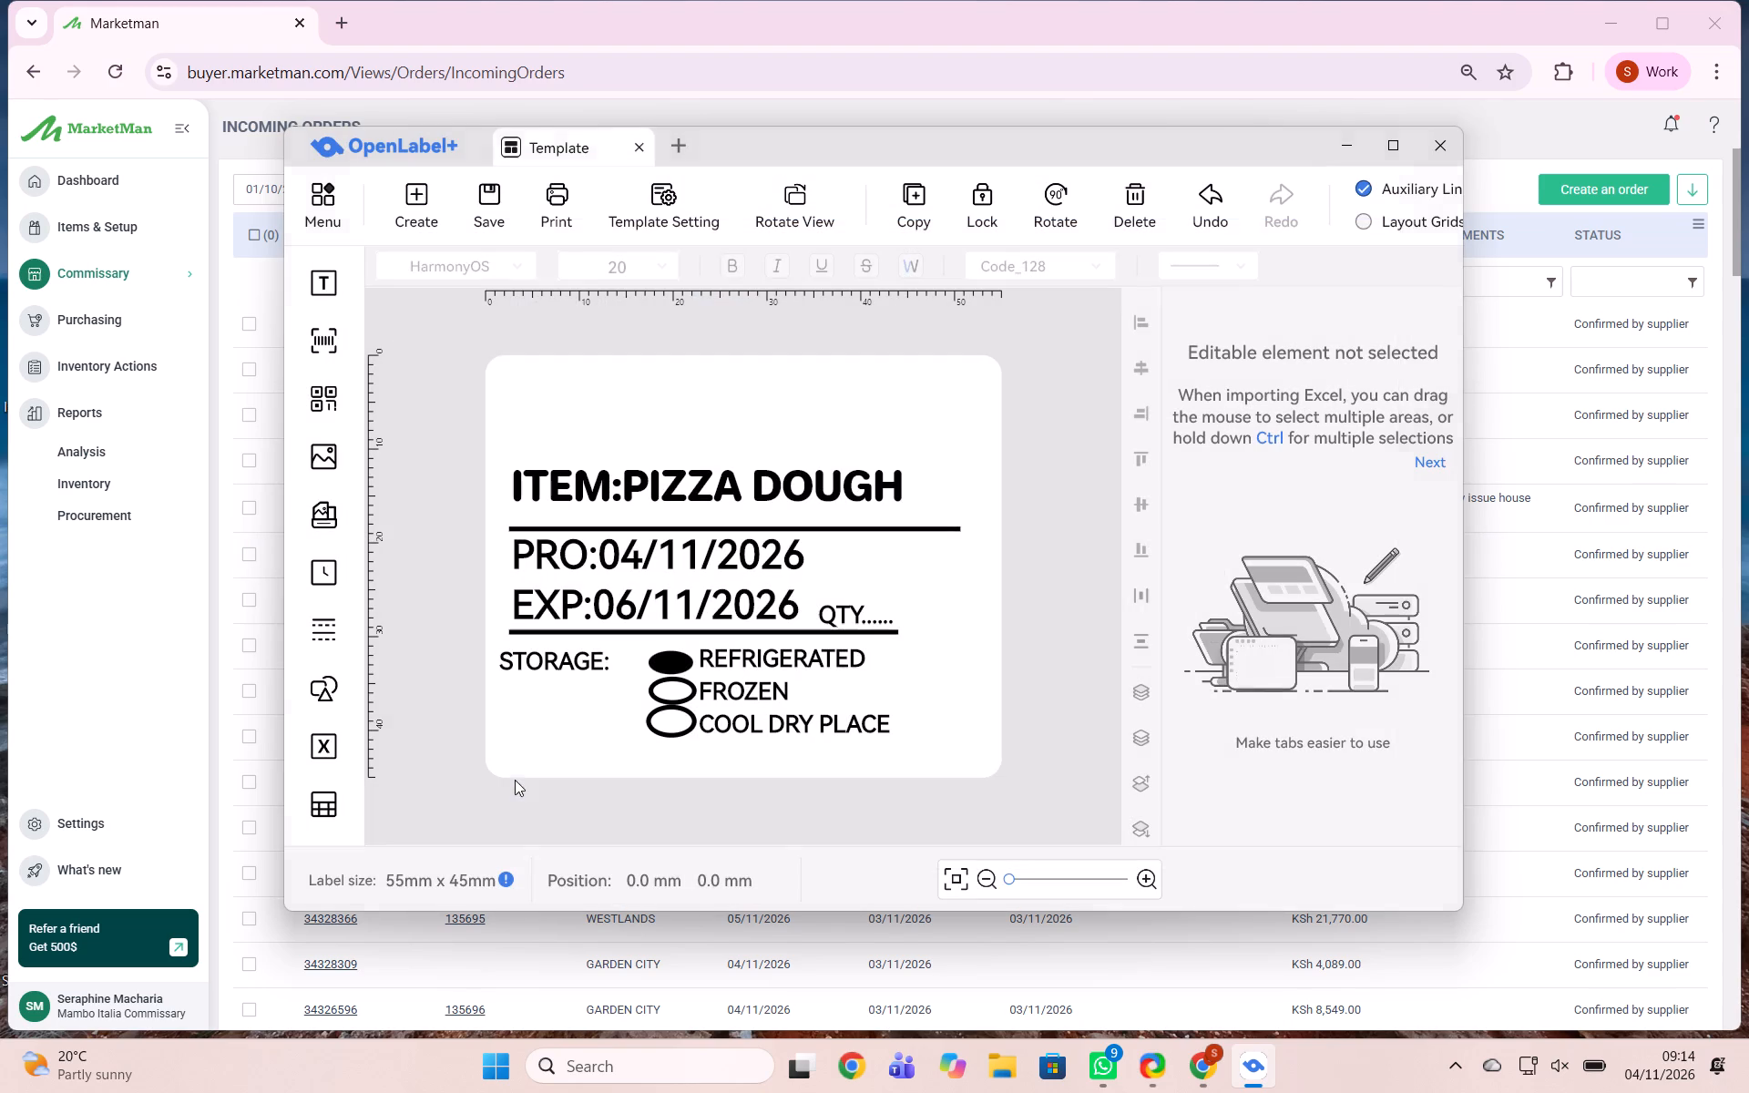
Replace the product name after the ITEM: prefix with BECHAMEL SAUCE and shift the item line slightly towards the label's left edge.
left_click(662, 496)
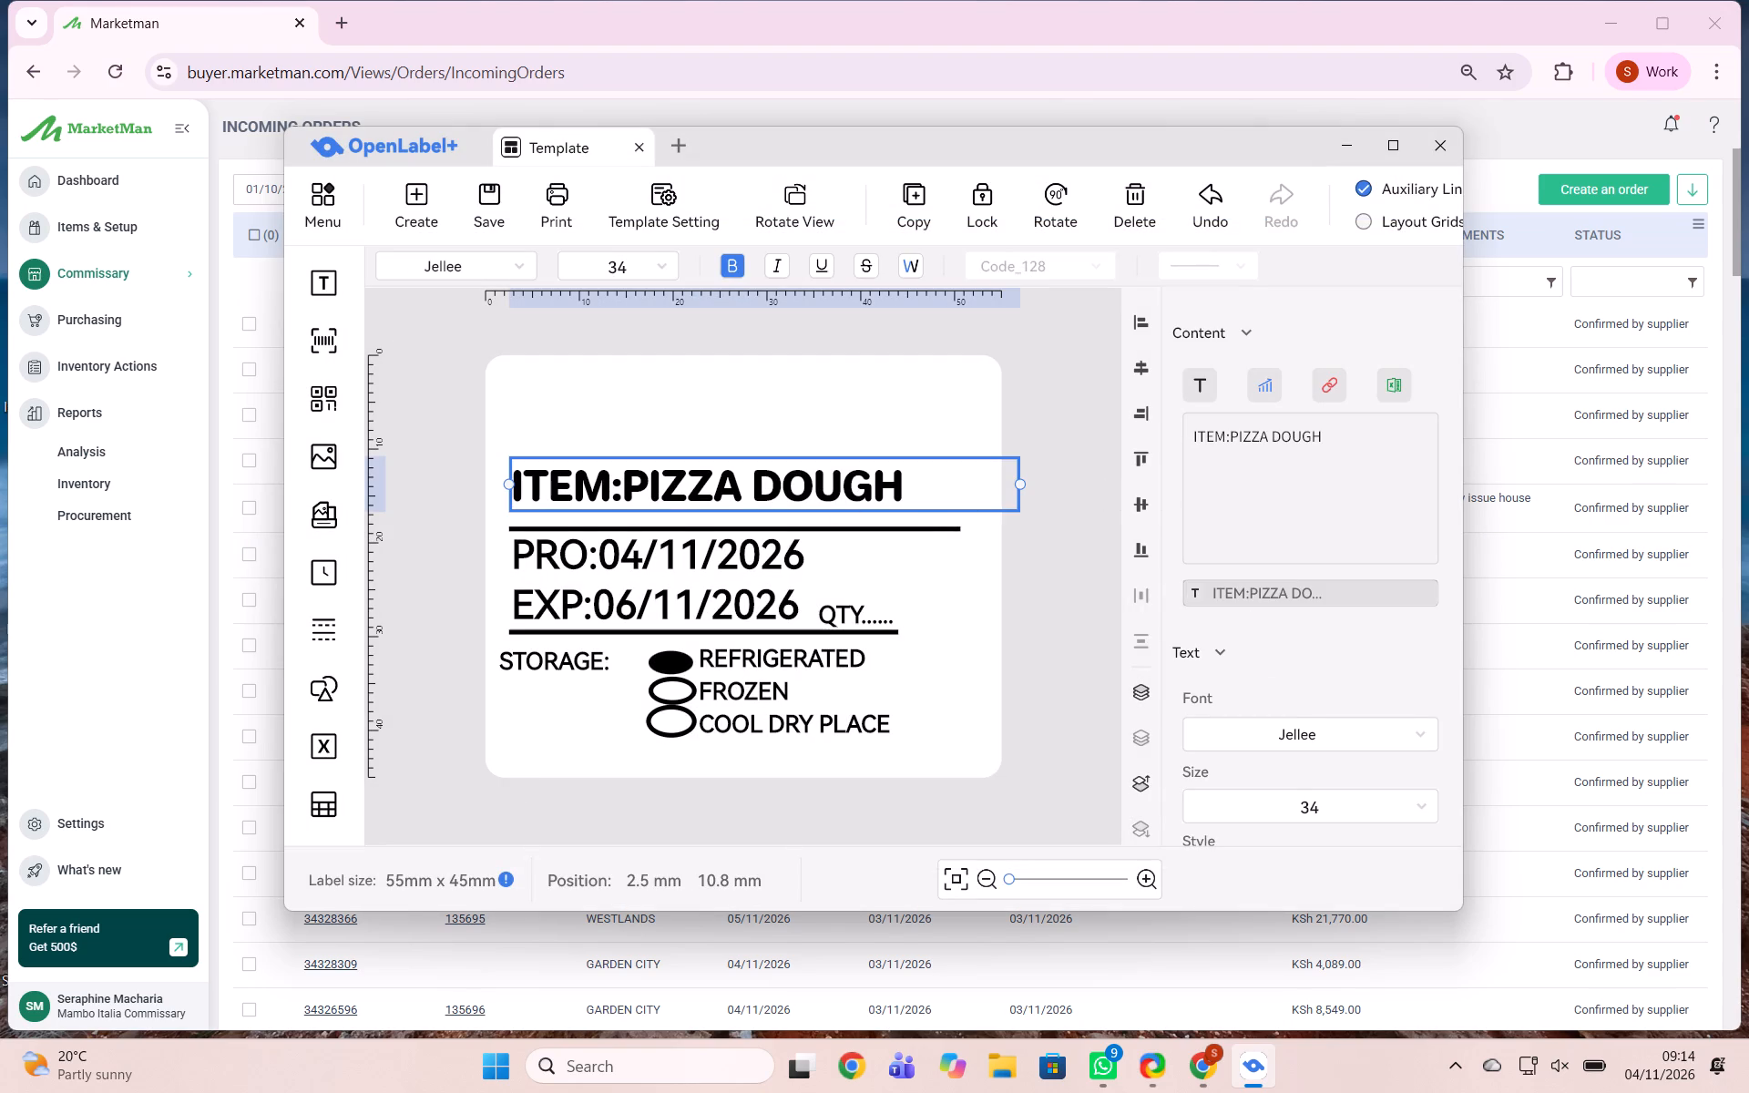
left_click_drag(1229, 435, 1457, 456)
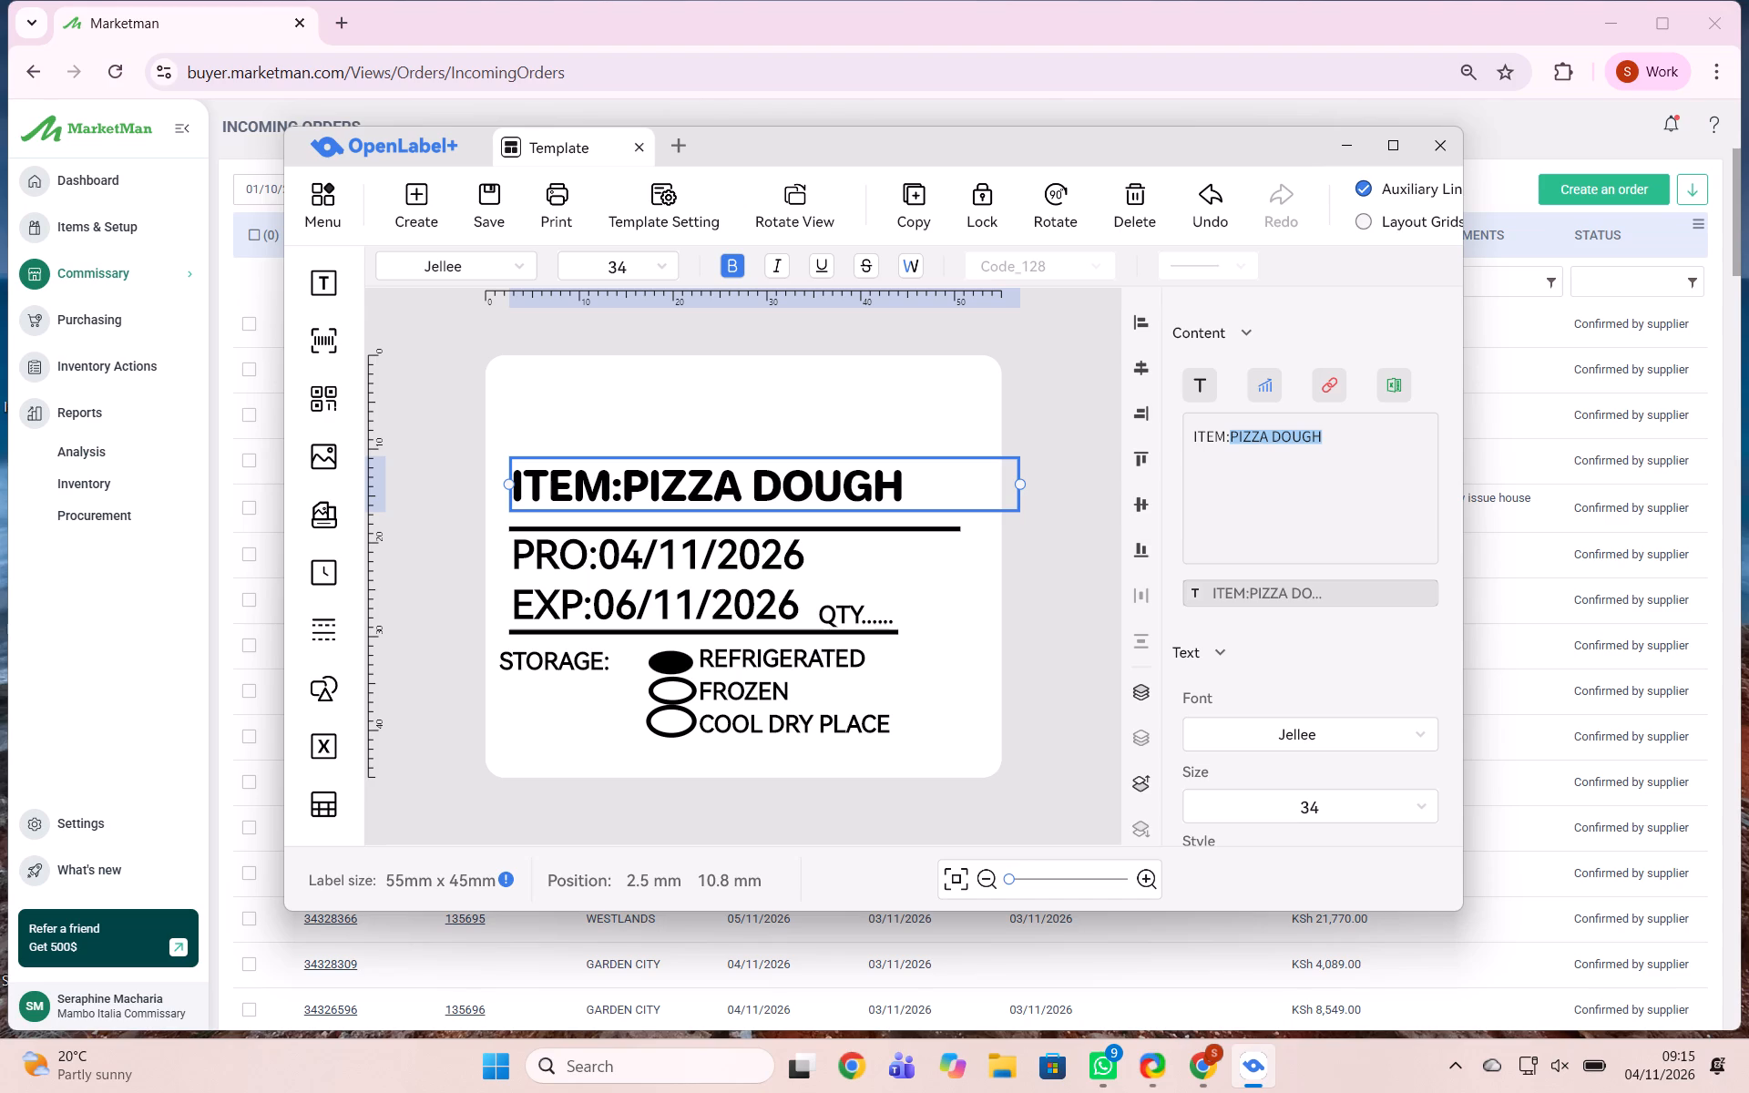
type("BECHAMEL SAUCE")
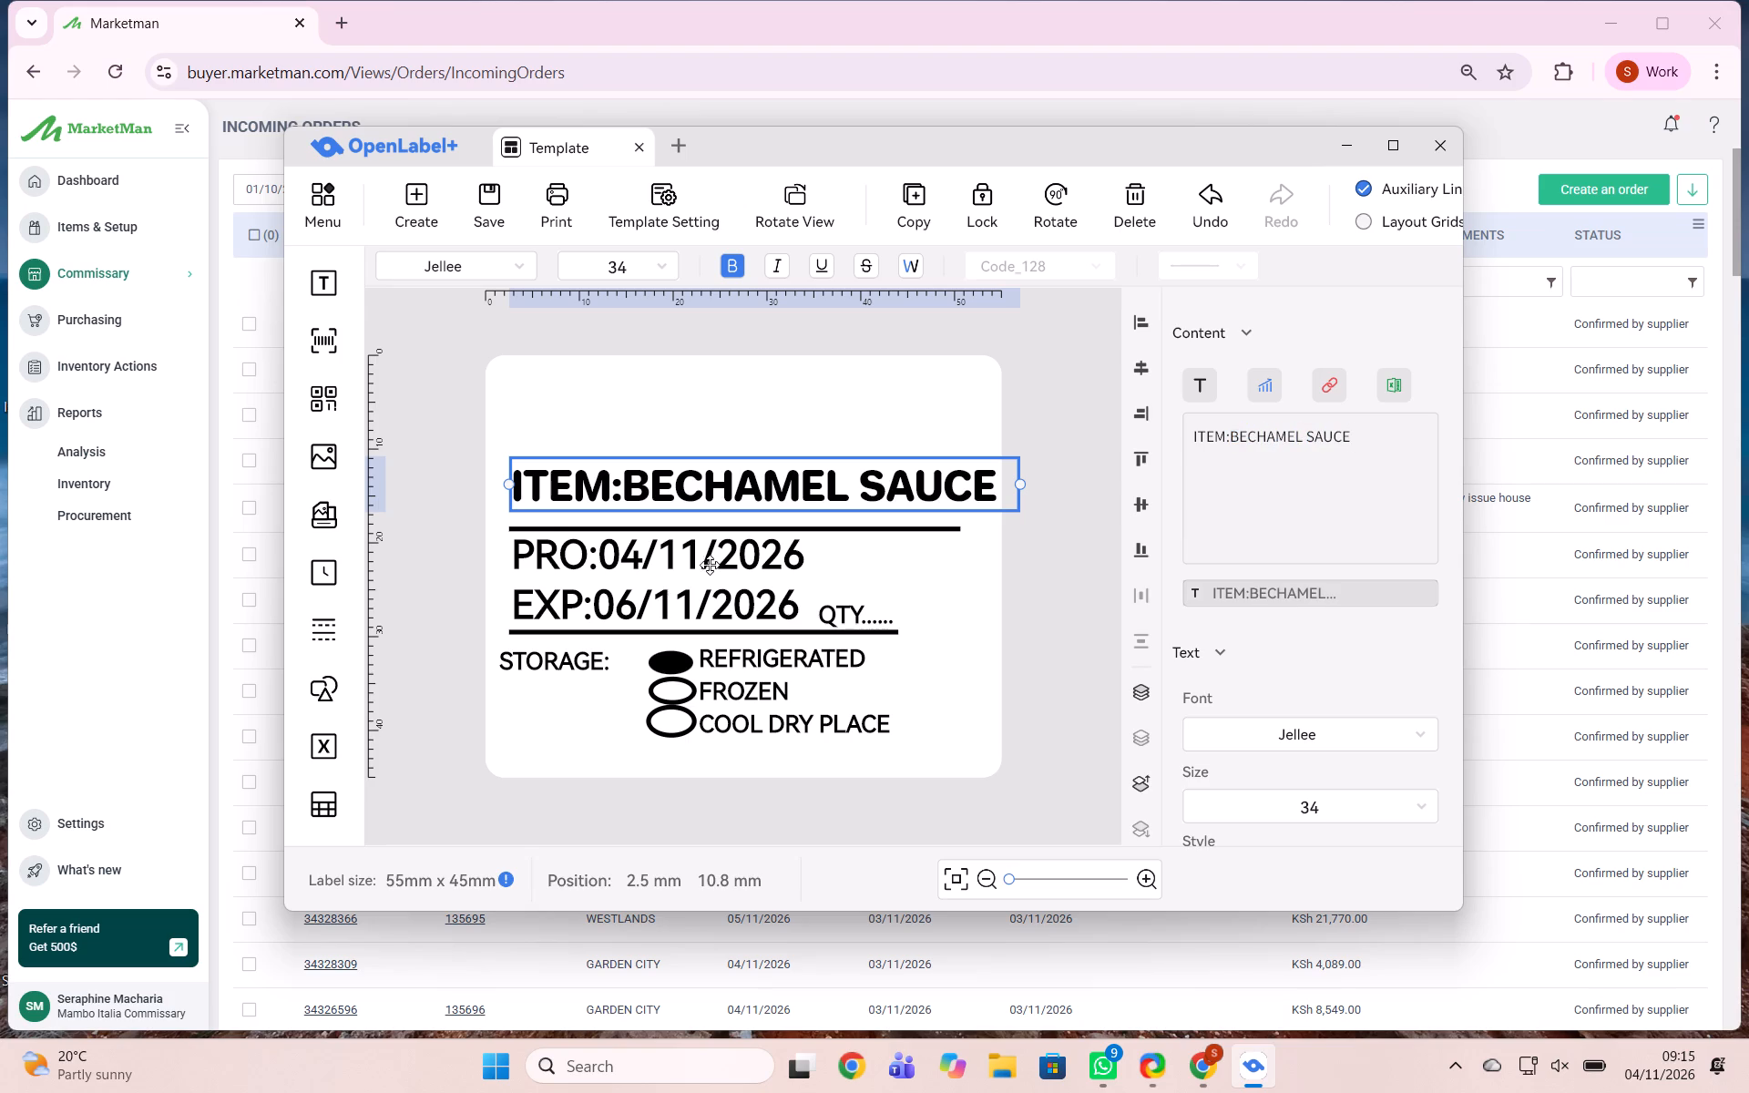
left_click_drag(724, 500, 716, 501)
Set the expiry date on the BECHAMEL SAUCE label to 08/11/2026.
left_click(676, 583)
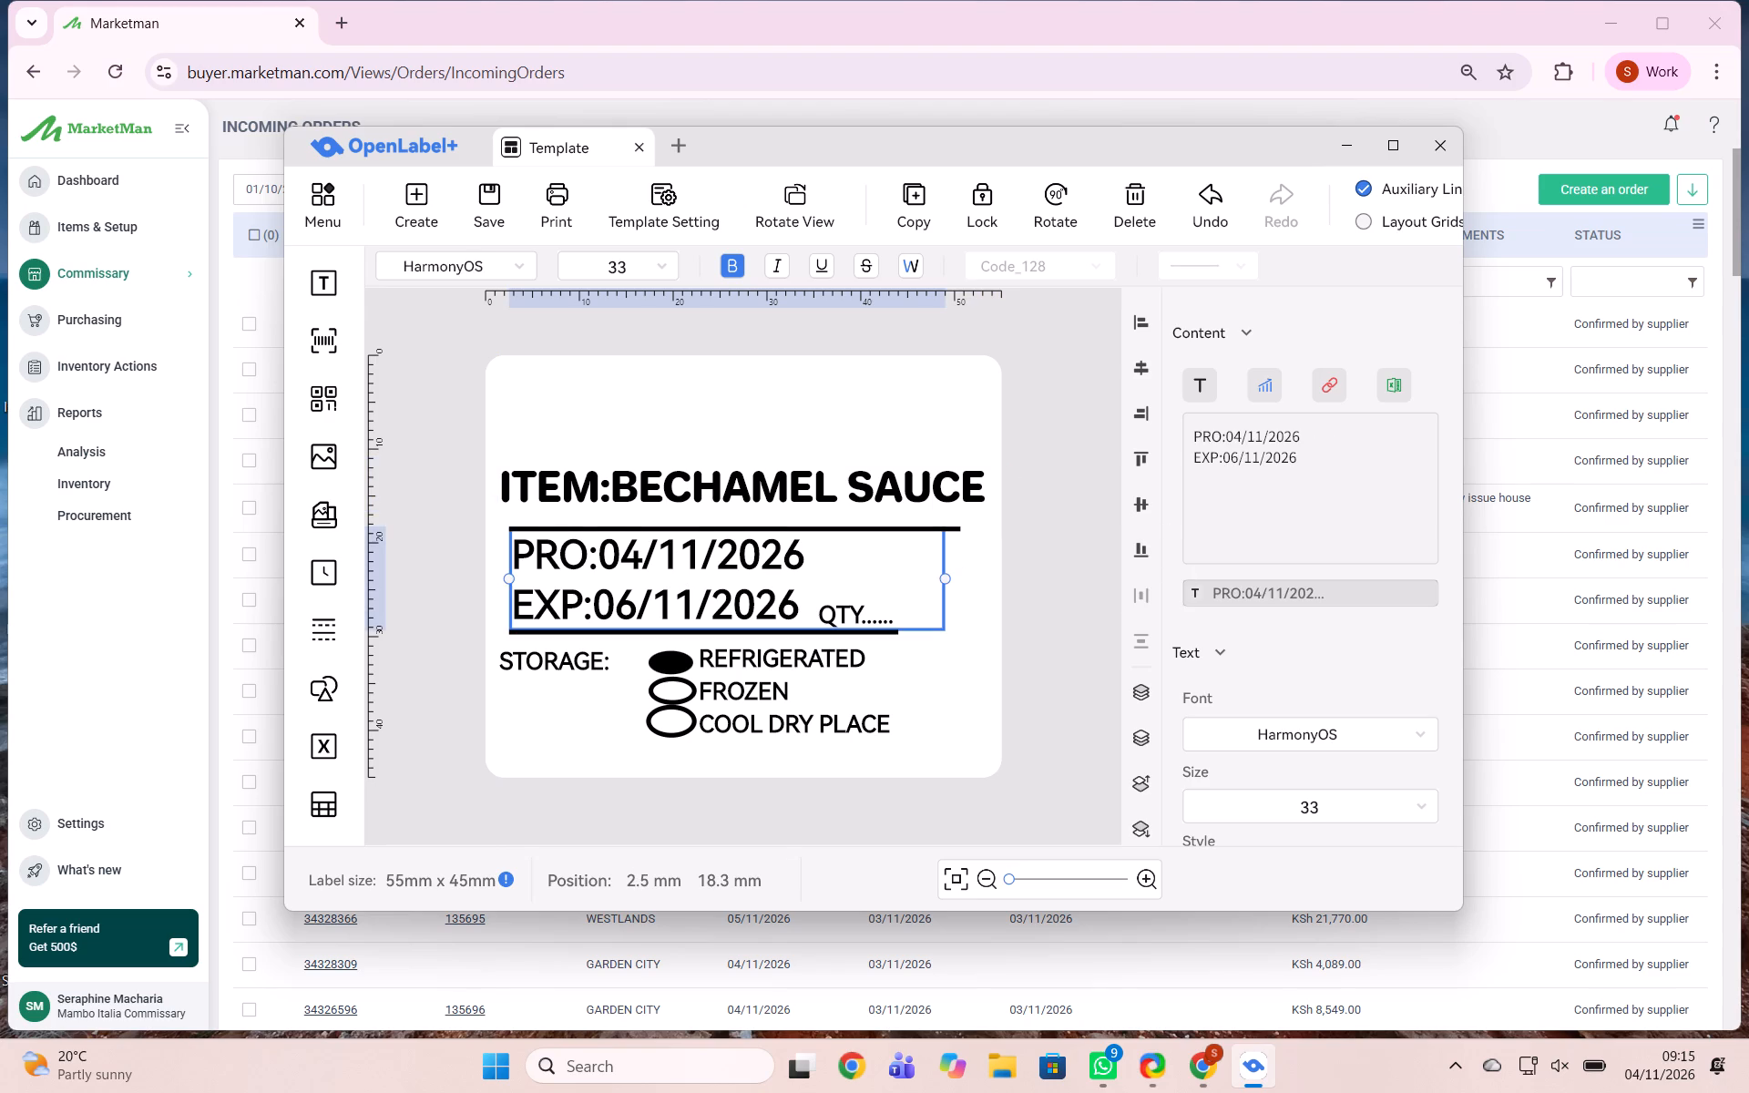
double_click(1230, 458)
type("08")
Open the print preview for the BECHAMEL SAUCE label and select the number of copies for replacement.
left_click(567, 209)
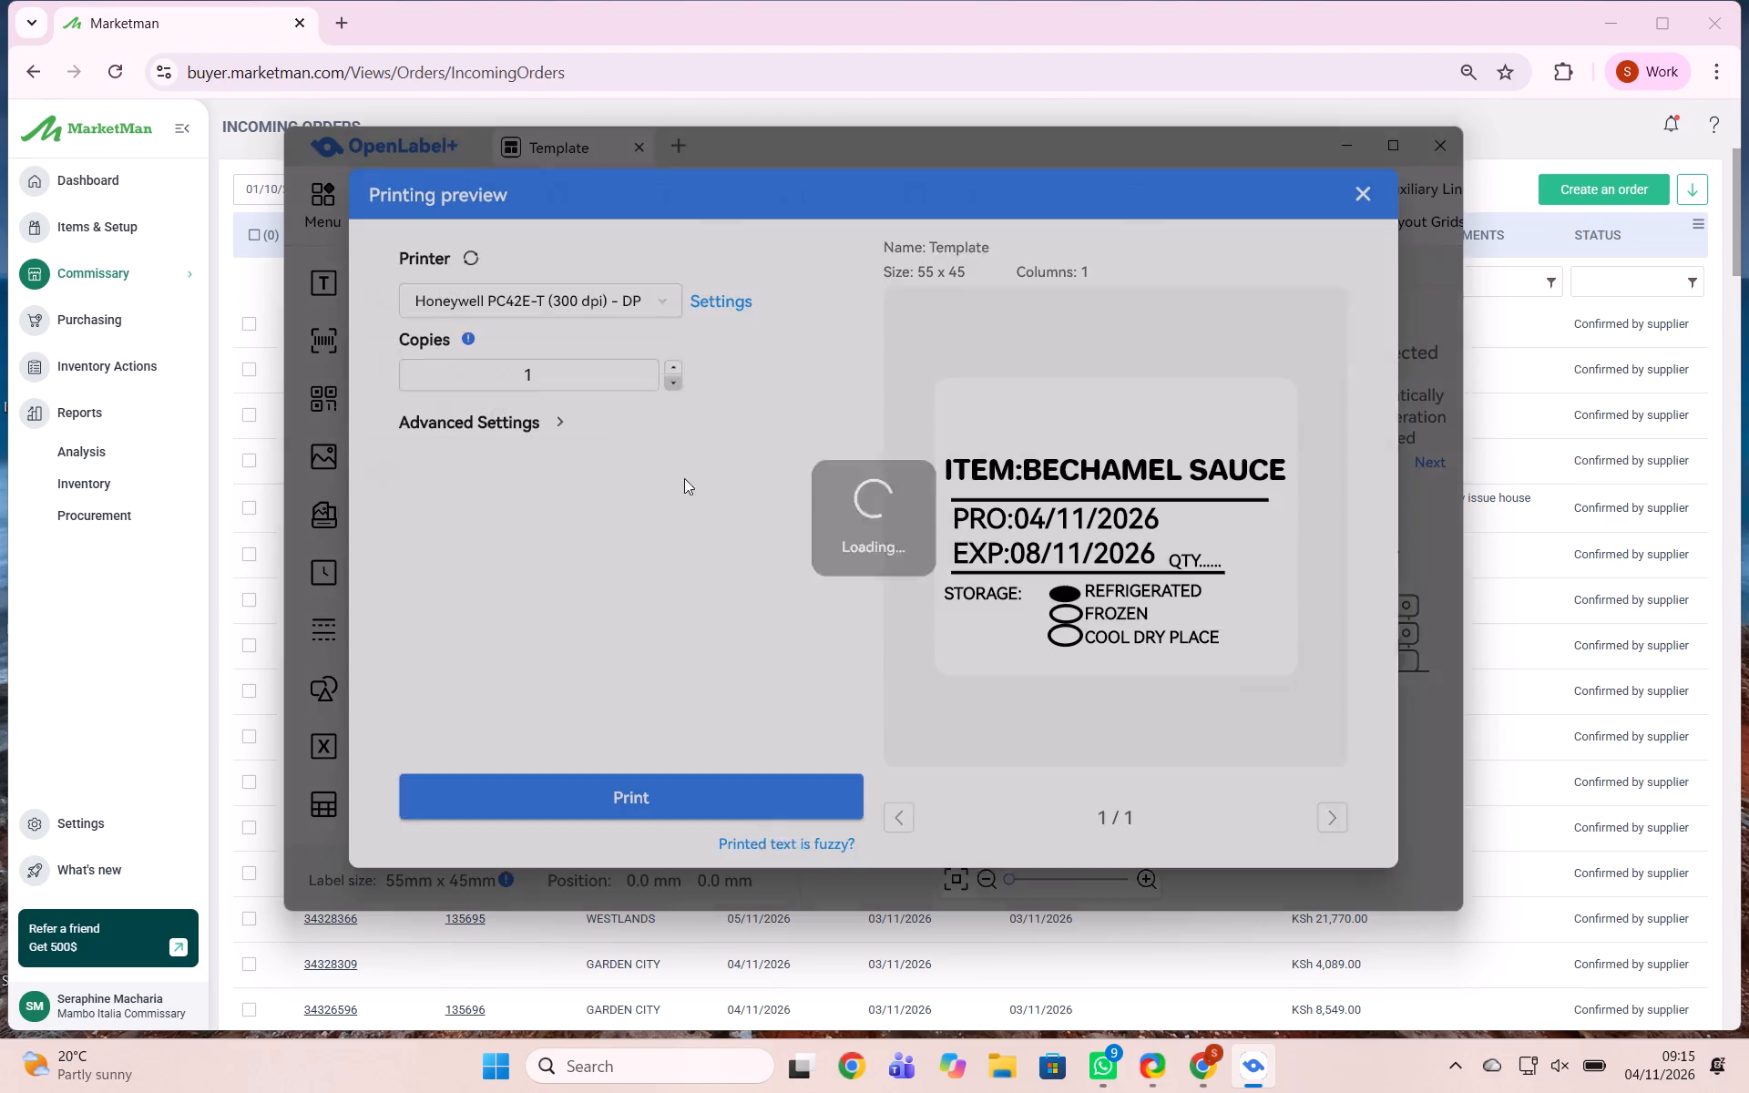
left_click_drag(568, 382, 300, 357)
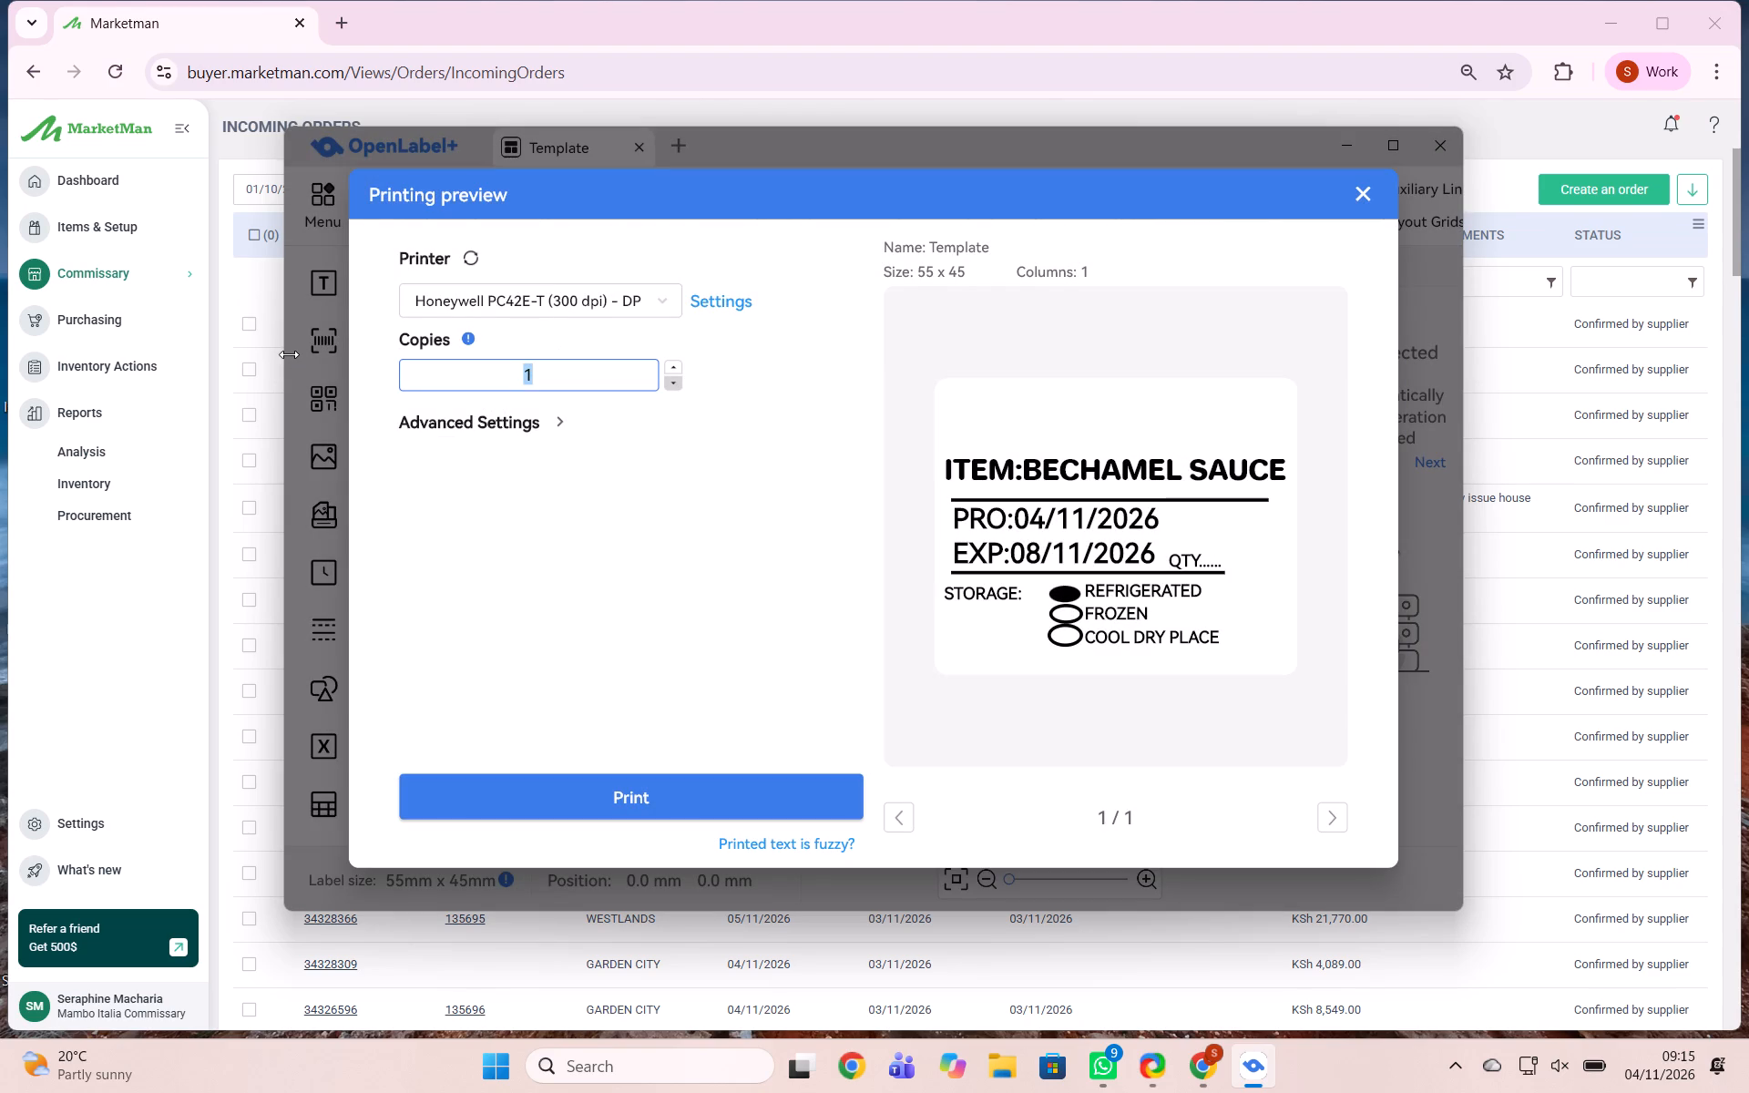
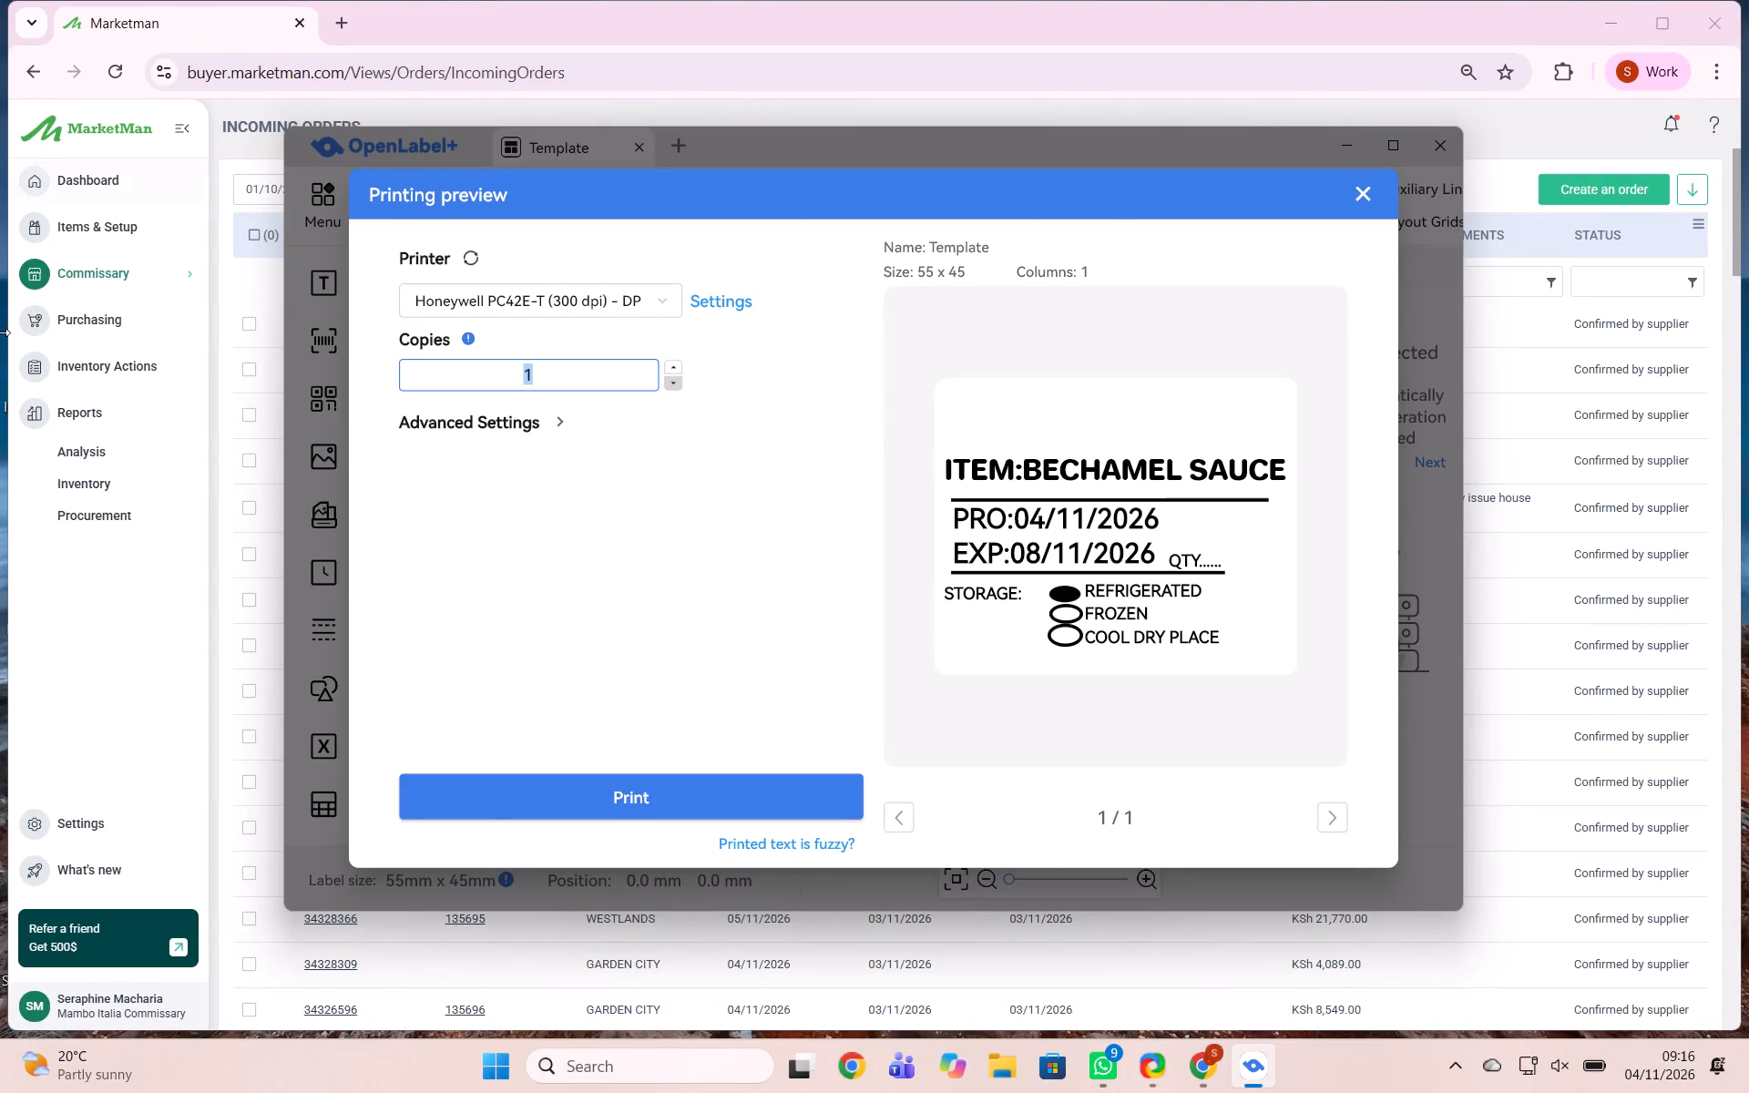
Switch to MarketMan in Google Chrome and open the purchasing order history.
left_click(772, 0)
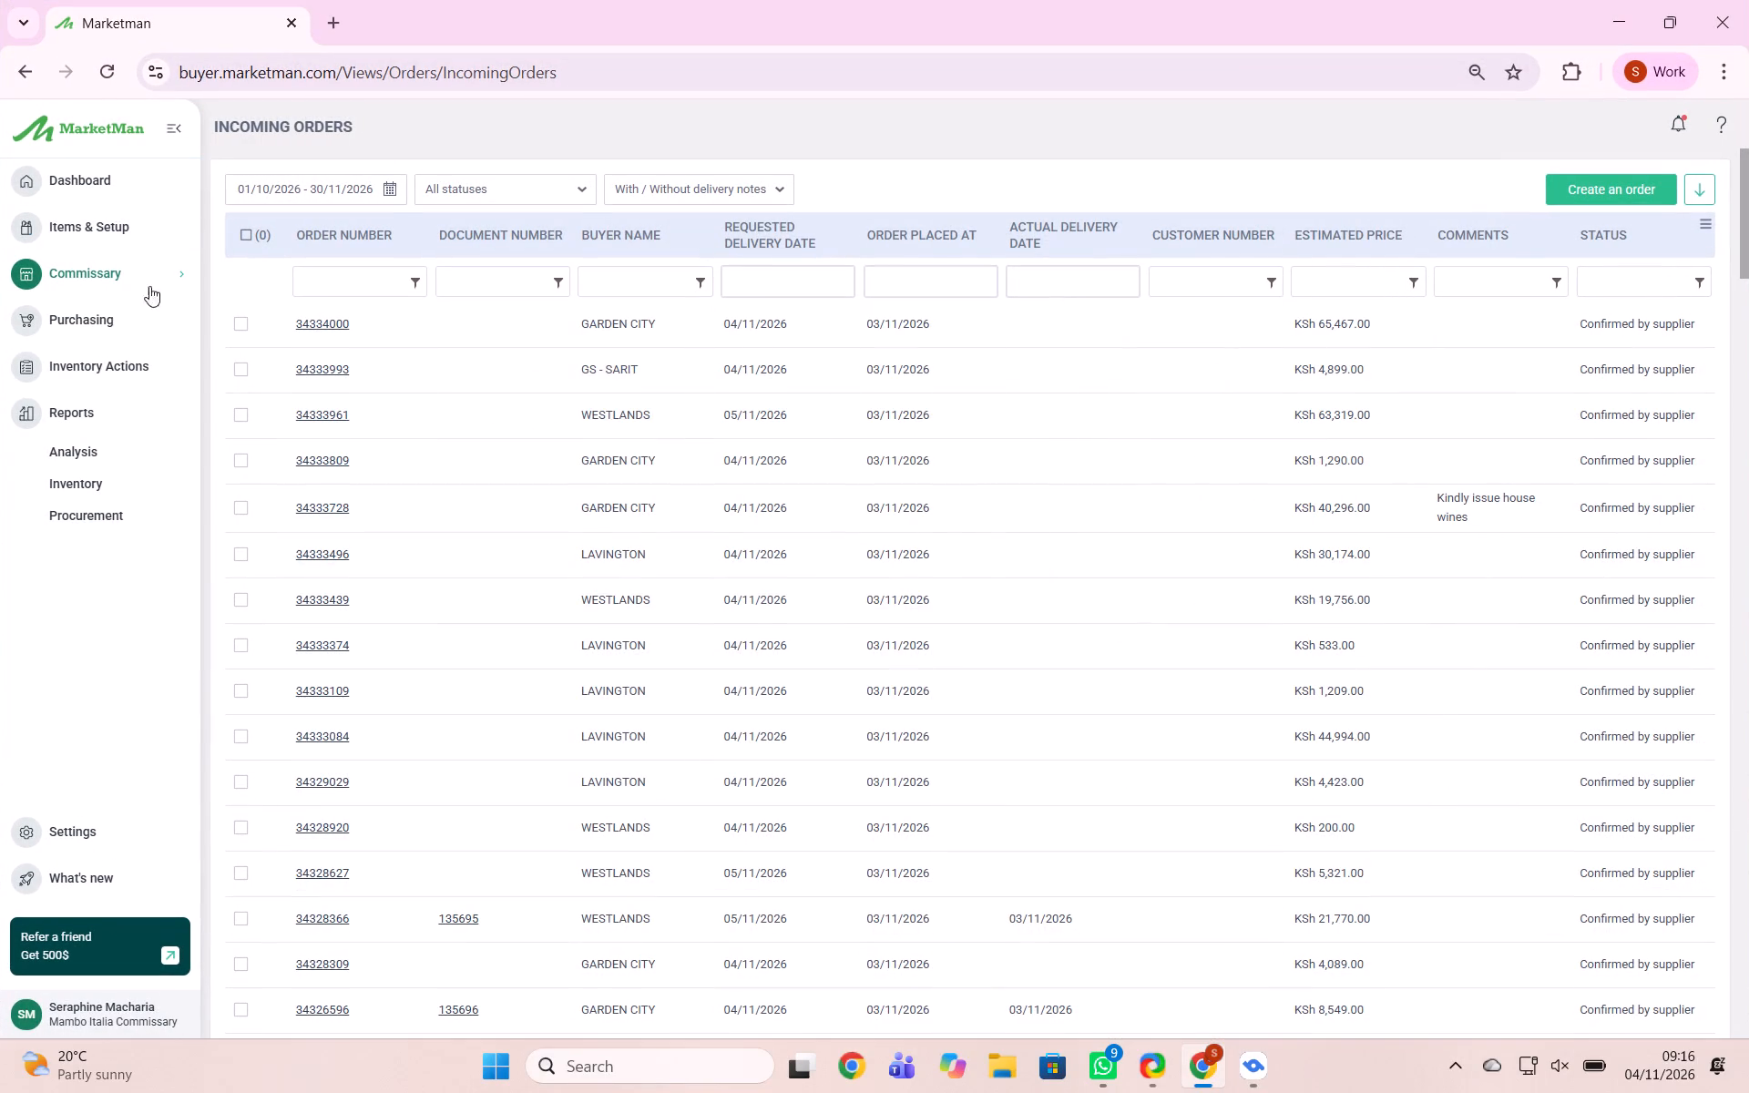
left_click(97, 324)
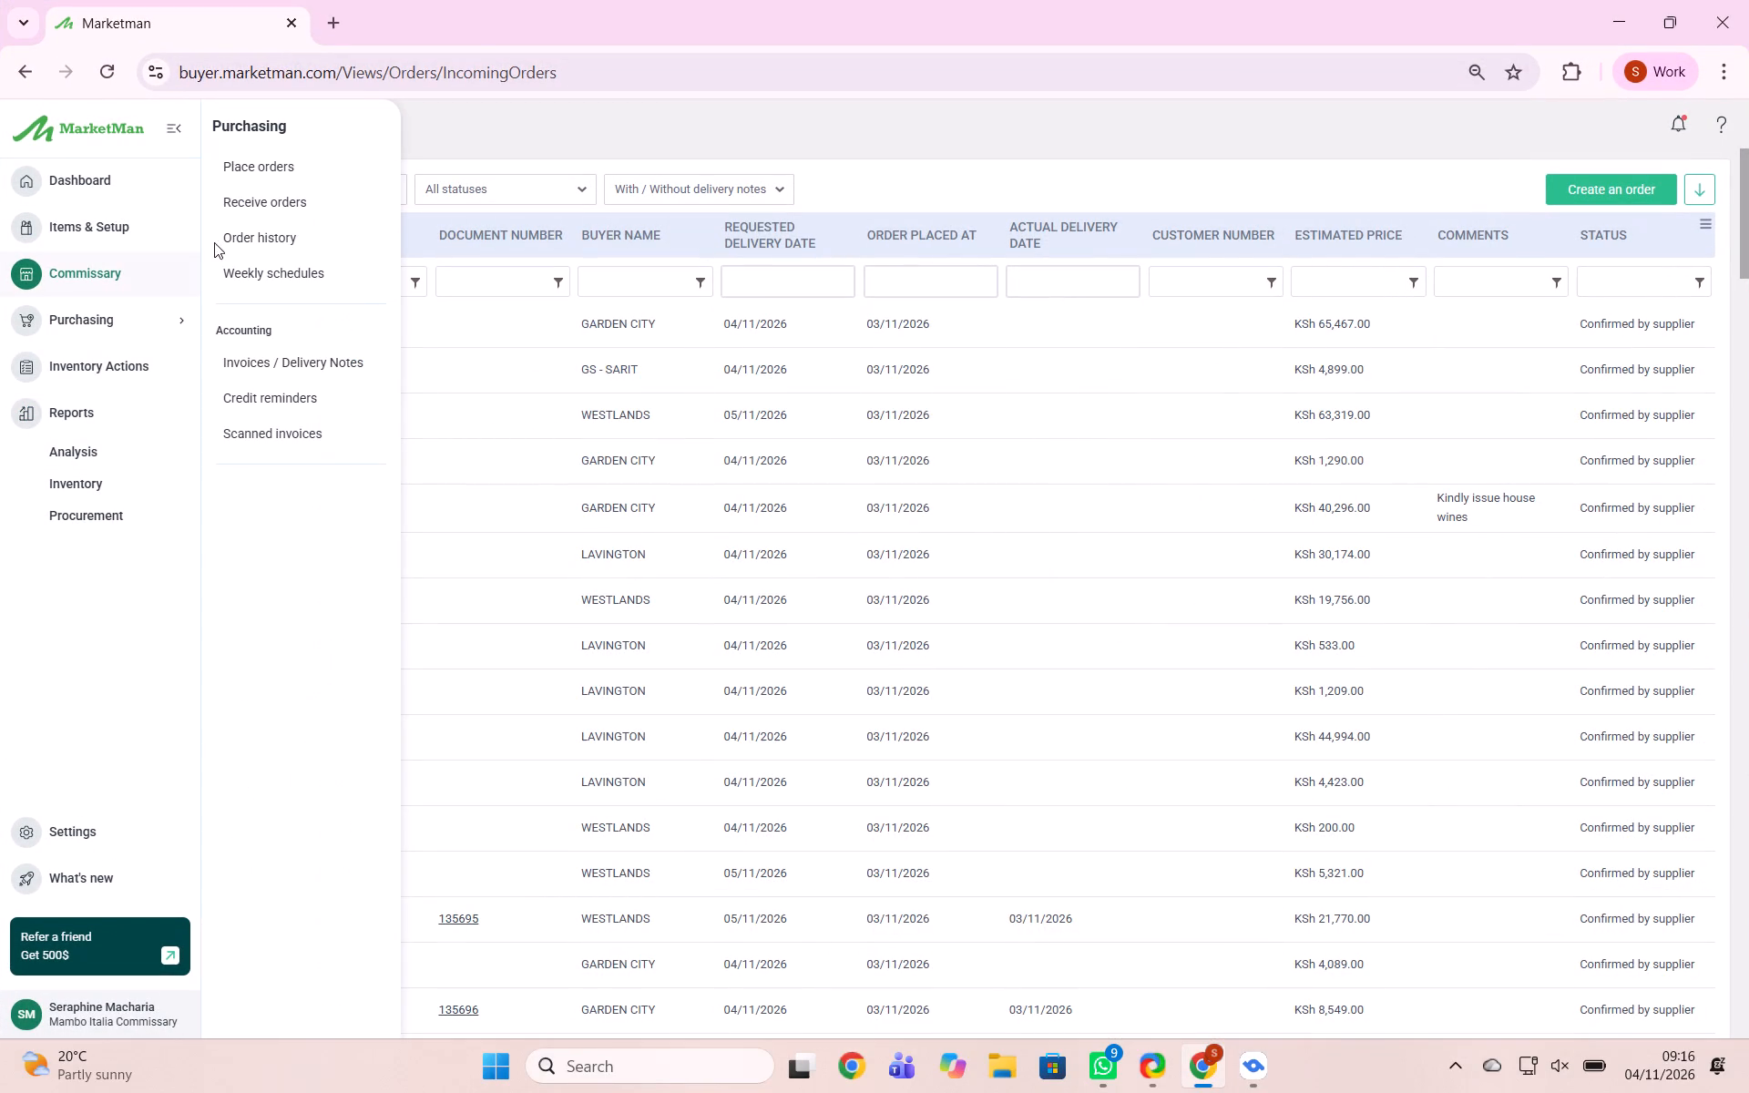
left_click(257, 240)
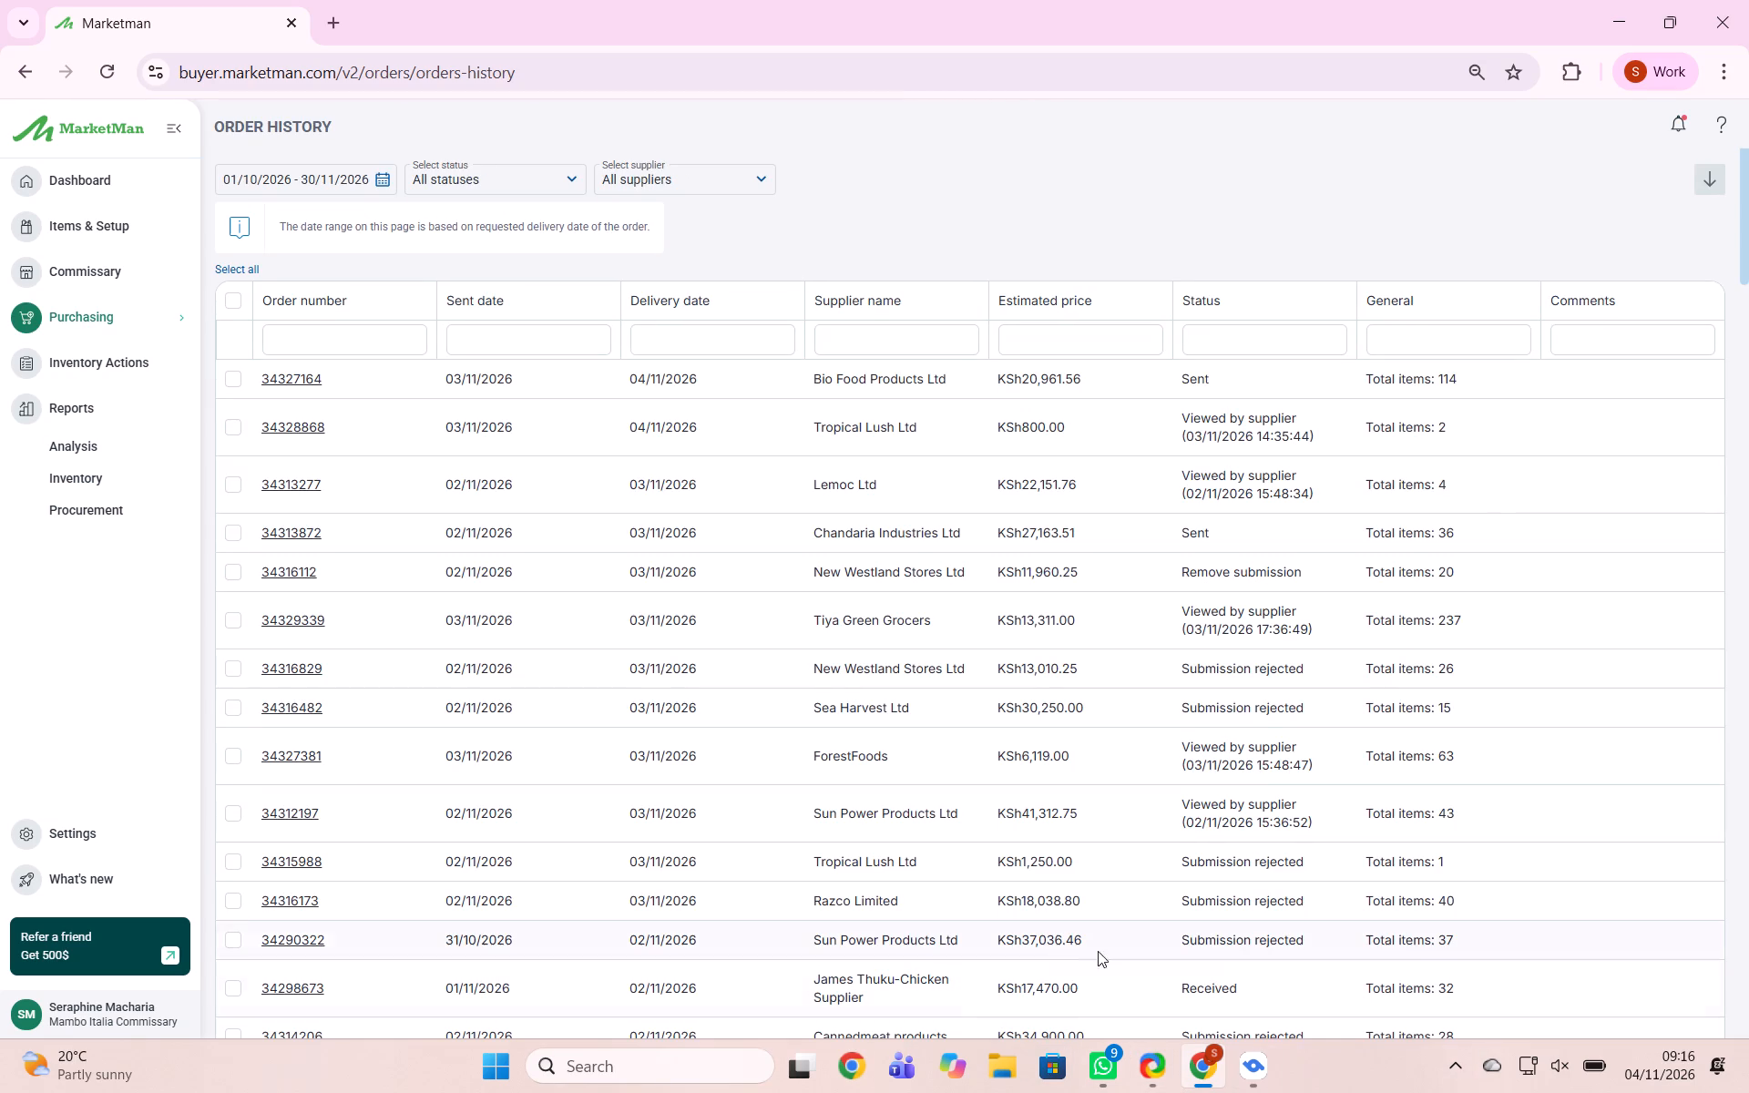
Open the Sticky Notes app and review the staff meat quantities and the milk issue reminder.
left_click(646, 1052)
type("ST")
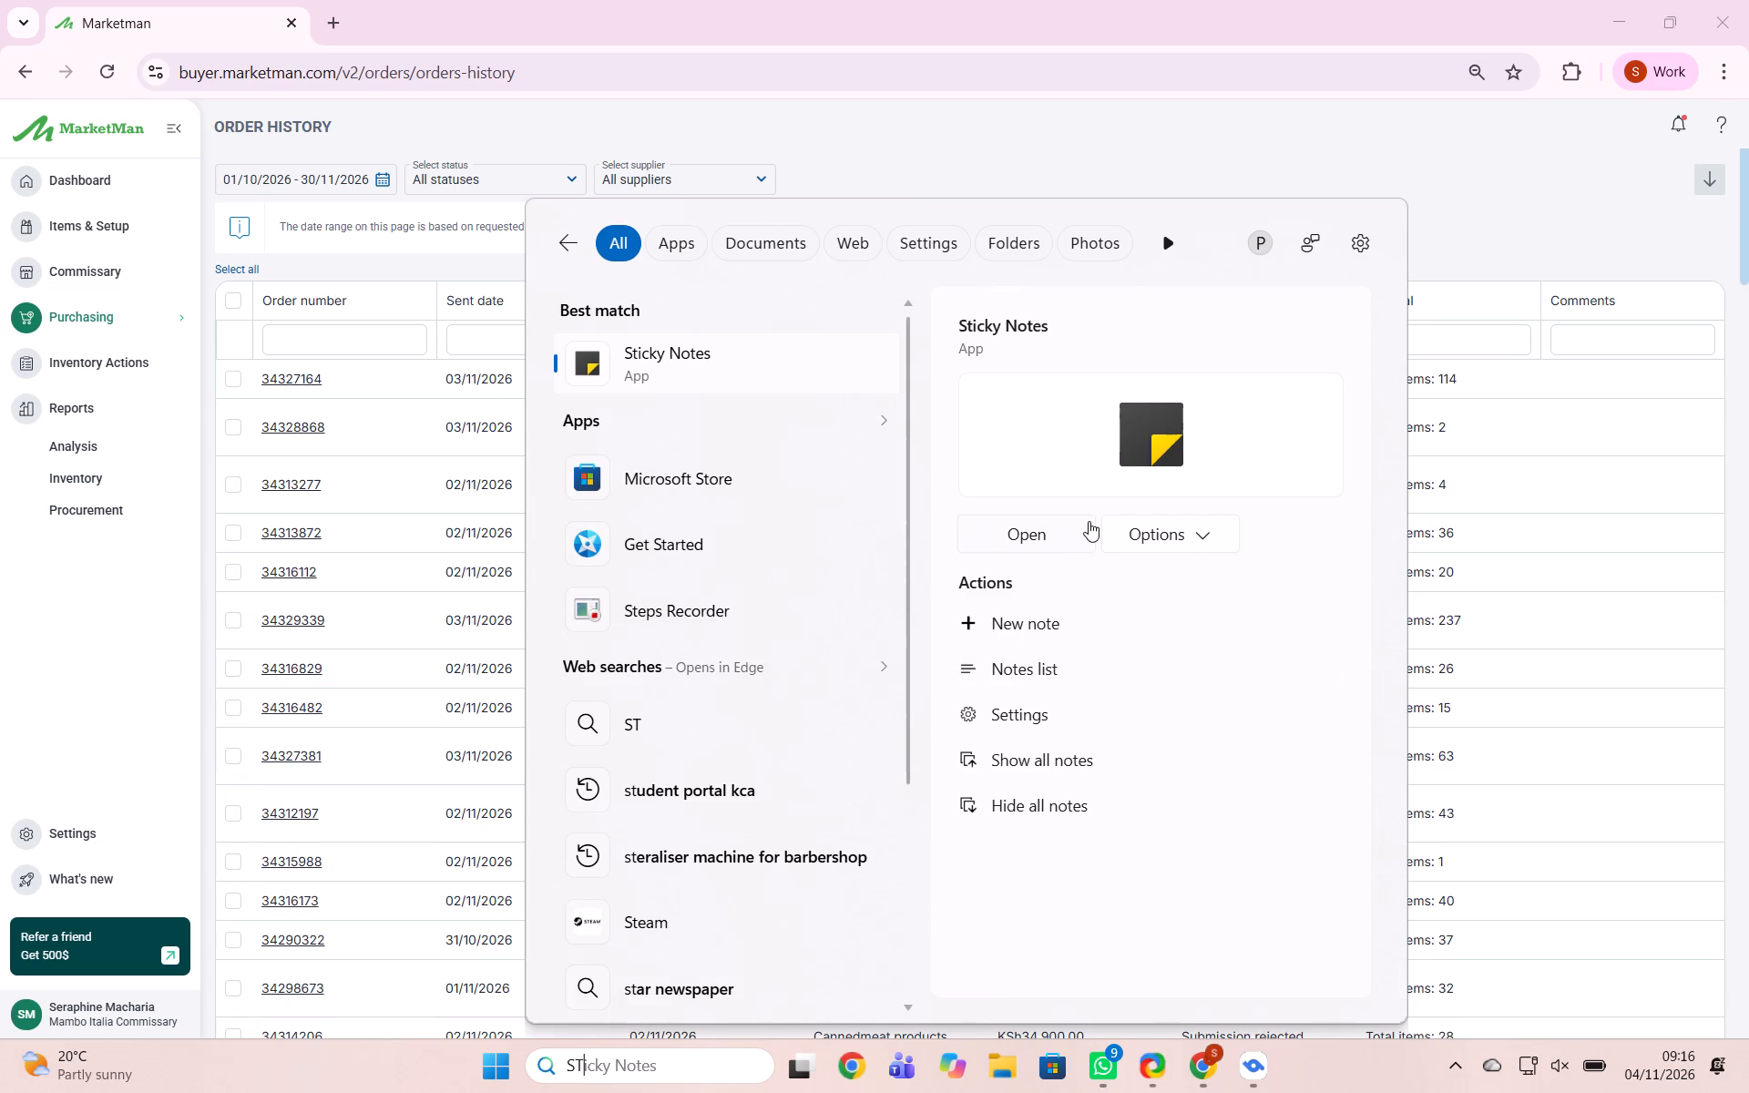
left_click(1045, 526)
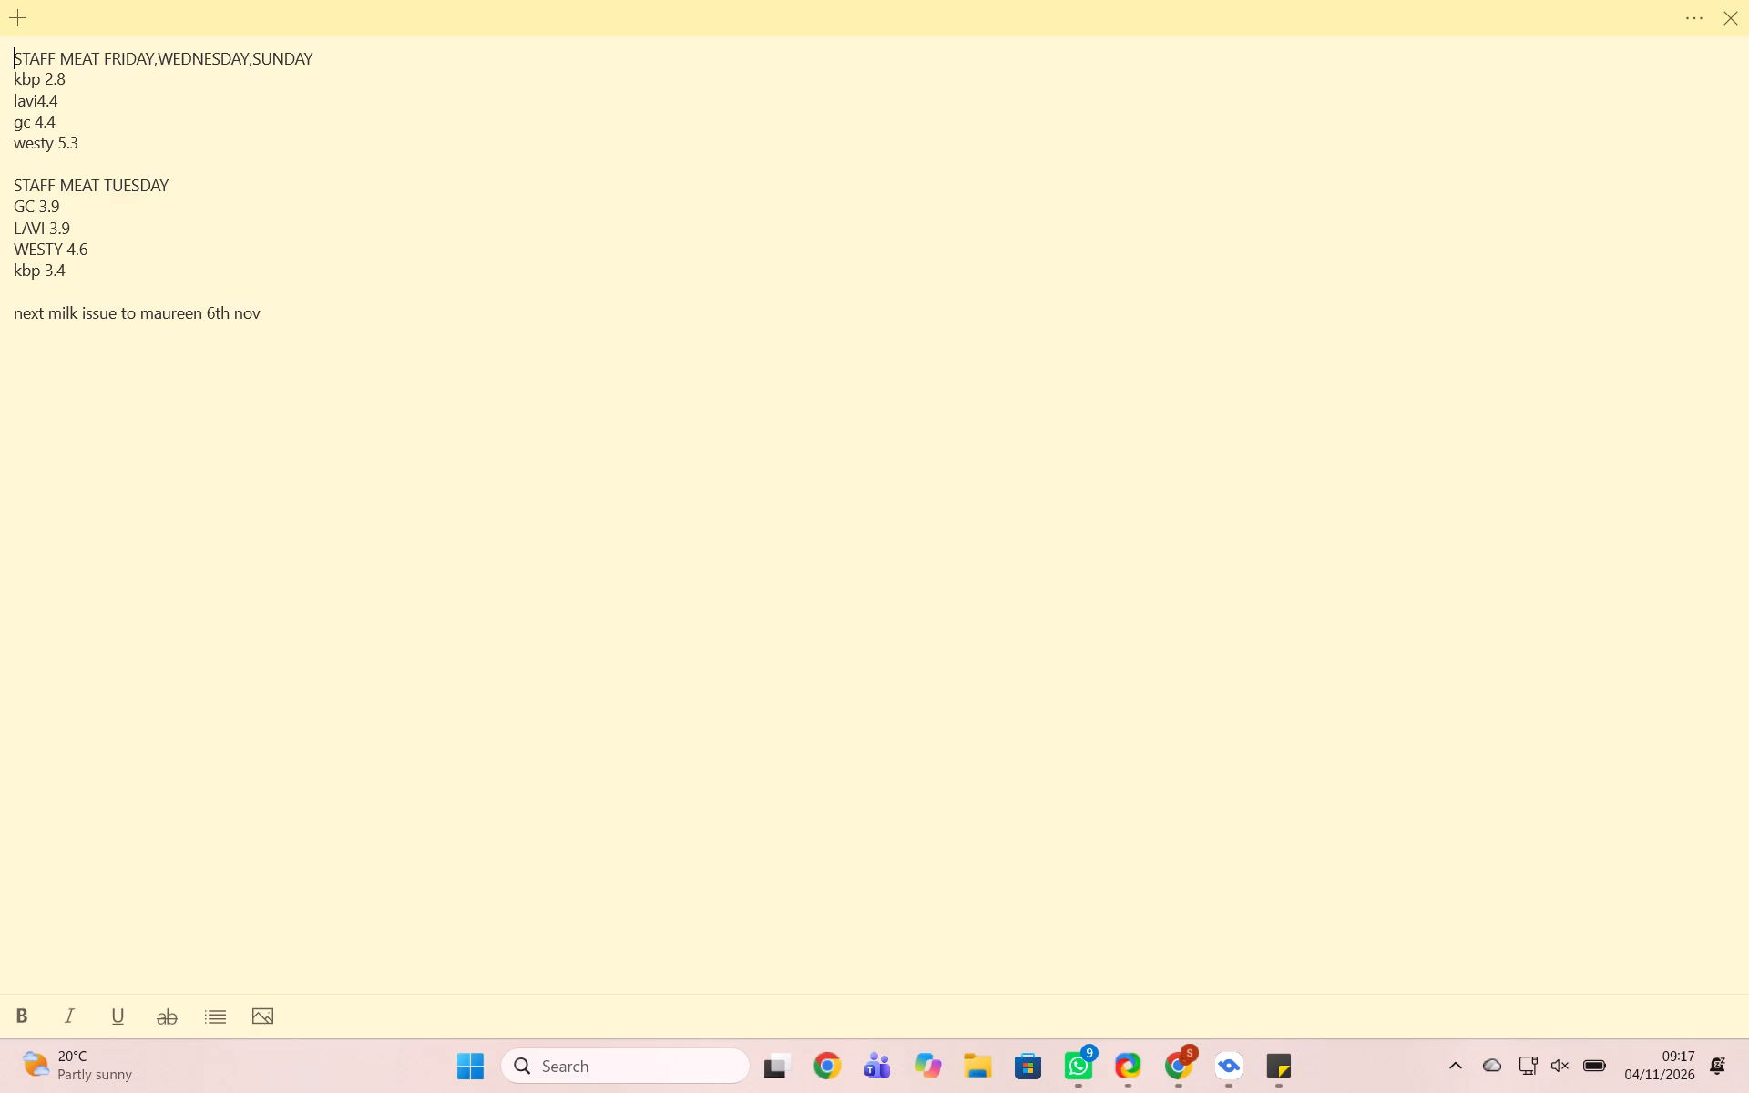
left_click(92, 126)
left_click(74, 97)
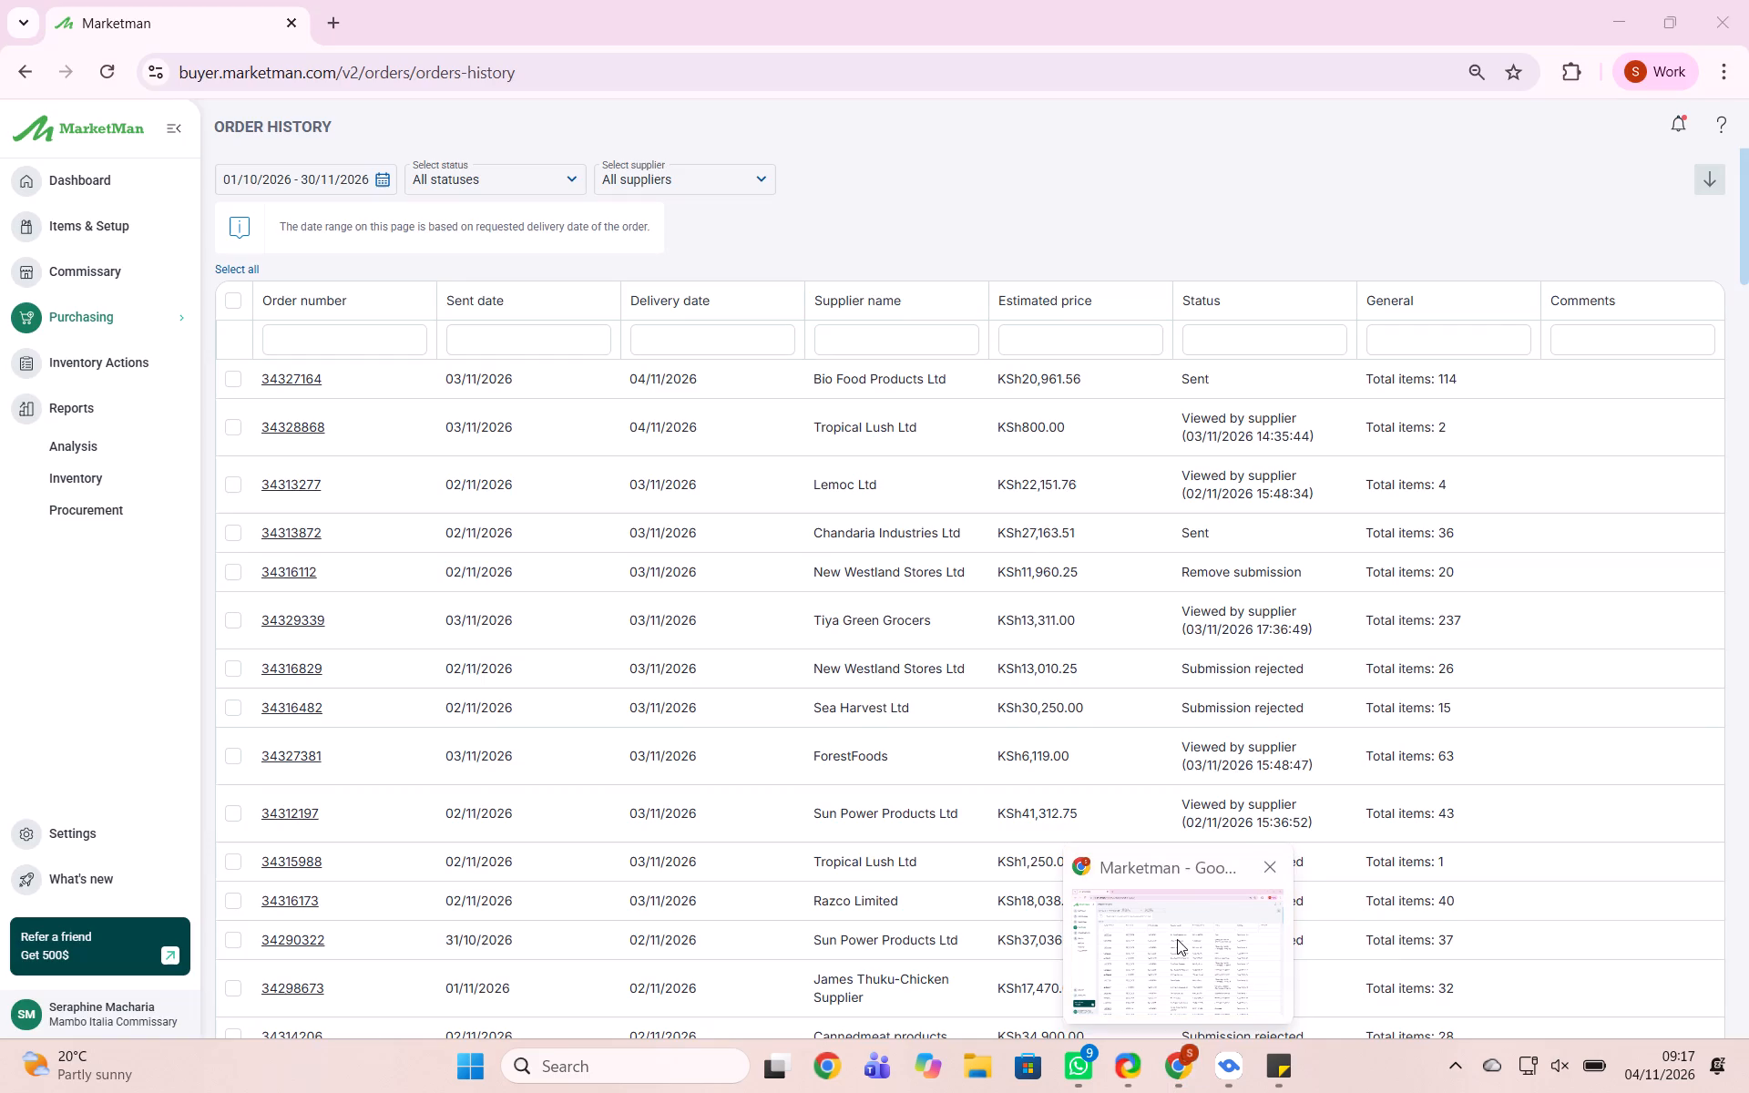
Return to MarketMan in Google Chrome and filter the order history by supplier name NEW.
left_click(1177, 939)
left_click(923, 342)
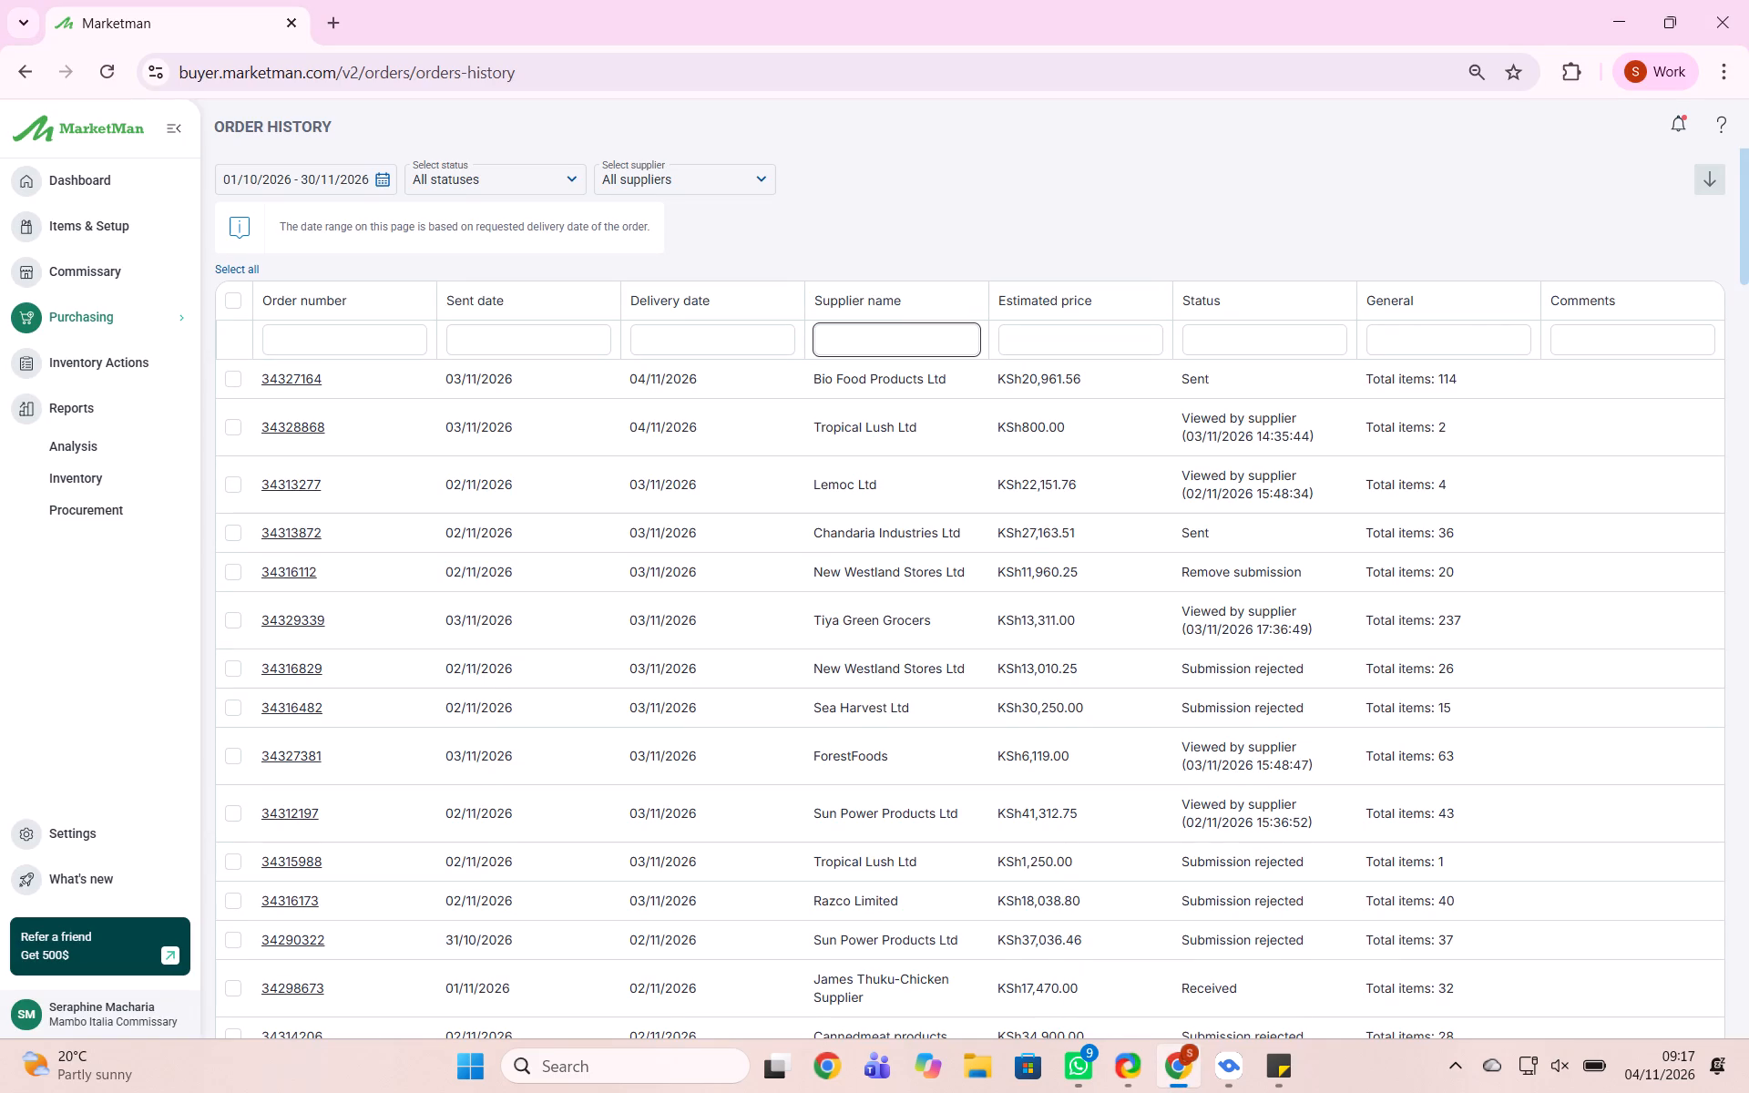
type("NEW")
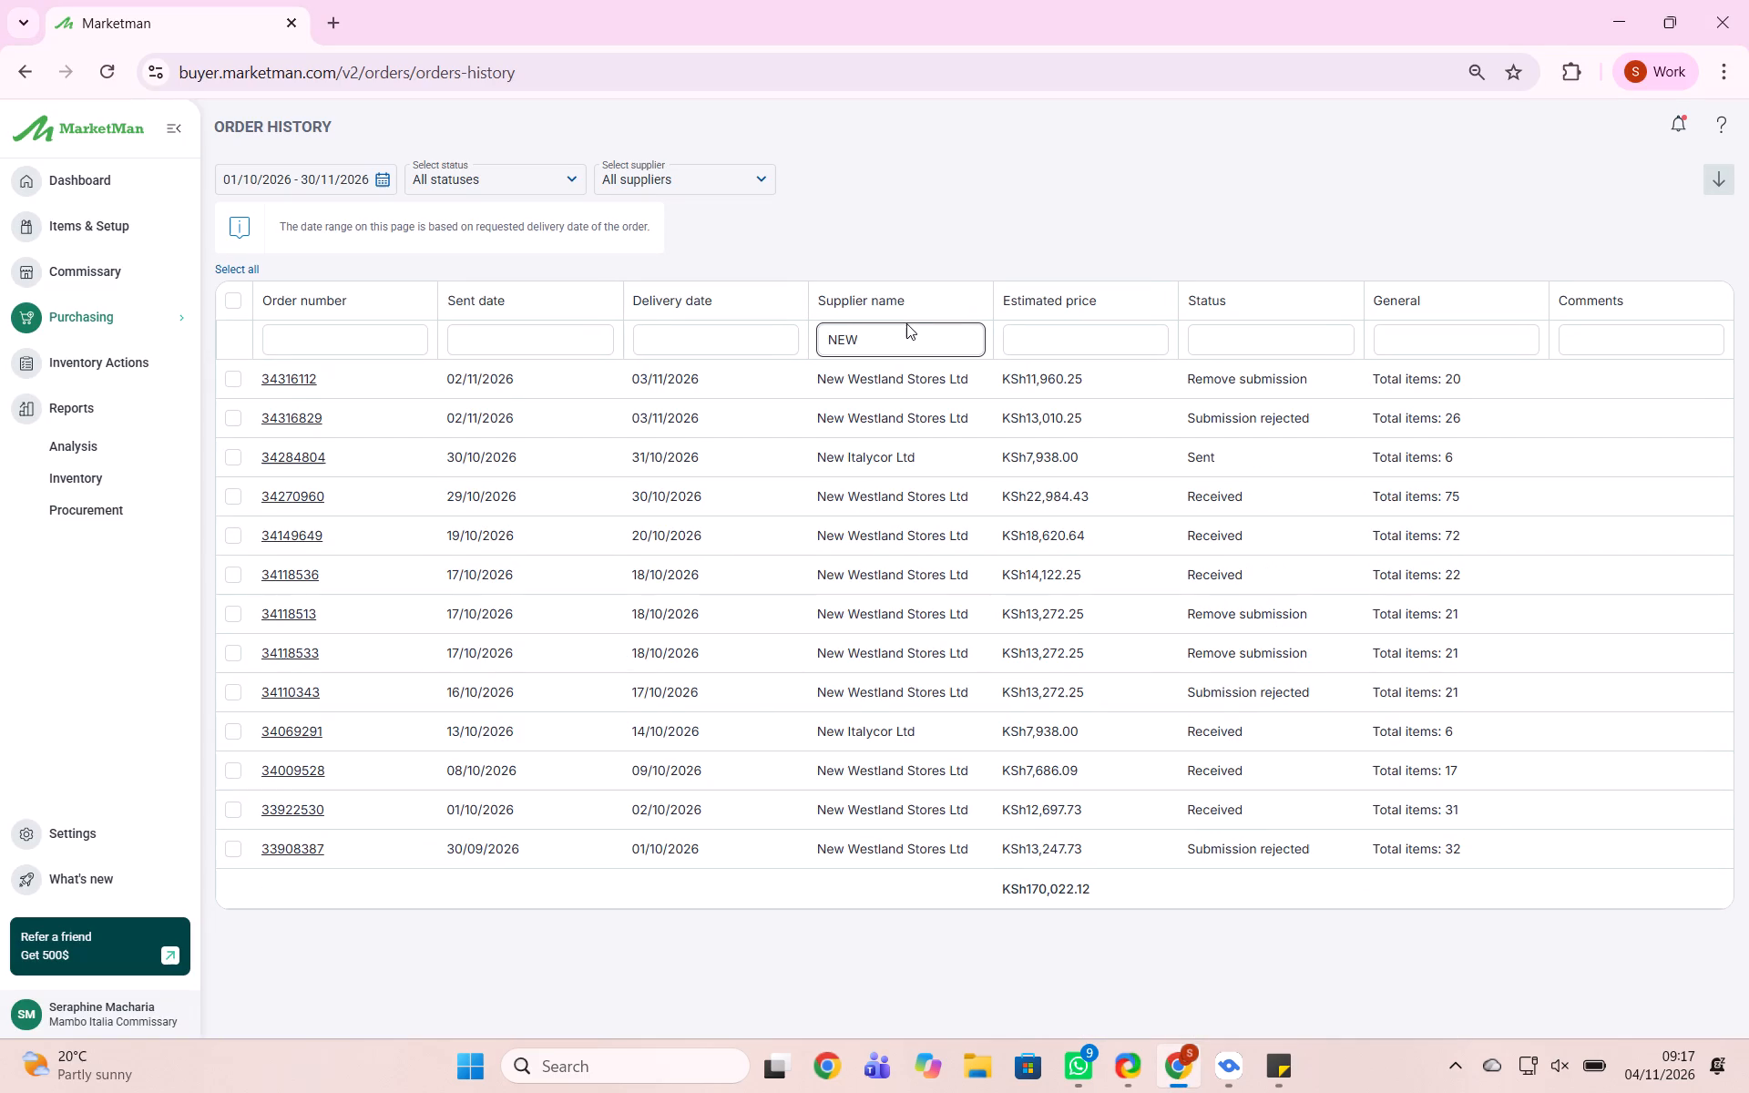
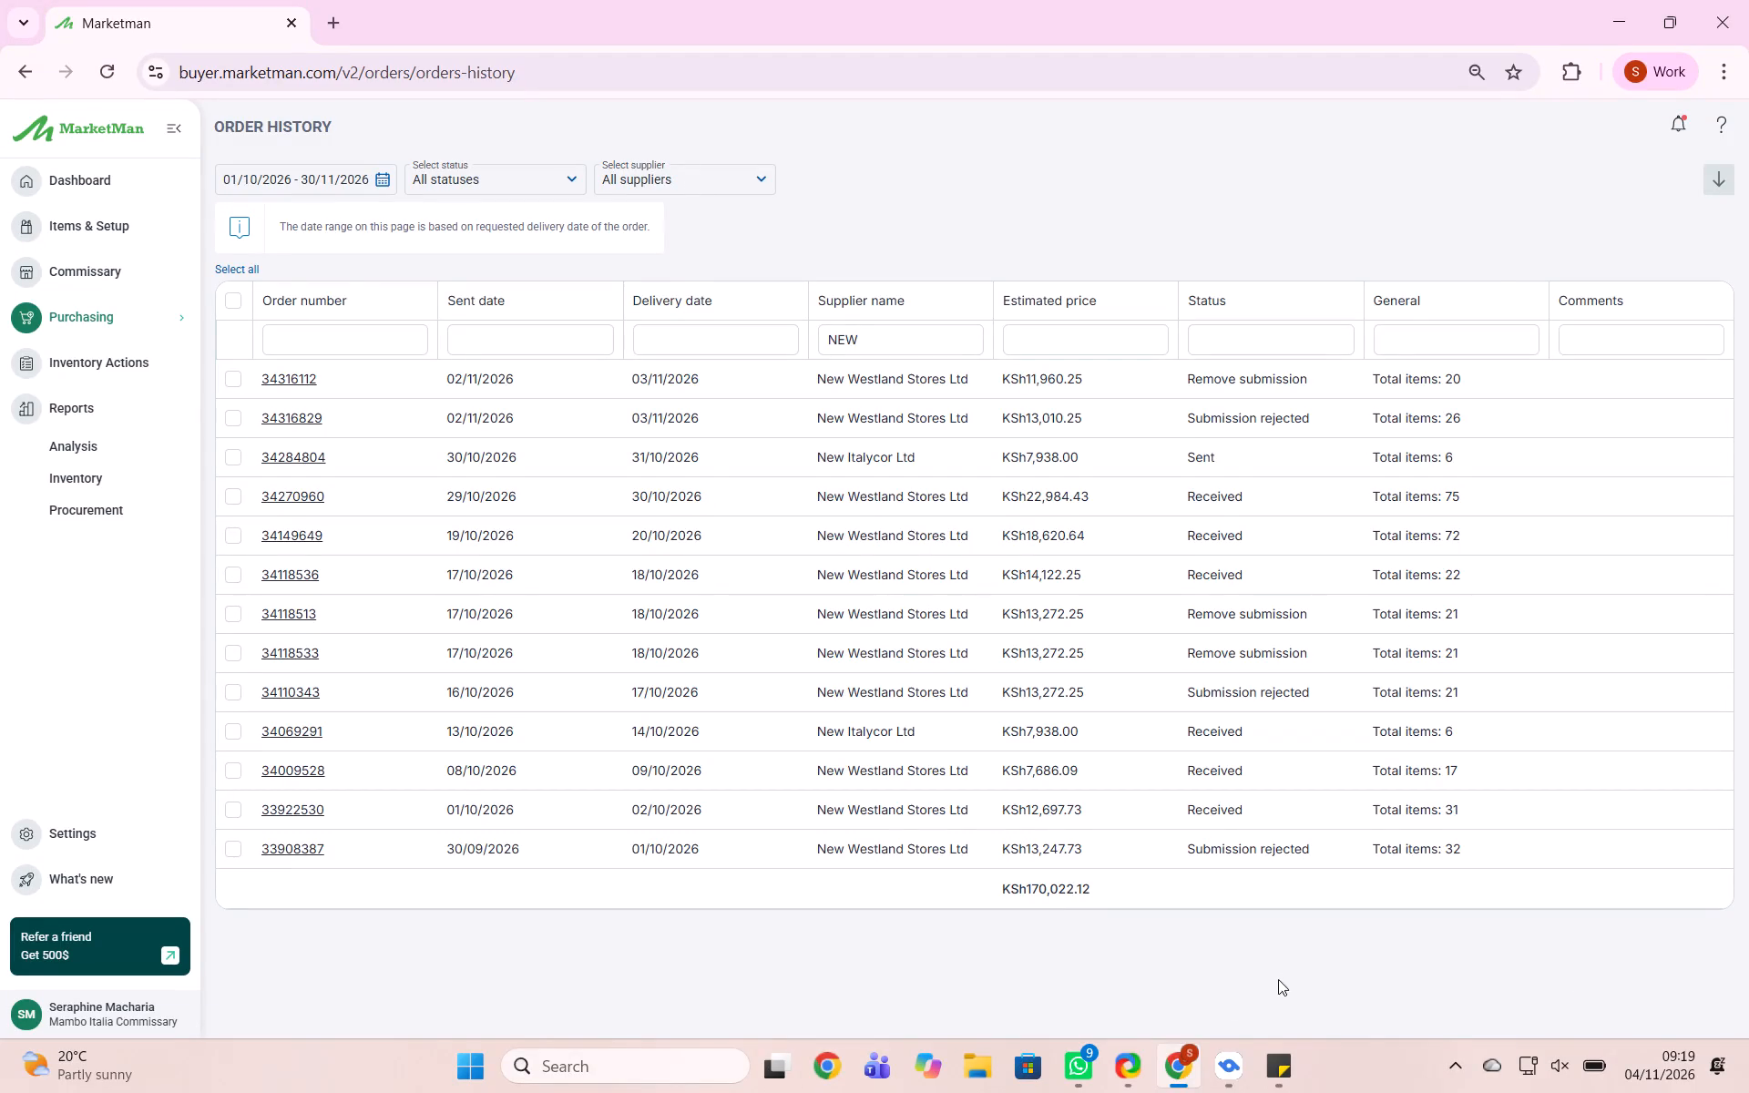
Switch to OpenLabel+ and print 14 copies of the BECHAMEL SAUCE label.
left_click(1229, 1064)
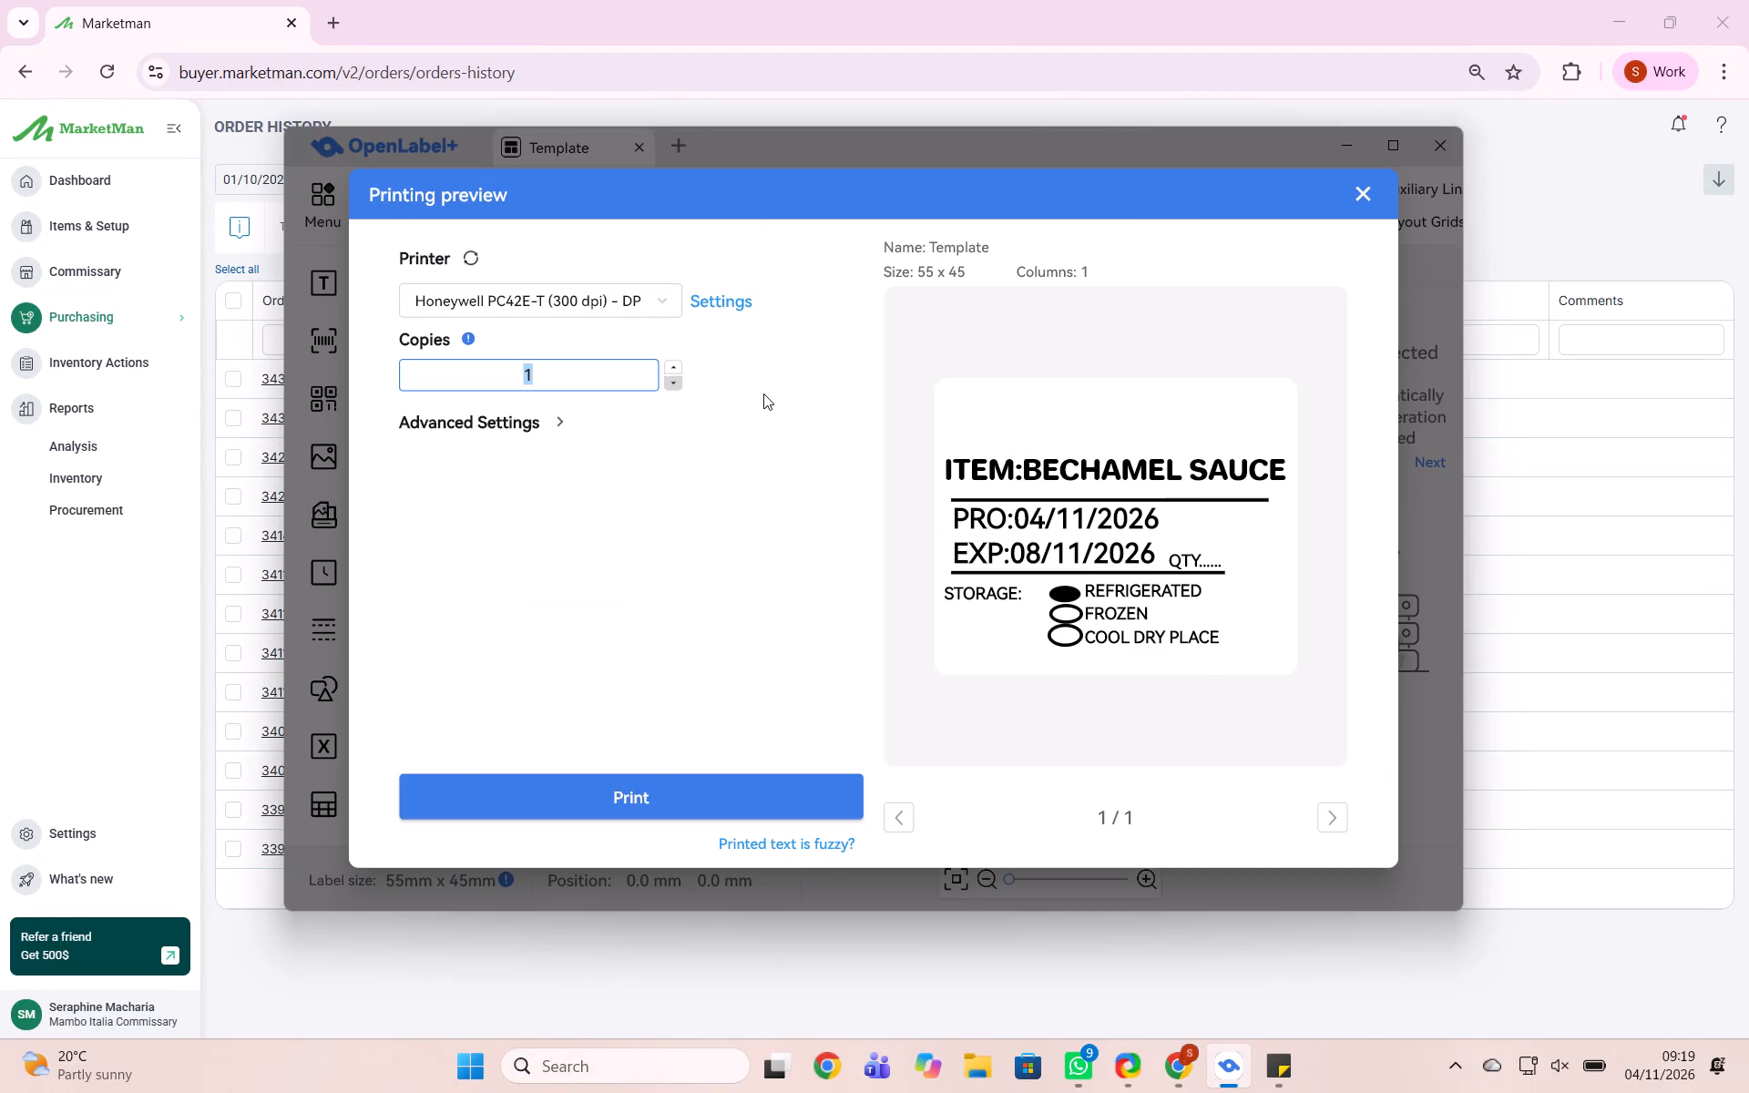
type("14")
left_click(667, 789)
Replace the product name in the label's ITEM line with WHITE BEAN DIP.
left_click(851, 471)
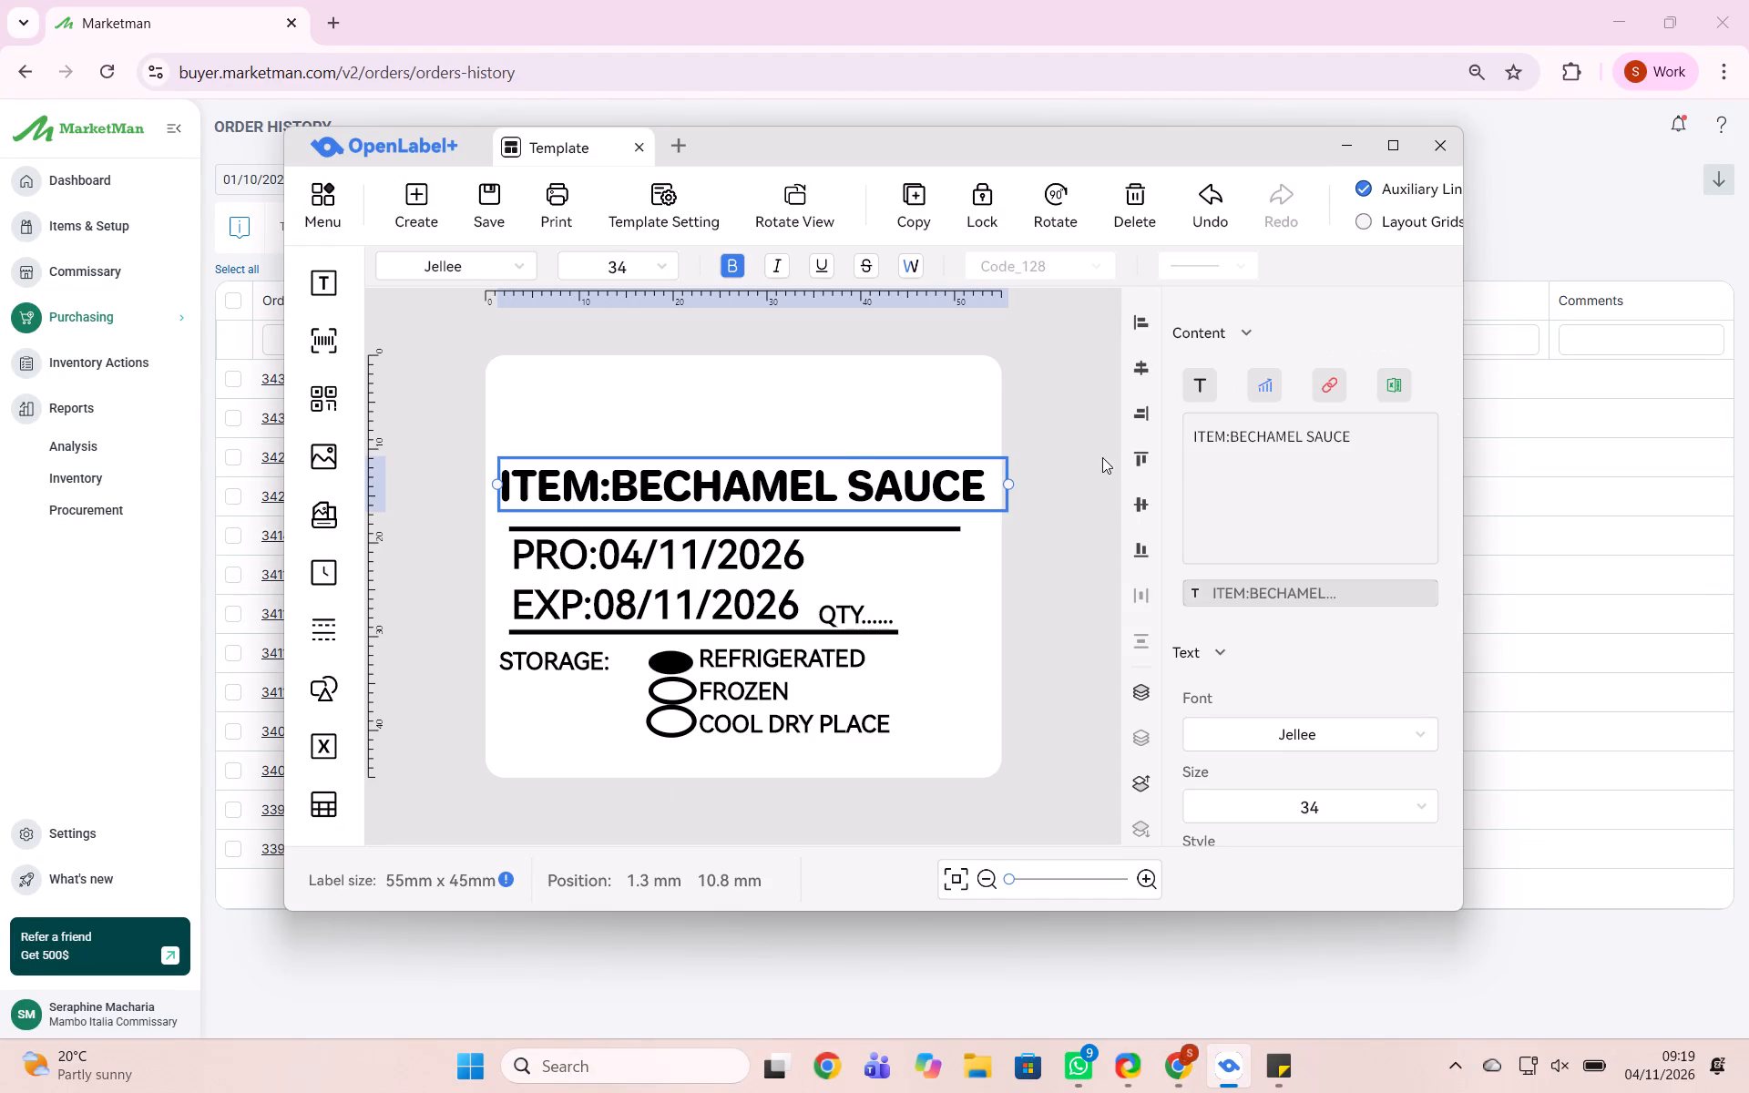
left_click_drag(1231, 436, 1508, 454)
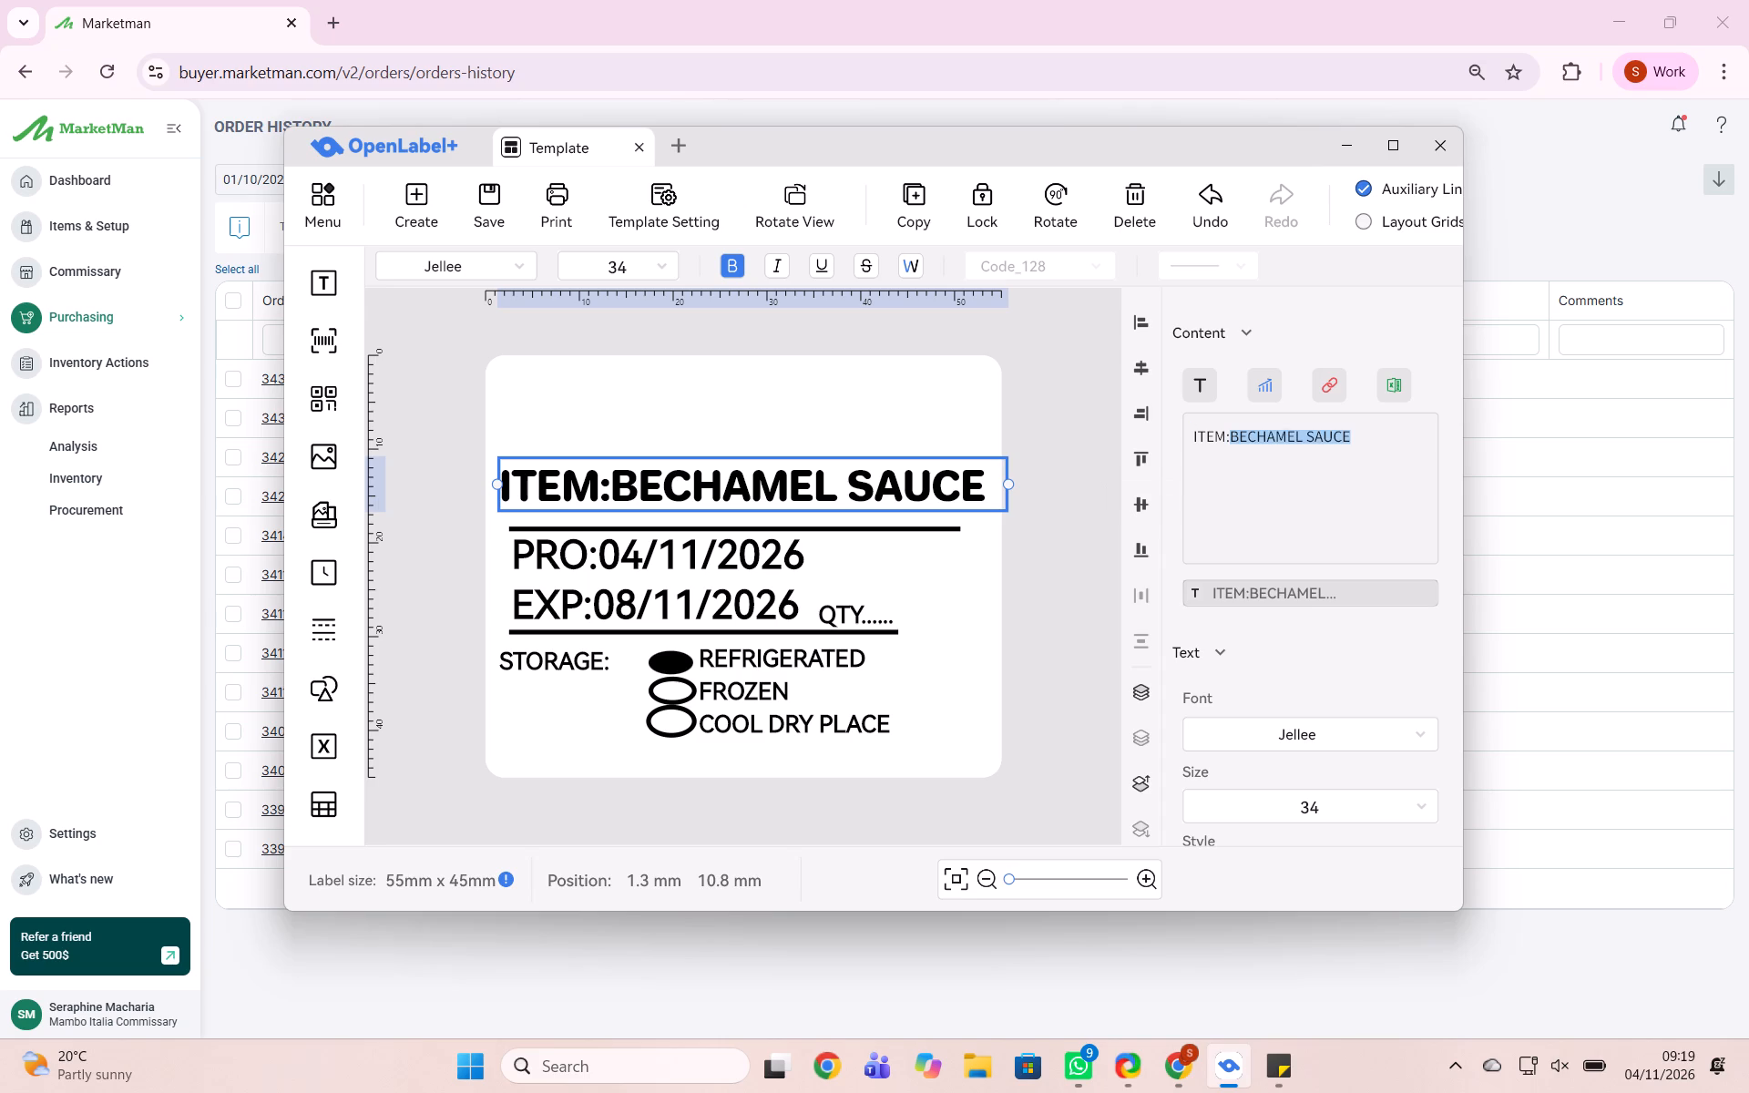
left_click_drag(1508, 454, 1748, 519)
key("w")
key("g")
key("BackSpace")
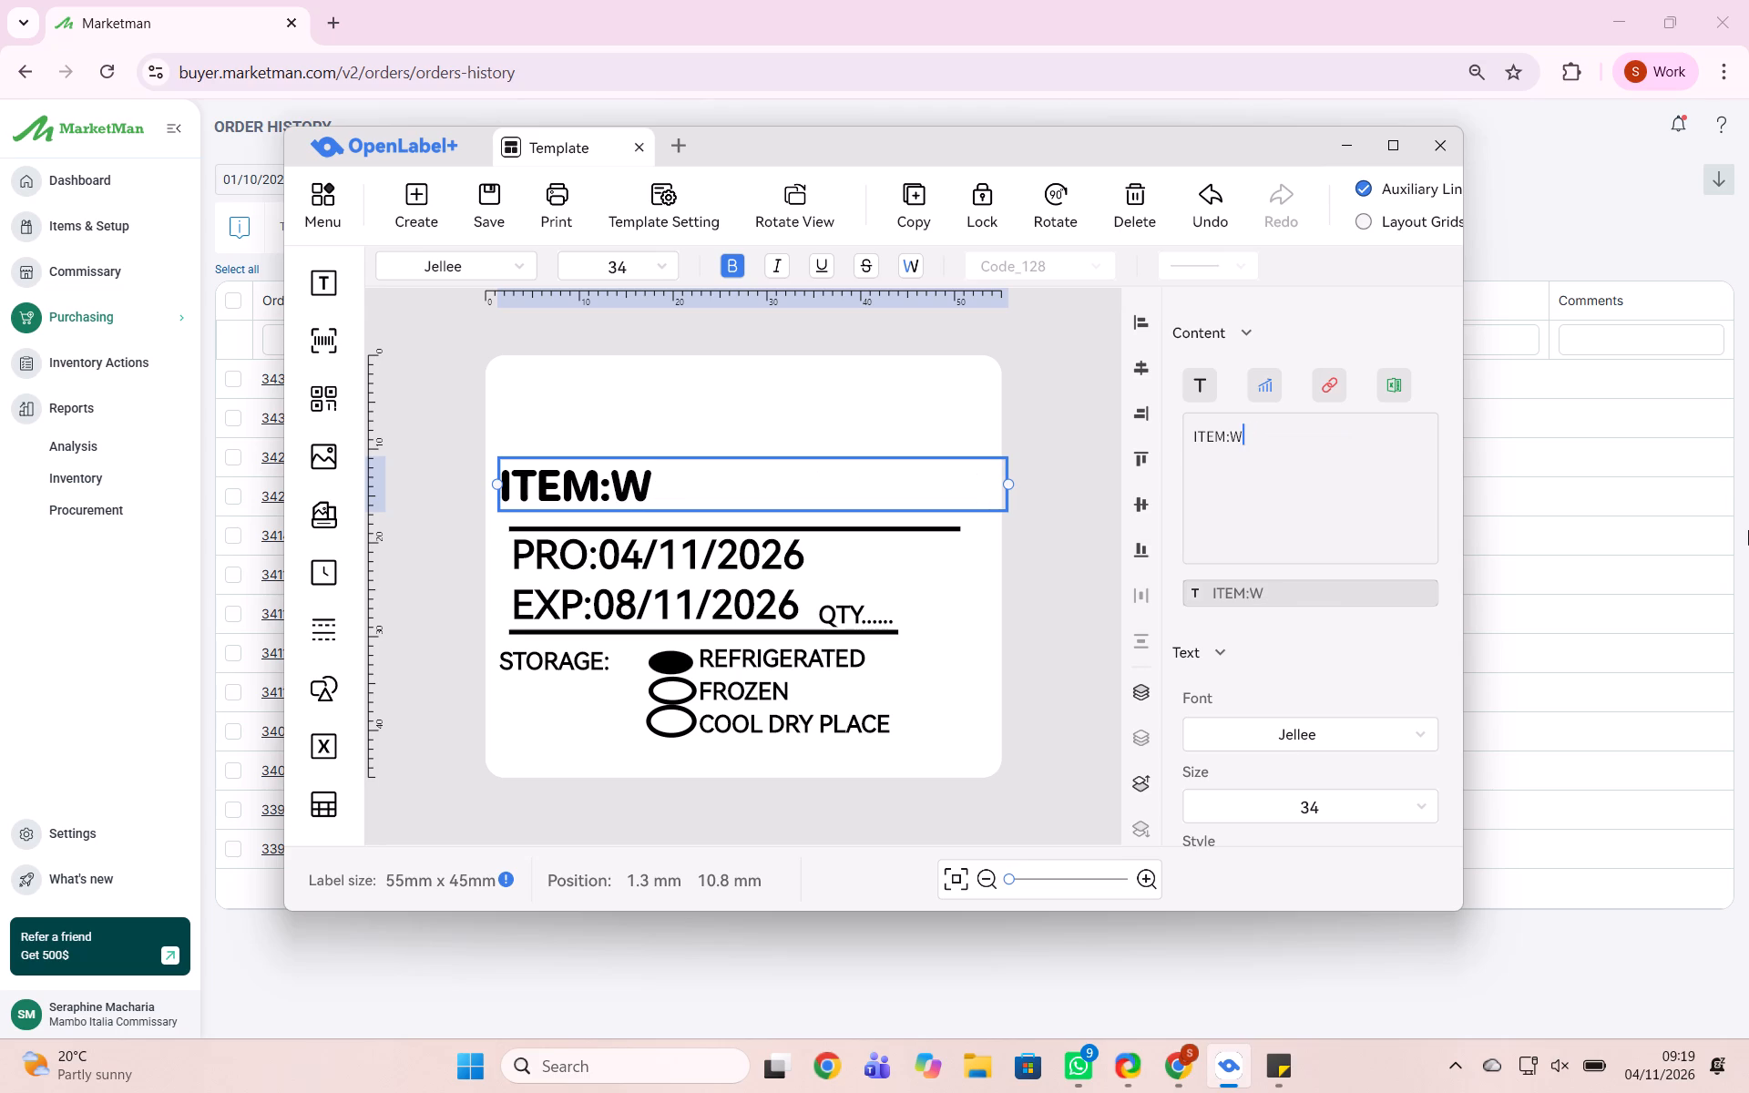
type("HIC")
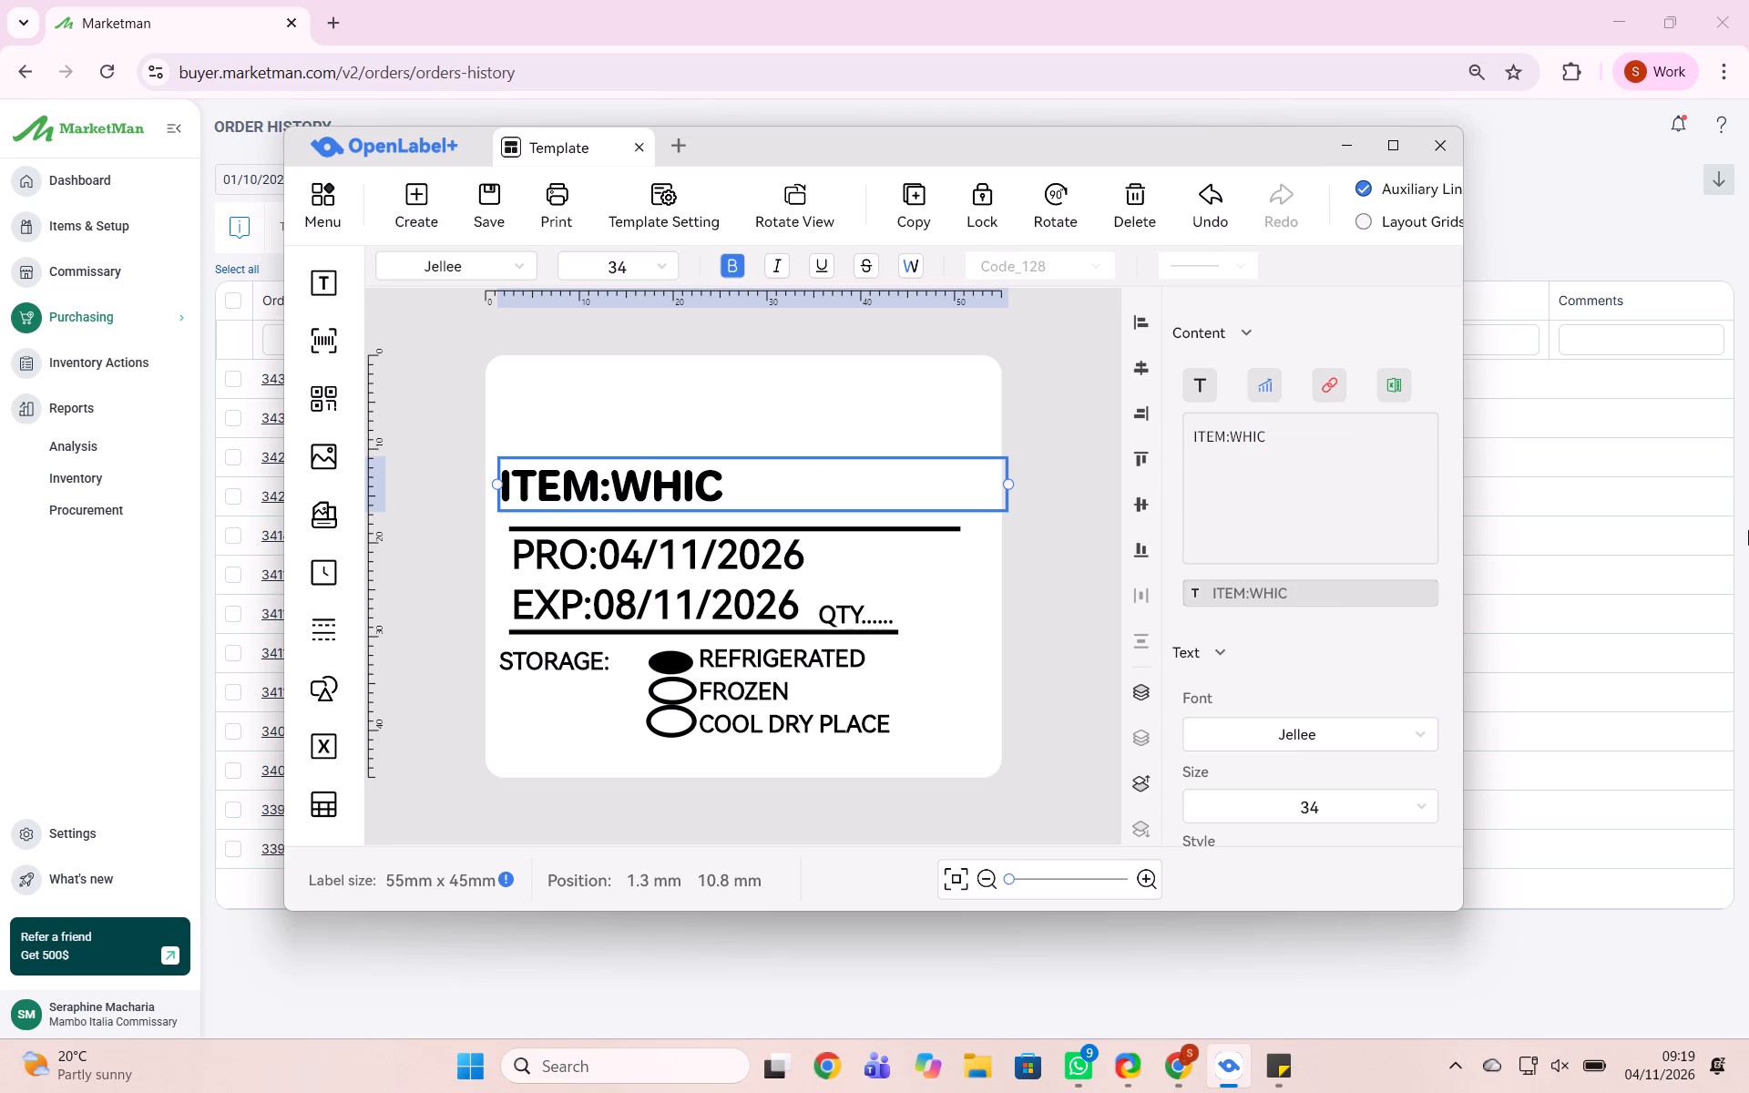
key("BackSpace")
type("TE BEAN DIP")
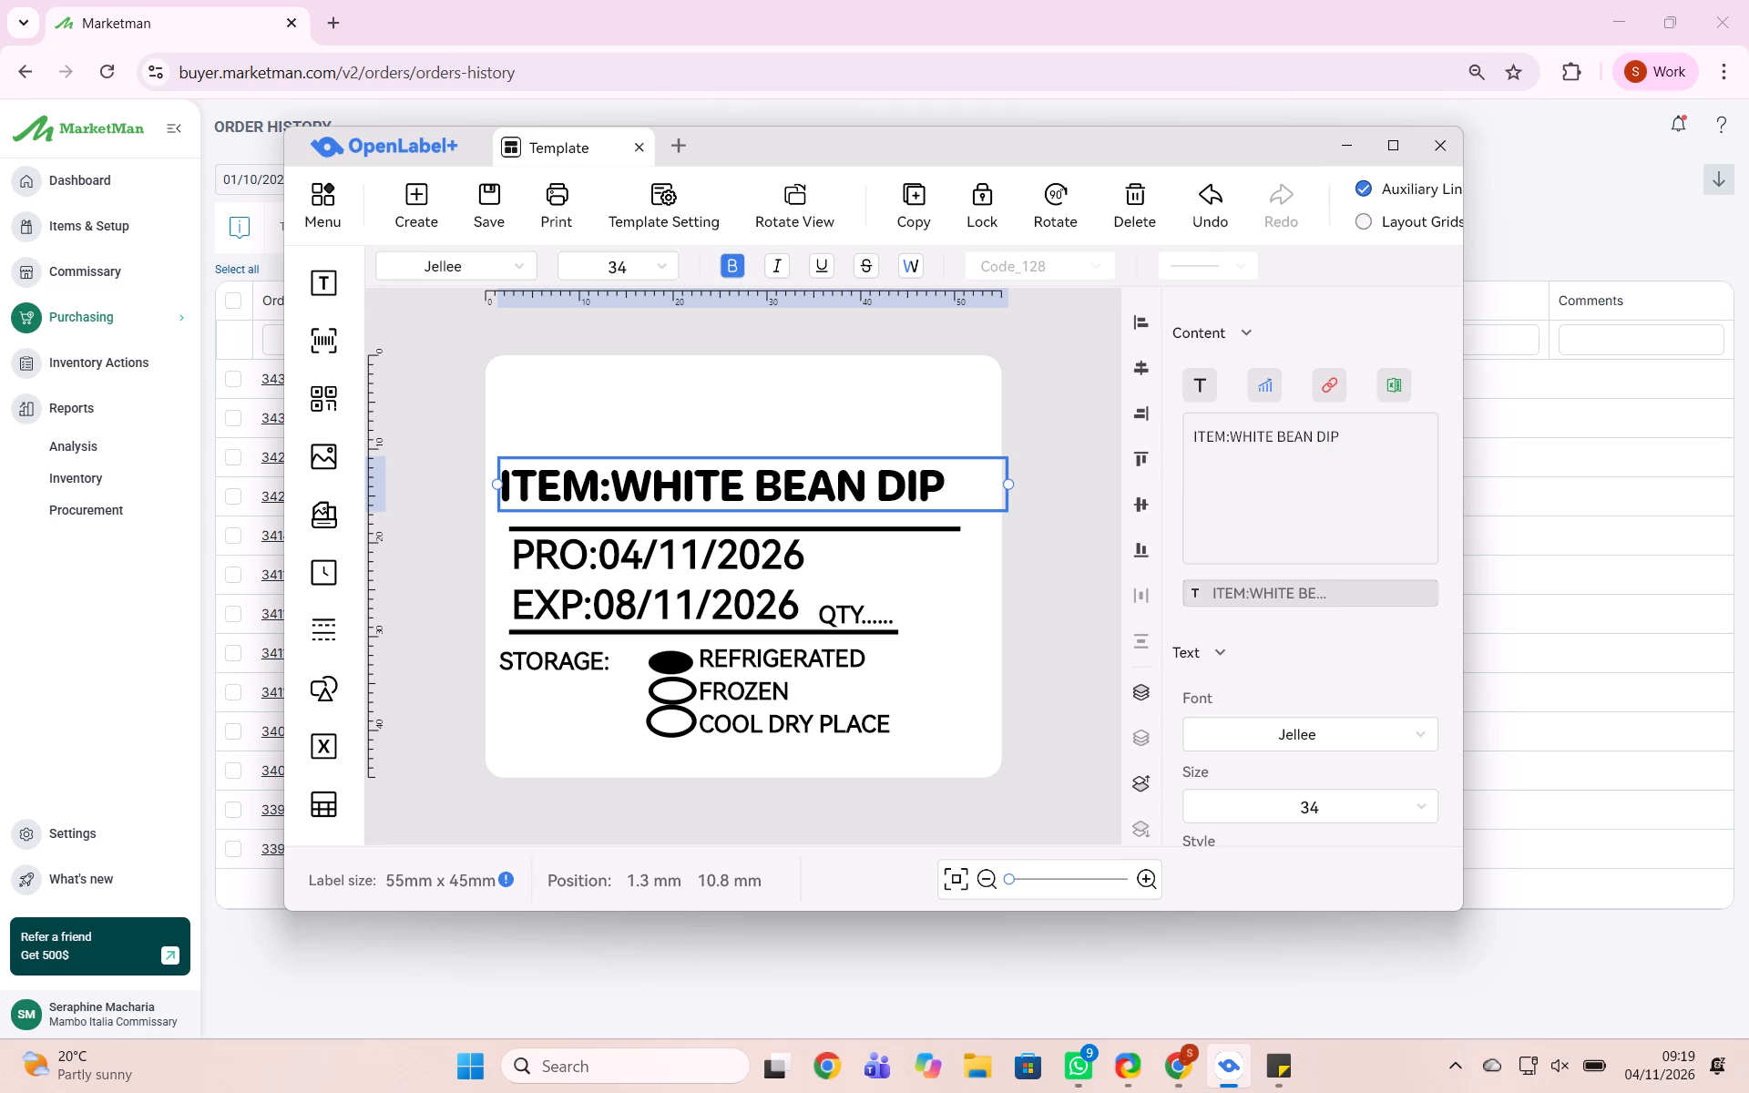
Set the label's expiry date to 07/11/2026.
left_click(771, 571)
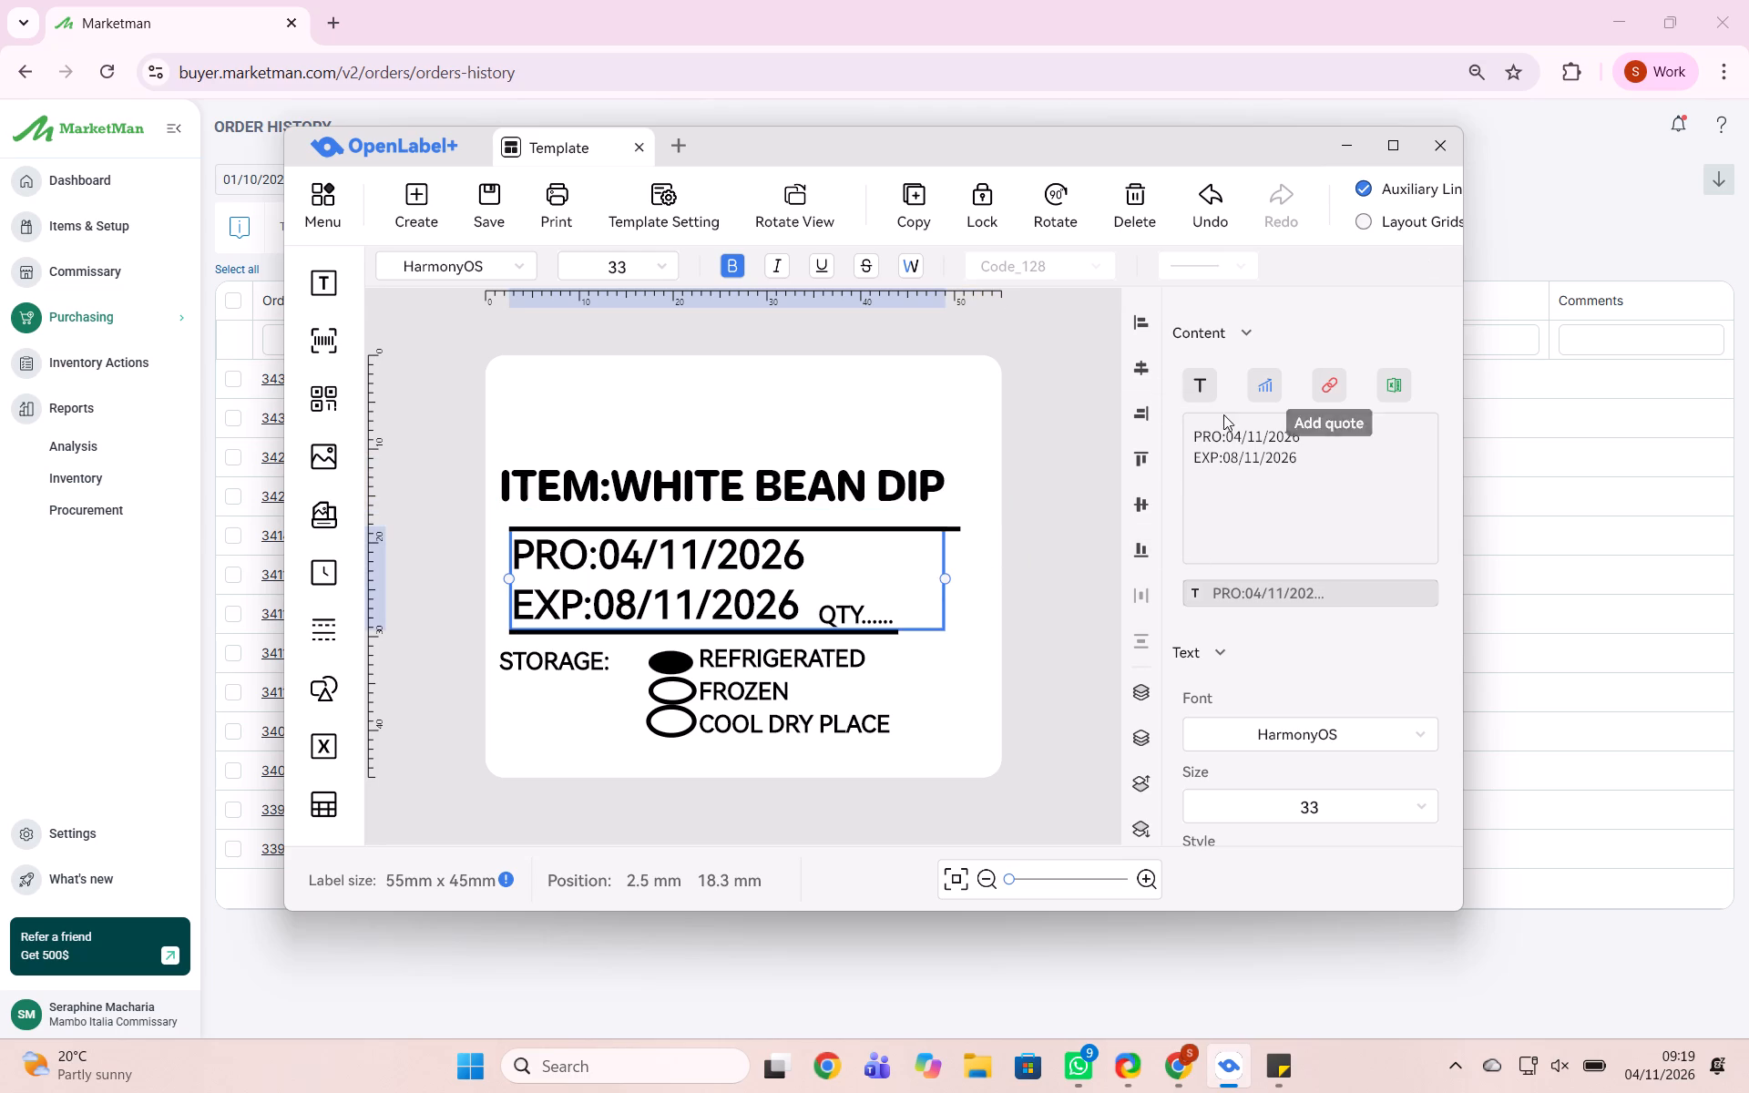
double_click(1230, 462)
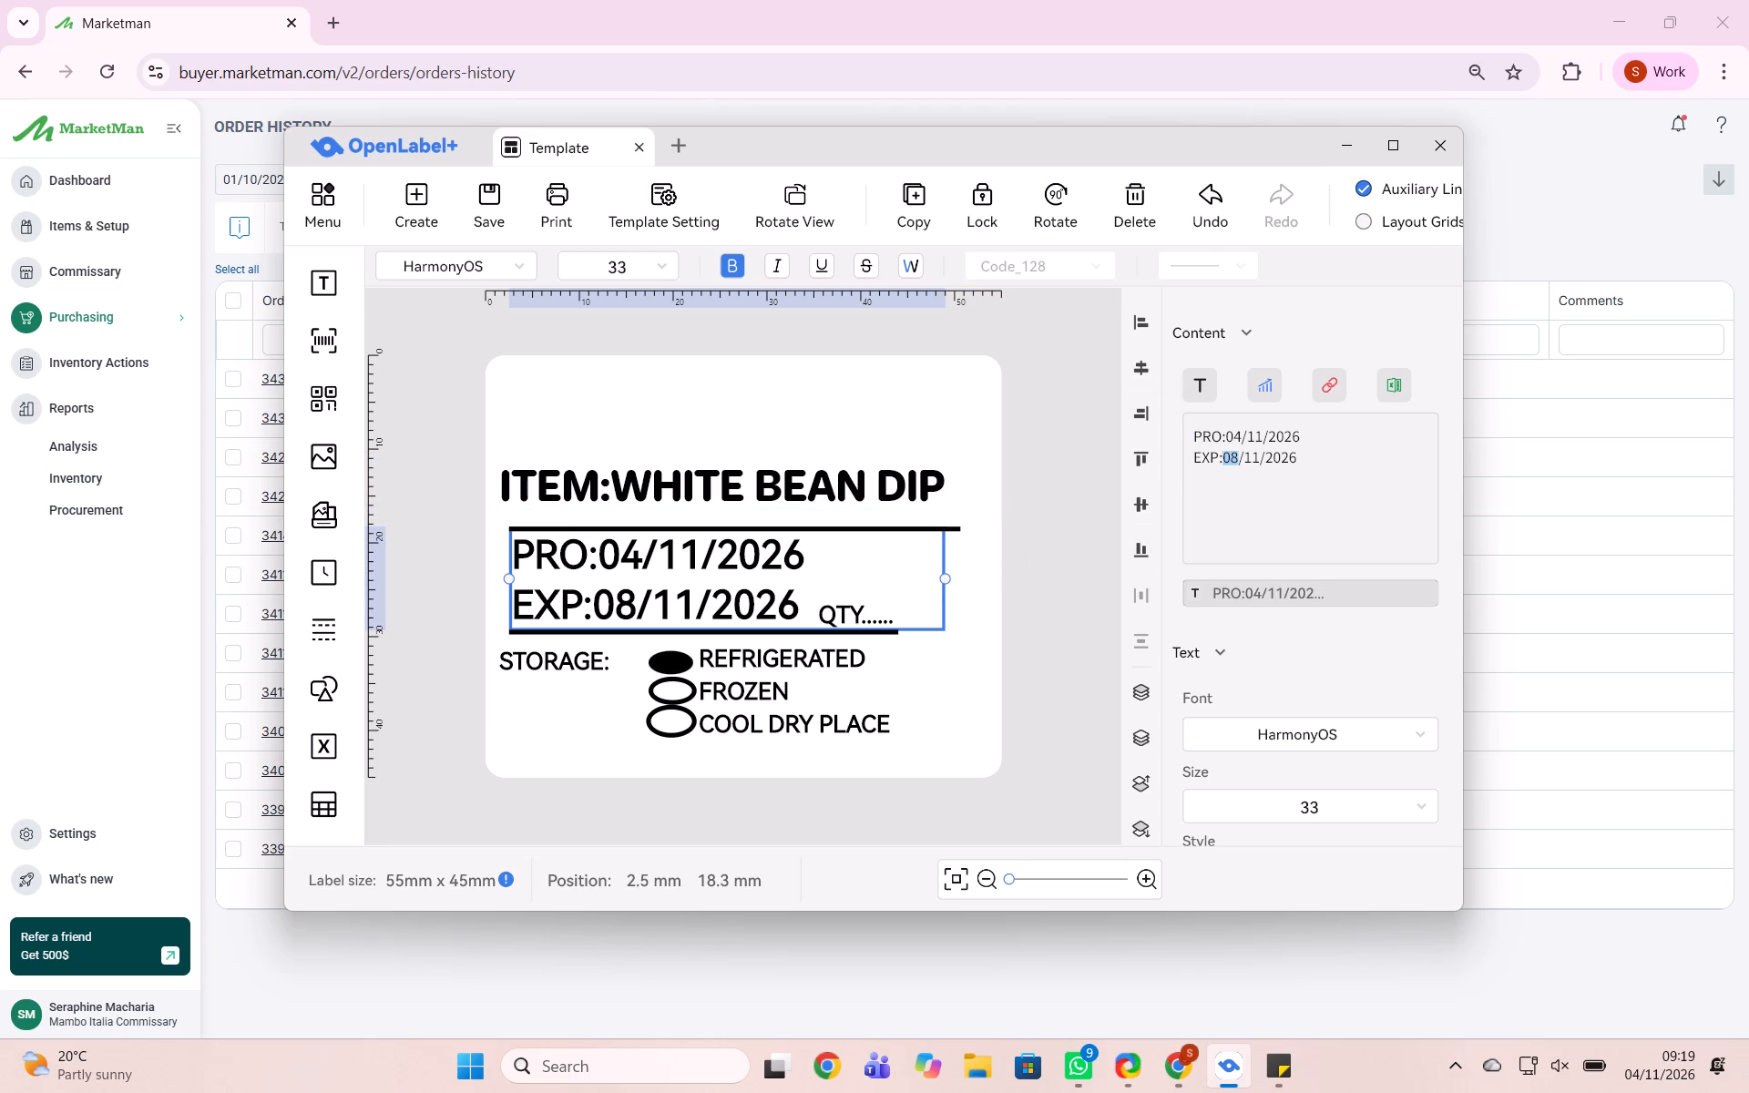
type("07")
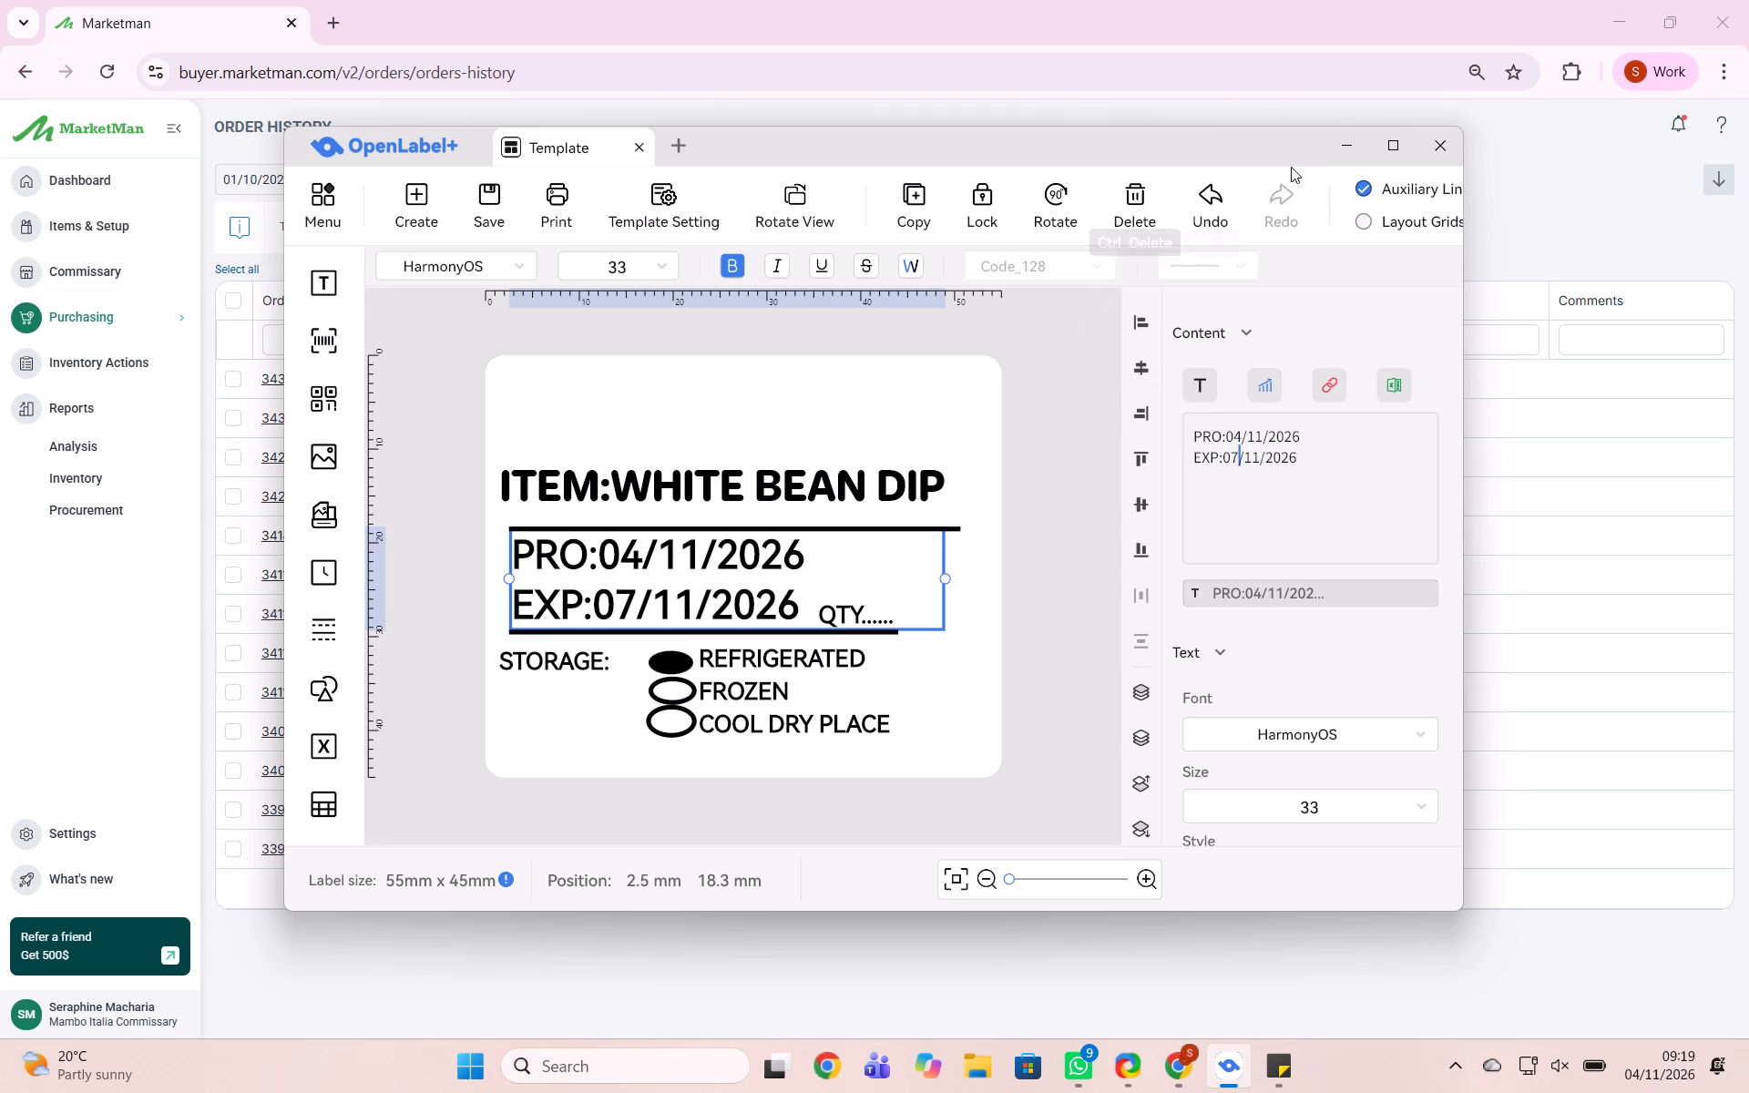
Print 3 copies of the WHITE BEAN DIP label.
left_click(537, 211)
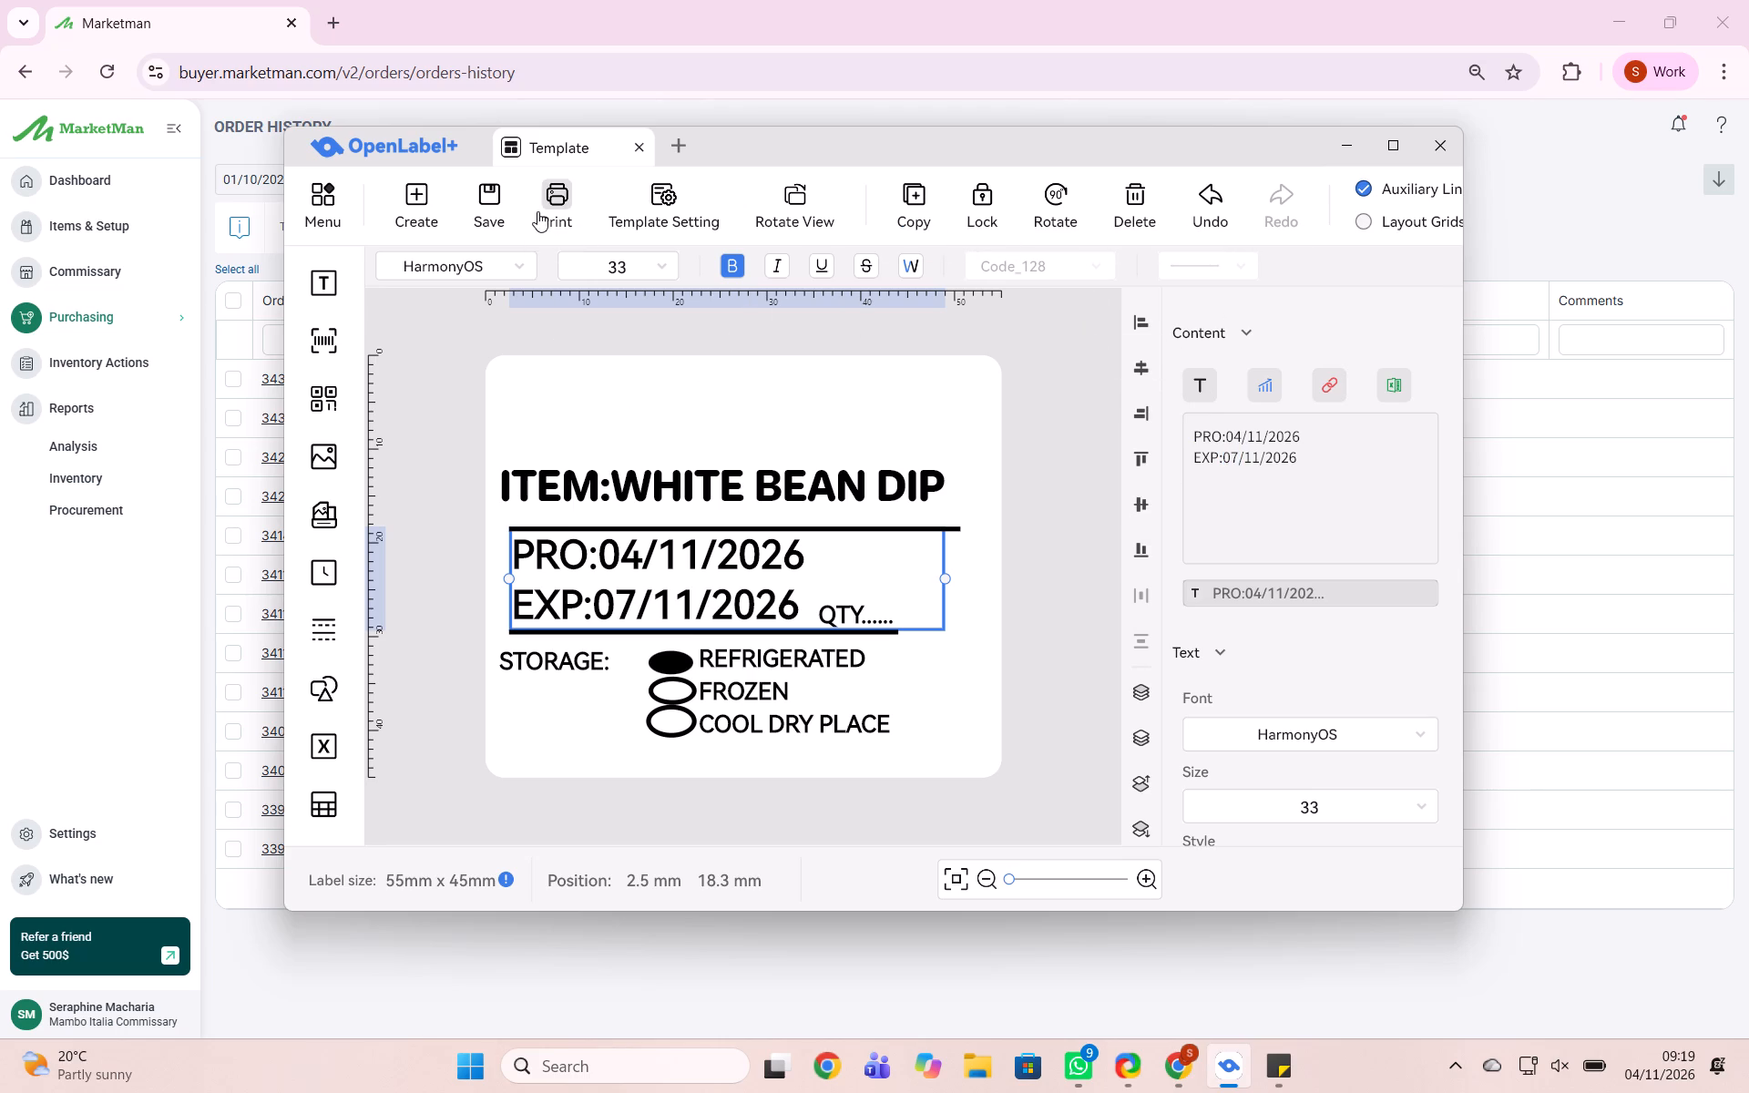
left_click_drag(565, 373, 321, 414)
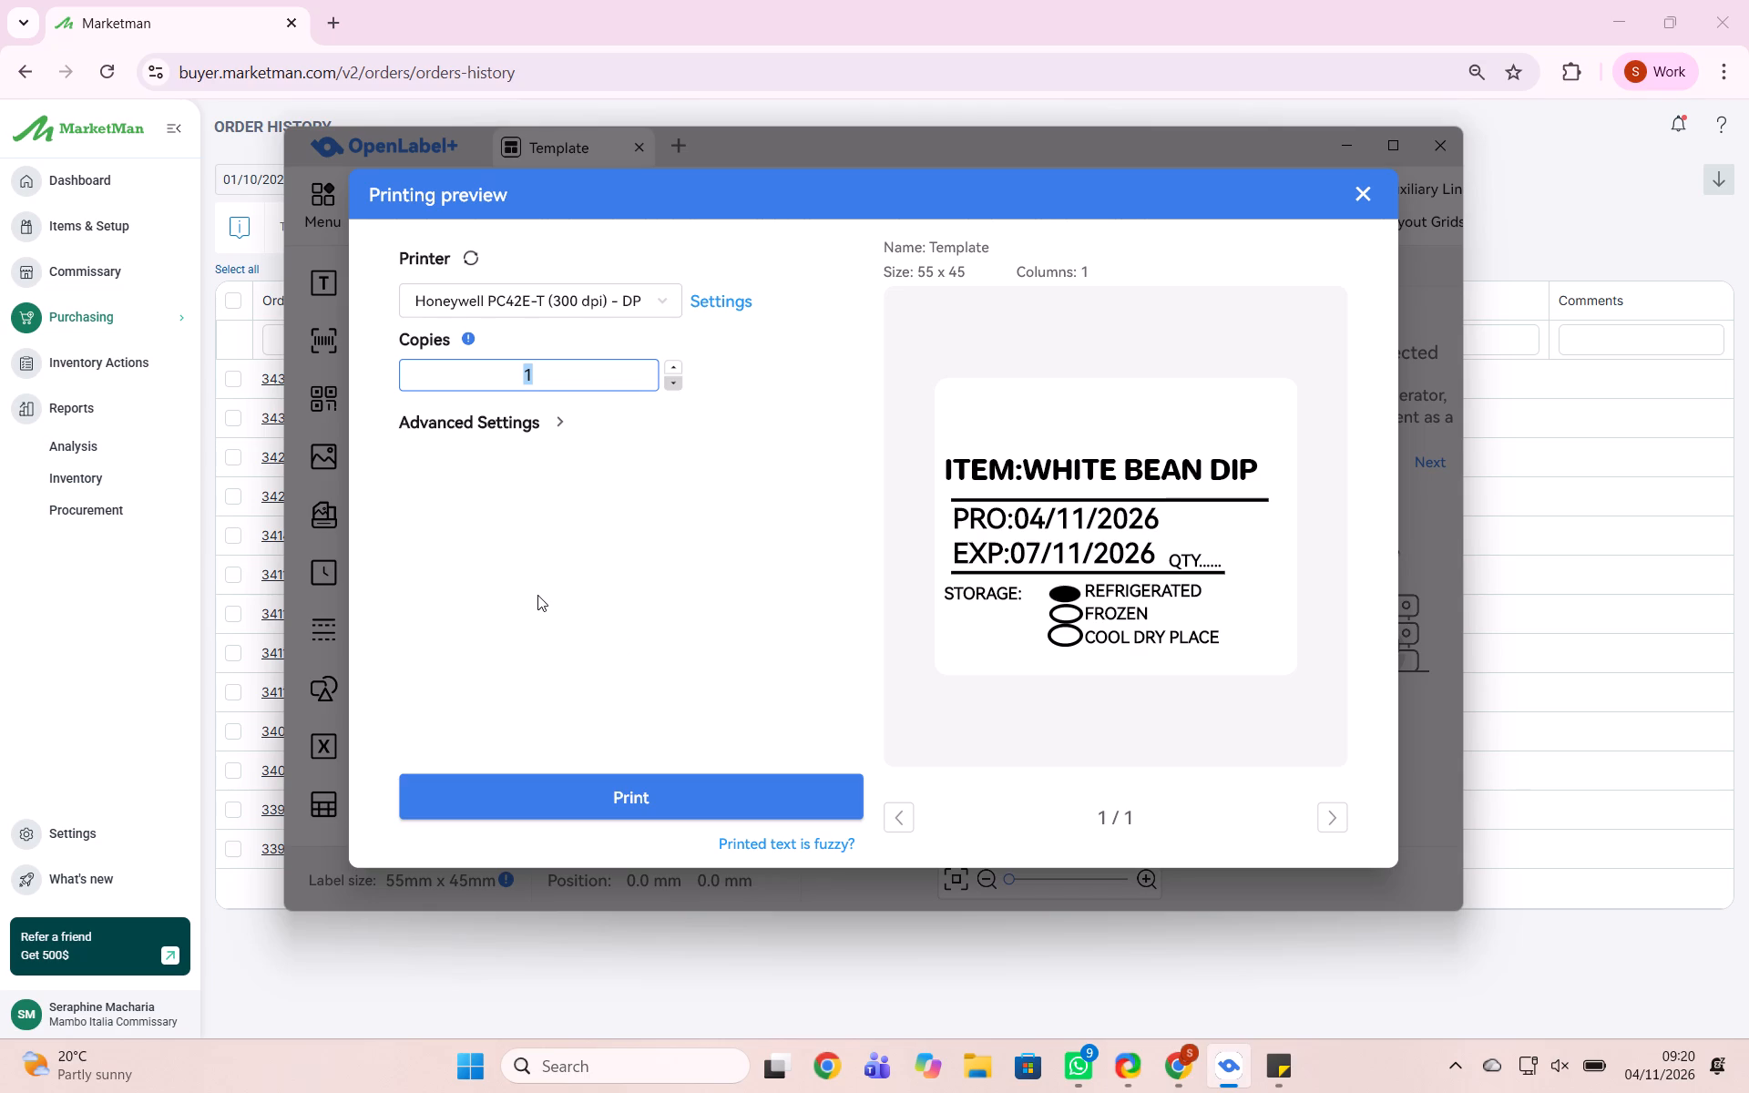
key("4")
key("BackSpace")
key("3")
left_click(612, 786)
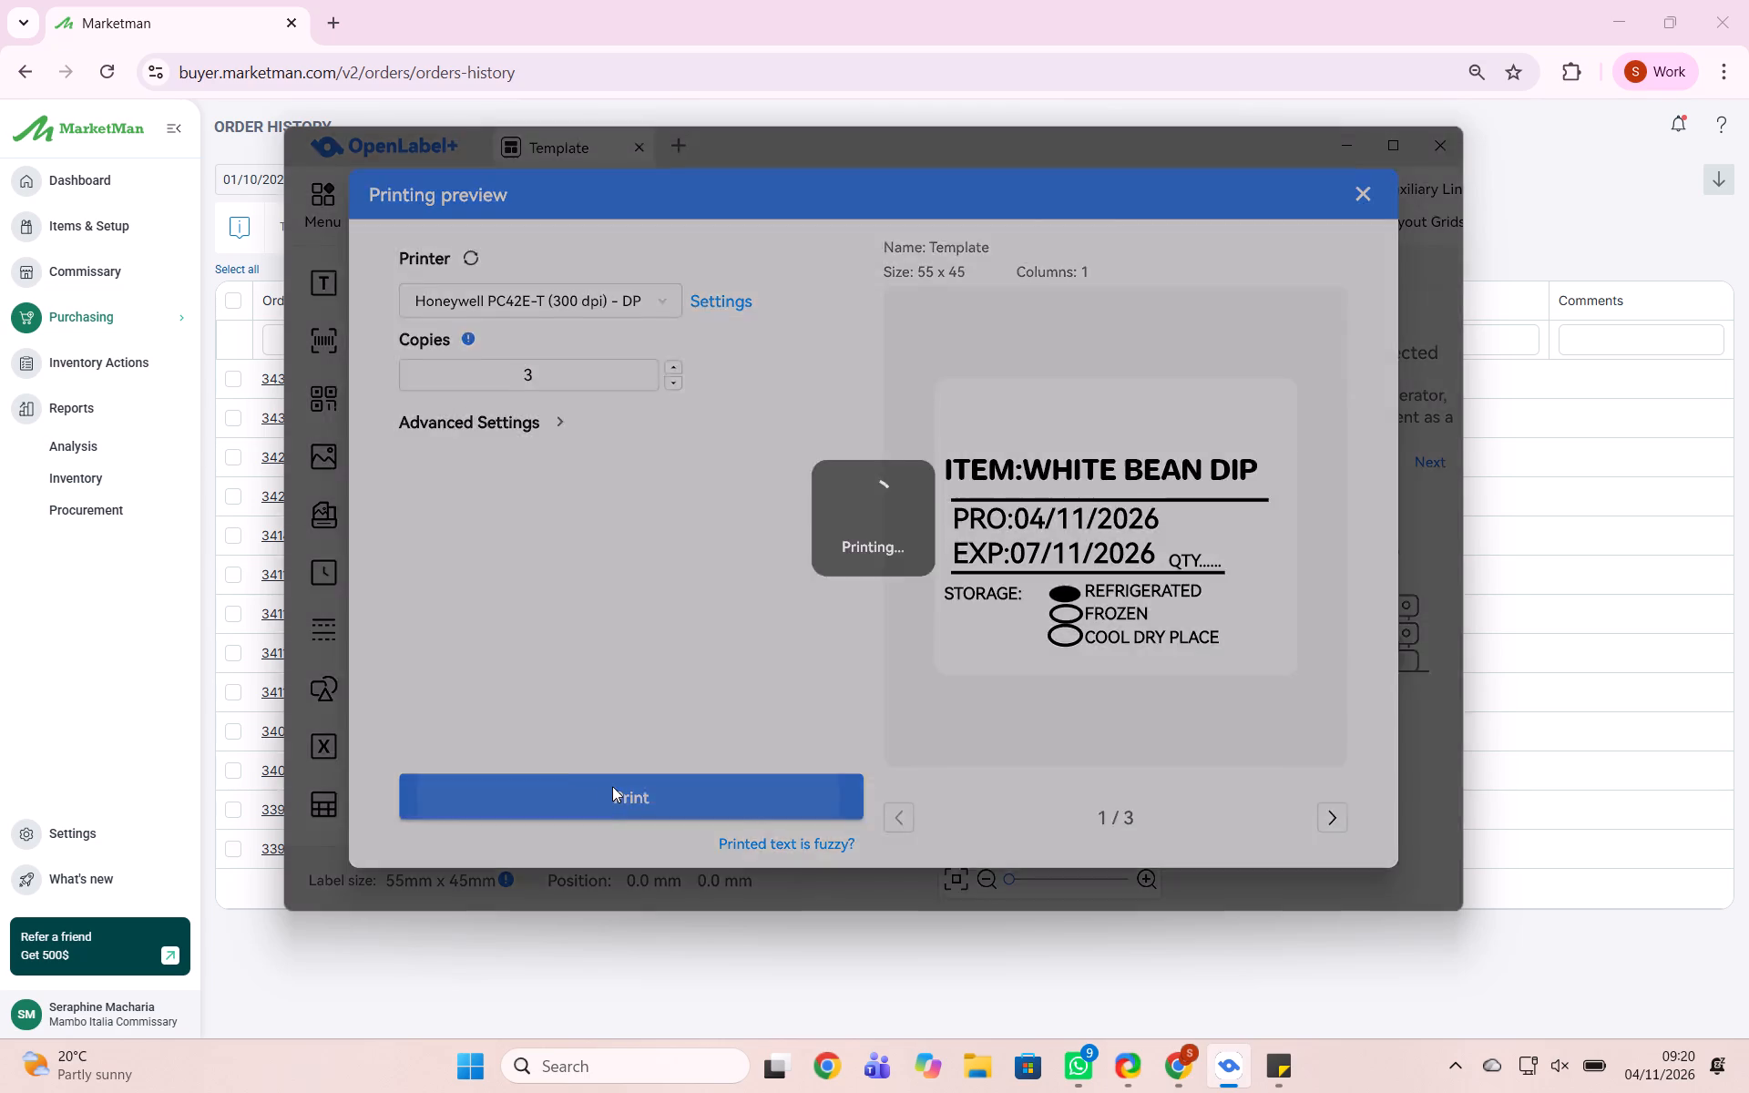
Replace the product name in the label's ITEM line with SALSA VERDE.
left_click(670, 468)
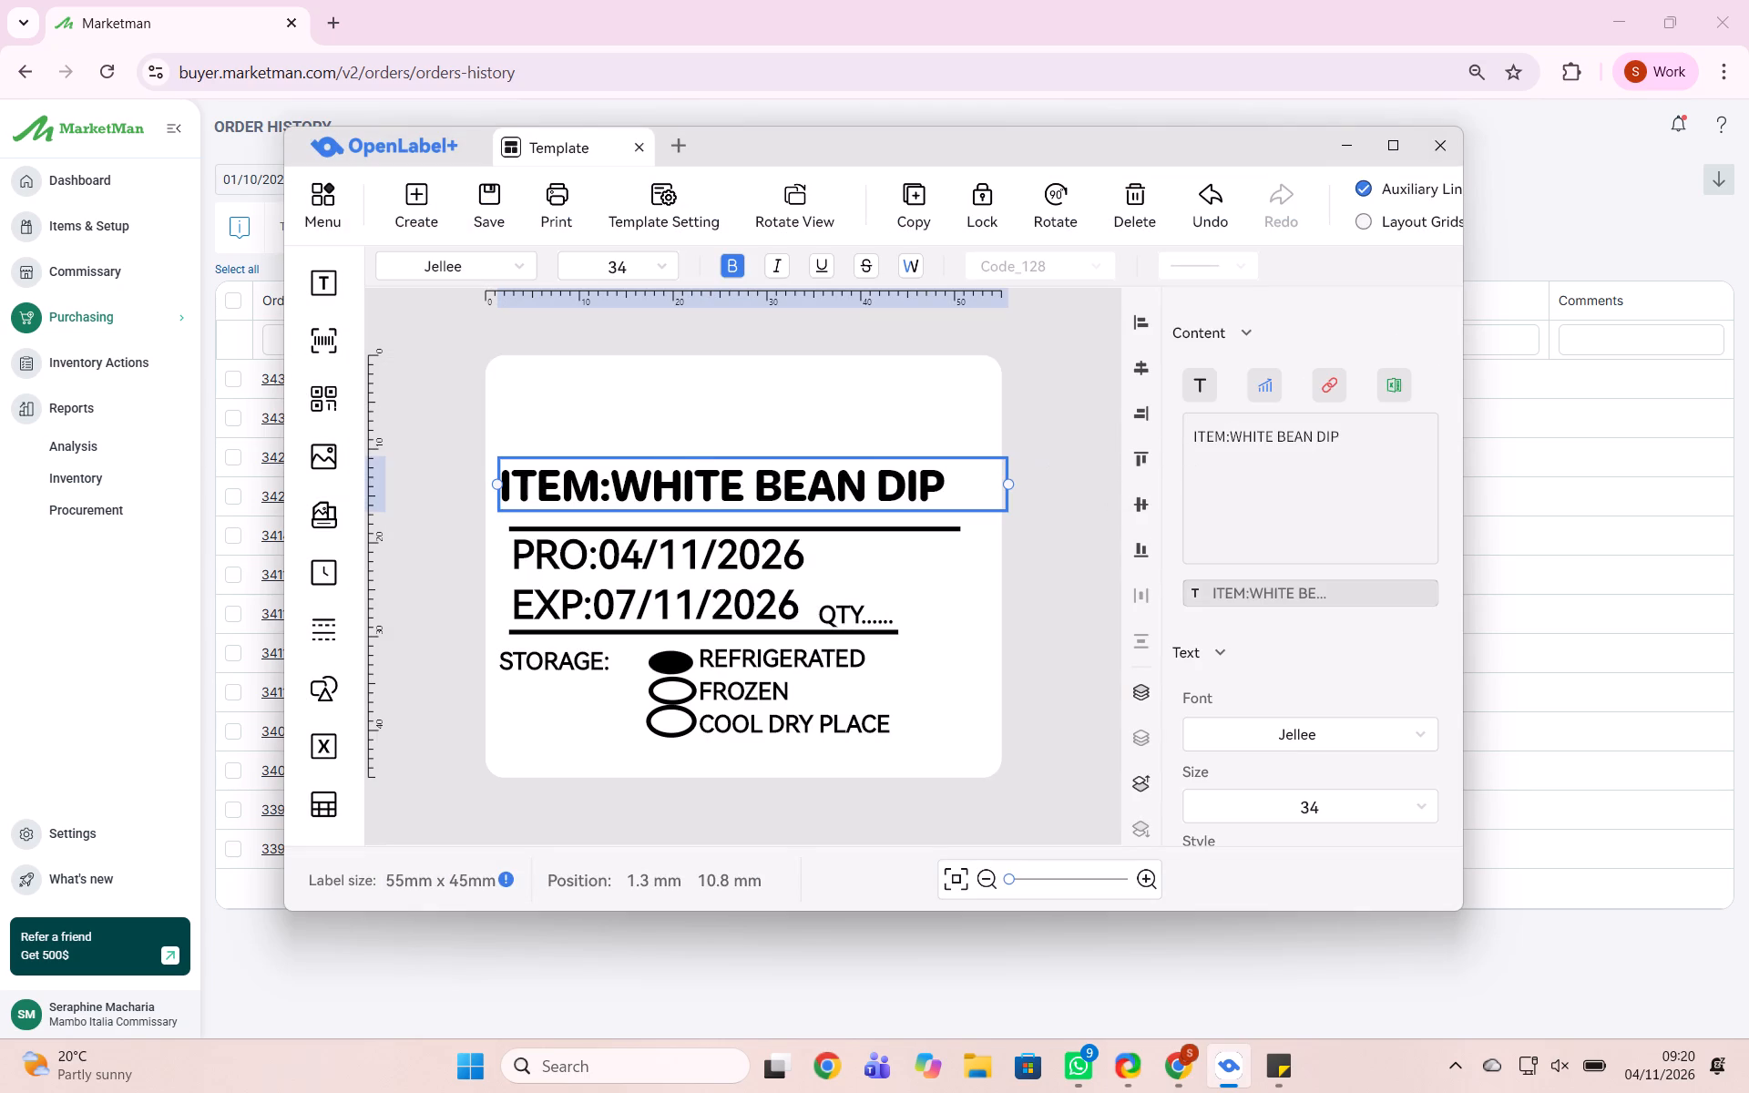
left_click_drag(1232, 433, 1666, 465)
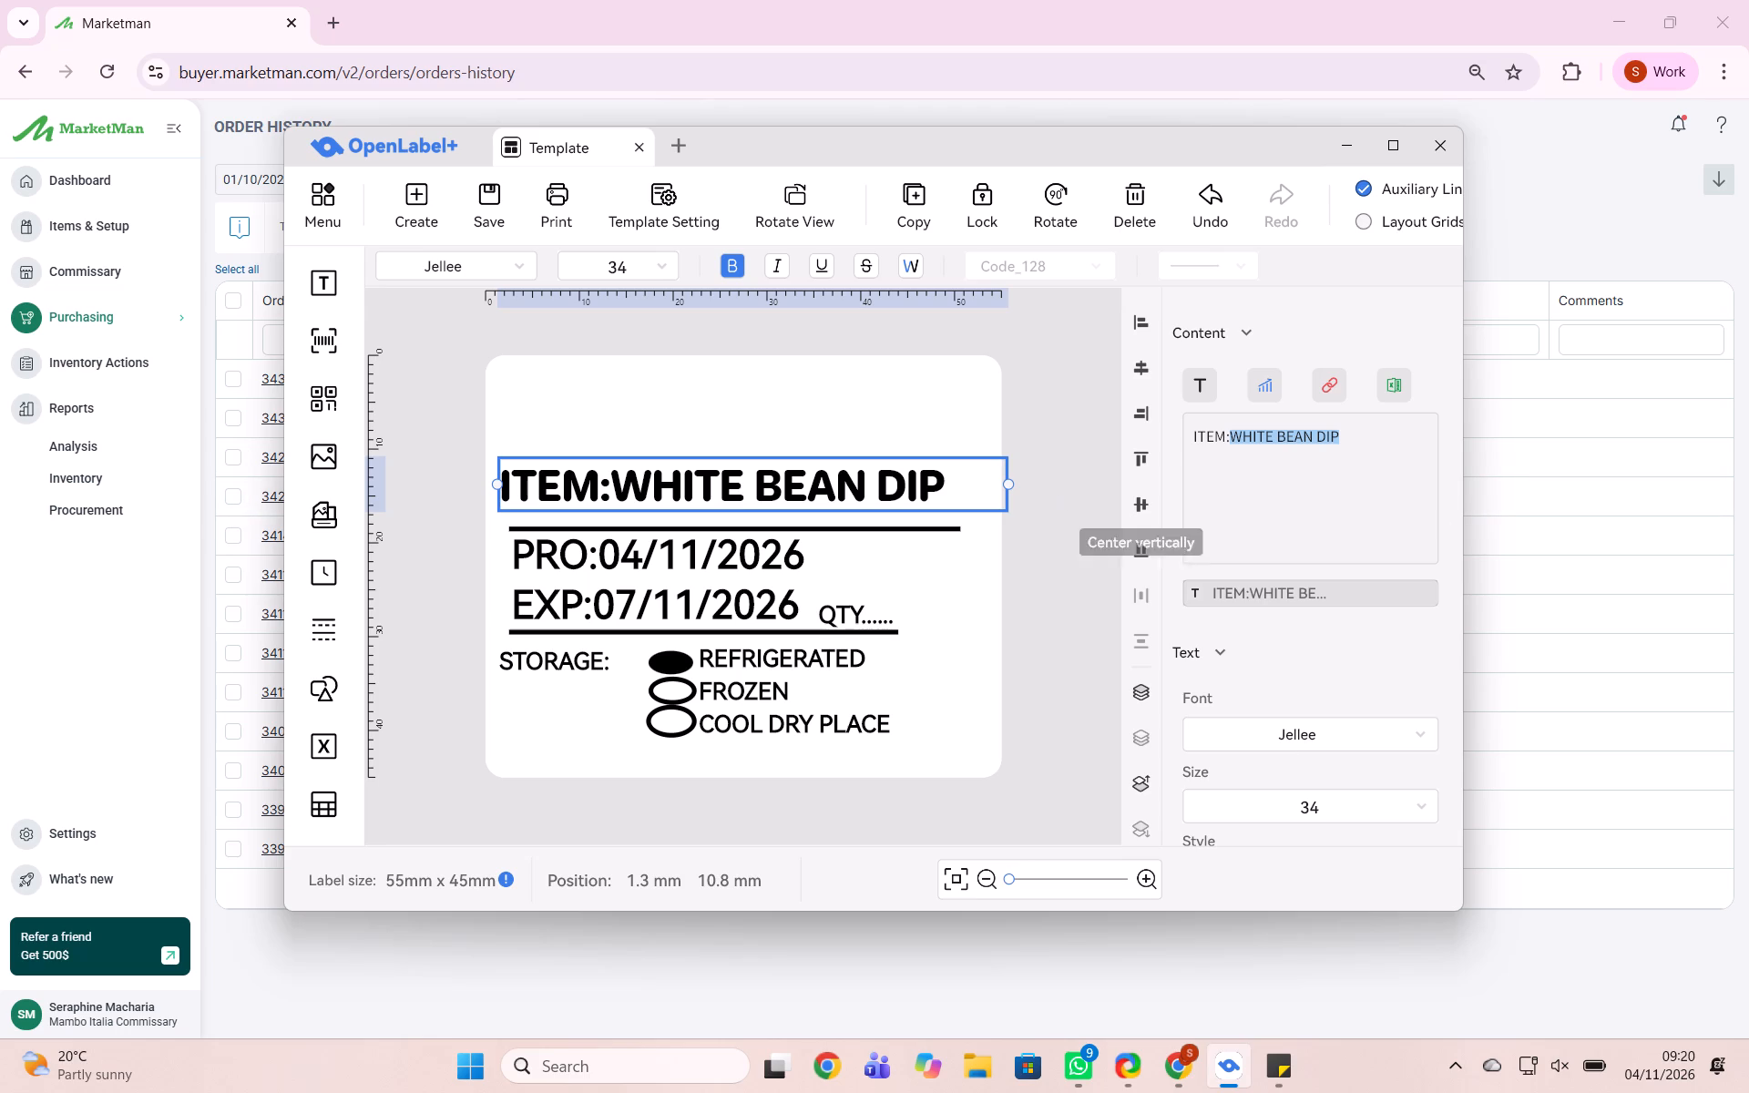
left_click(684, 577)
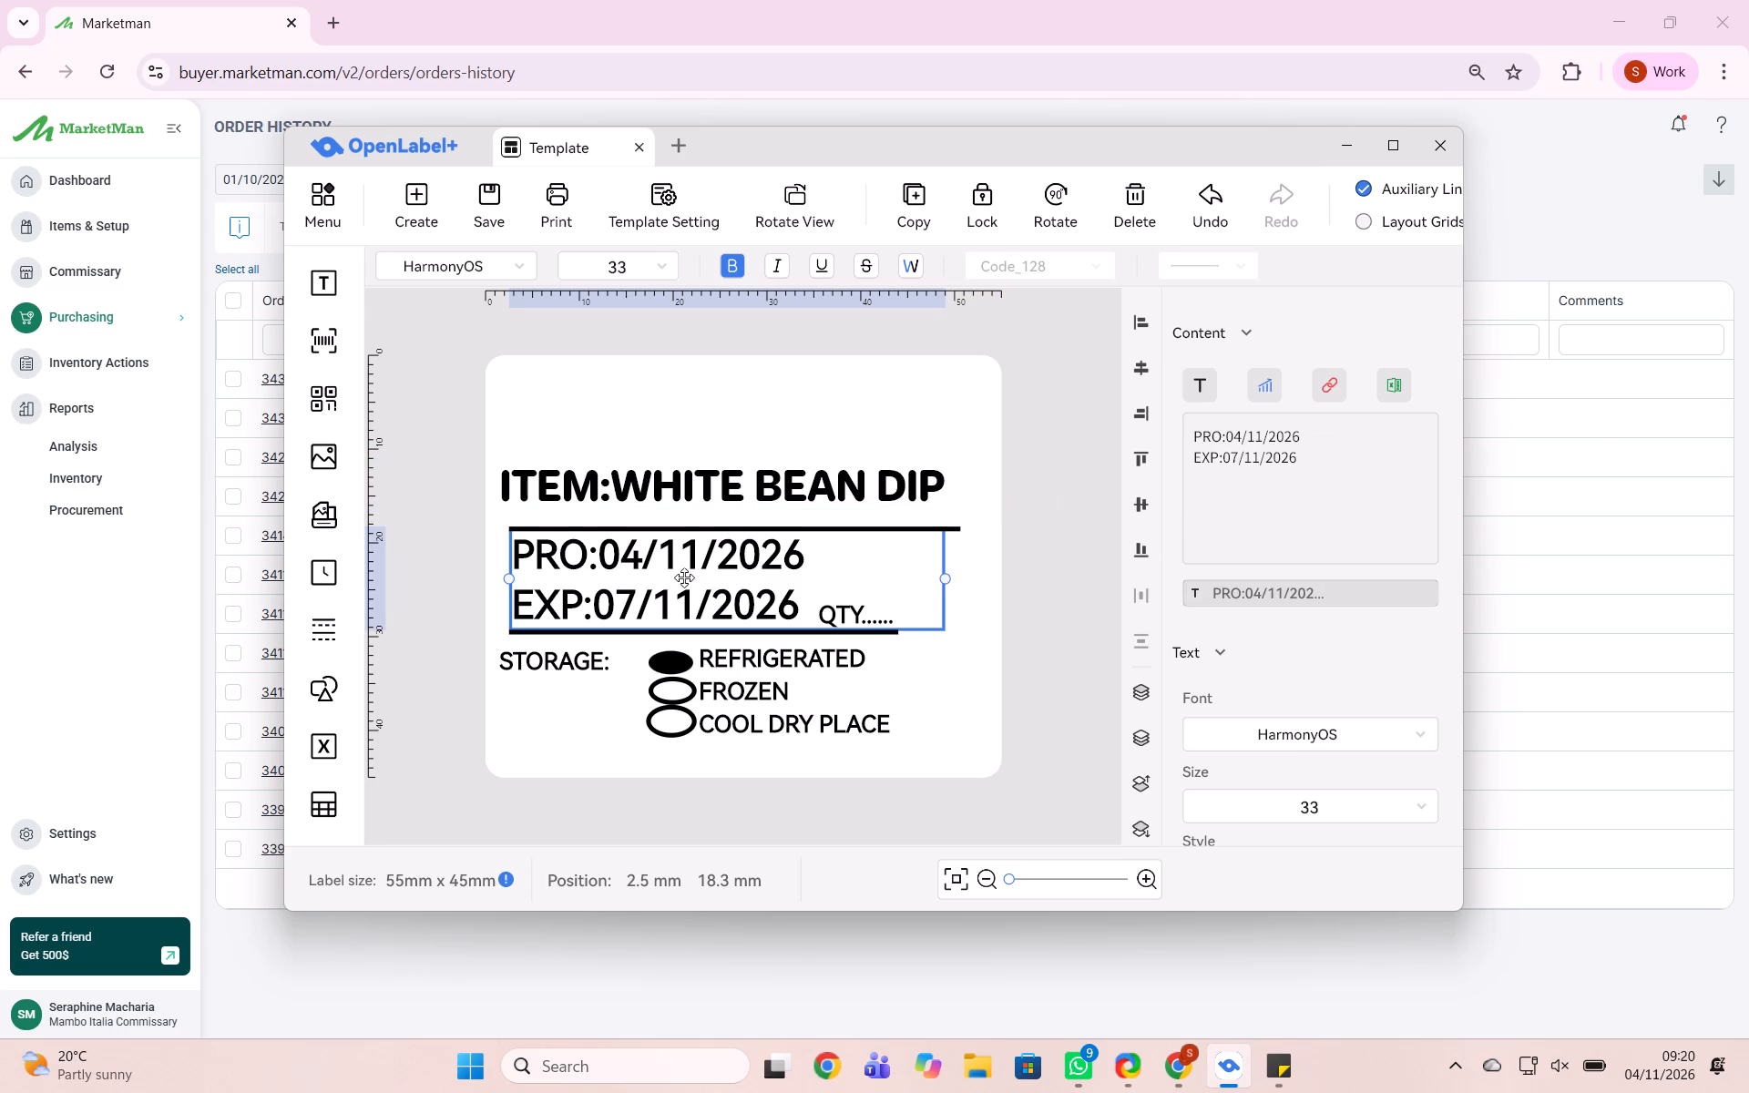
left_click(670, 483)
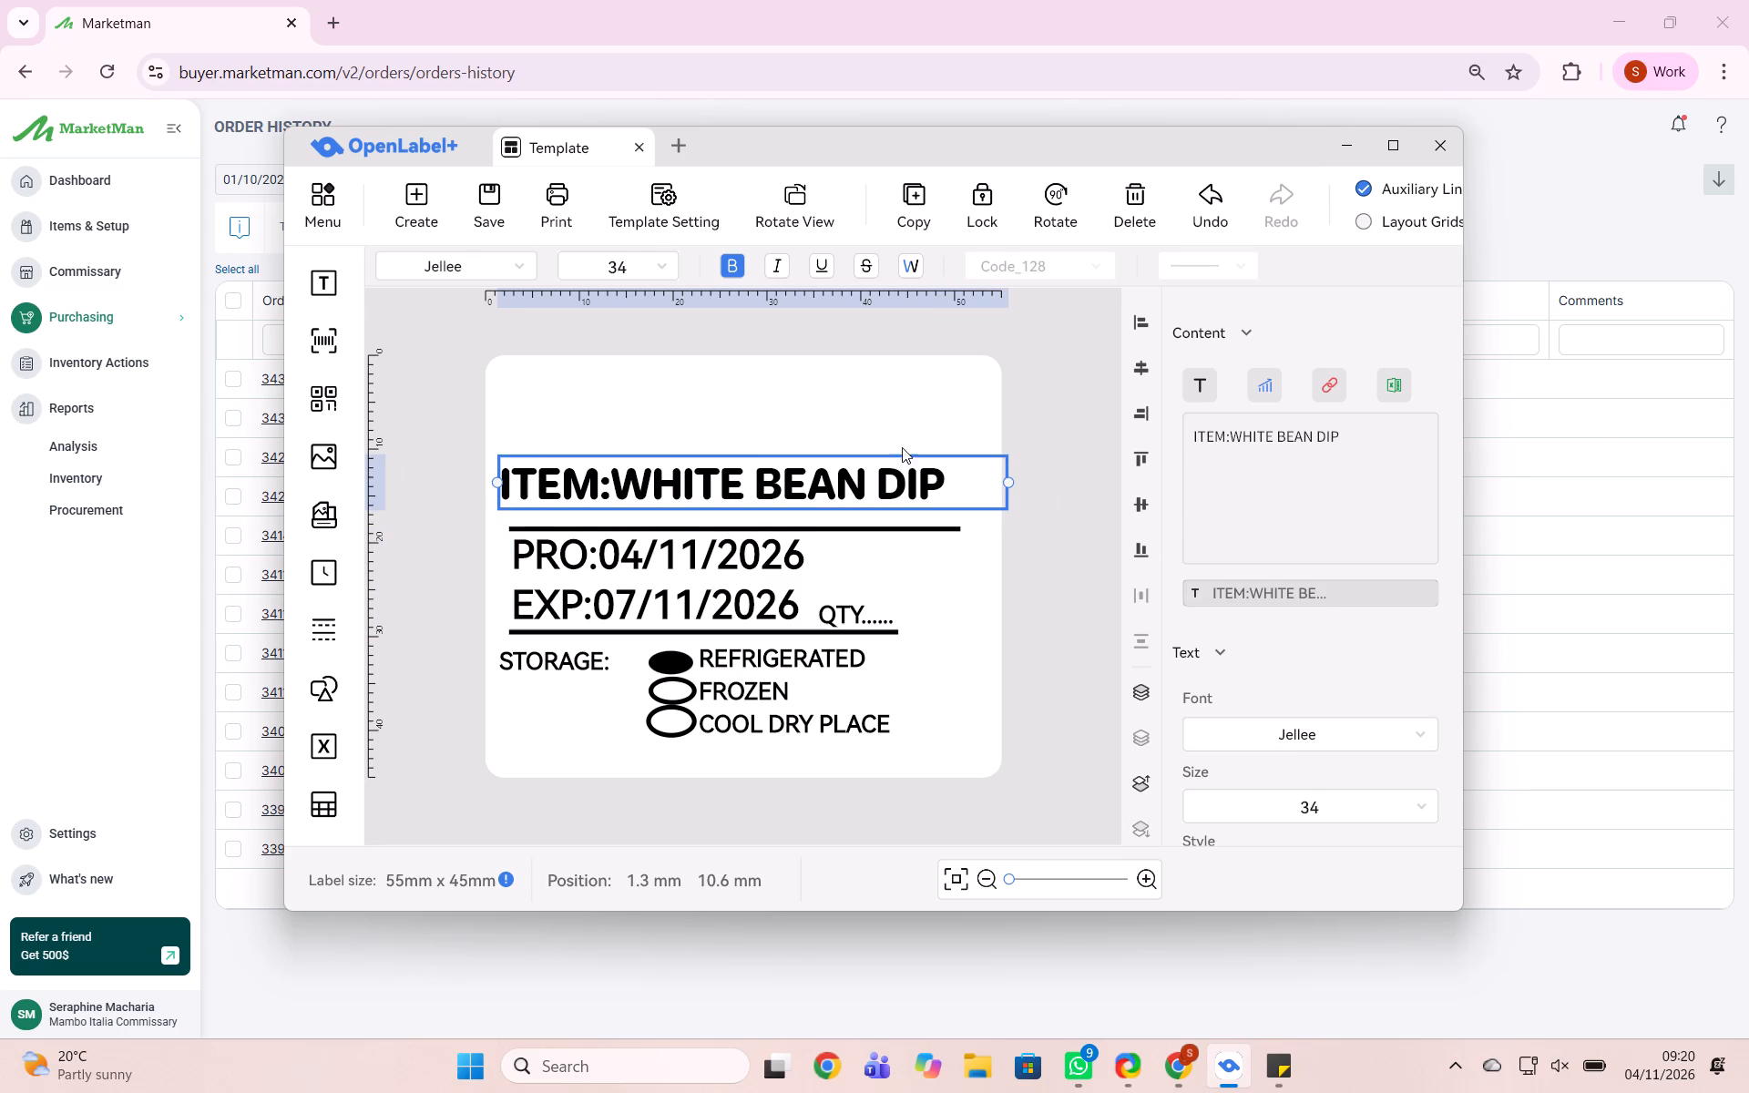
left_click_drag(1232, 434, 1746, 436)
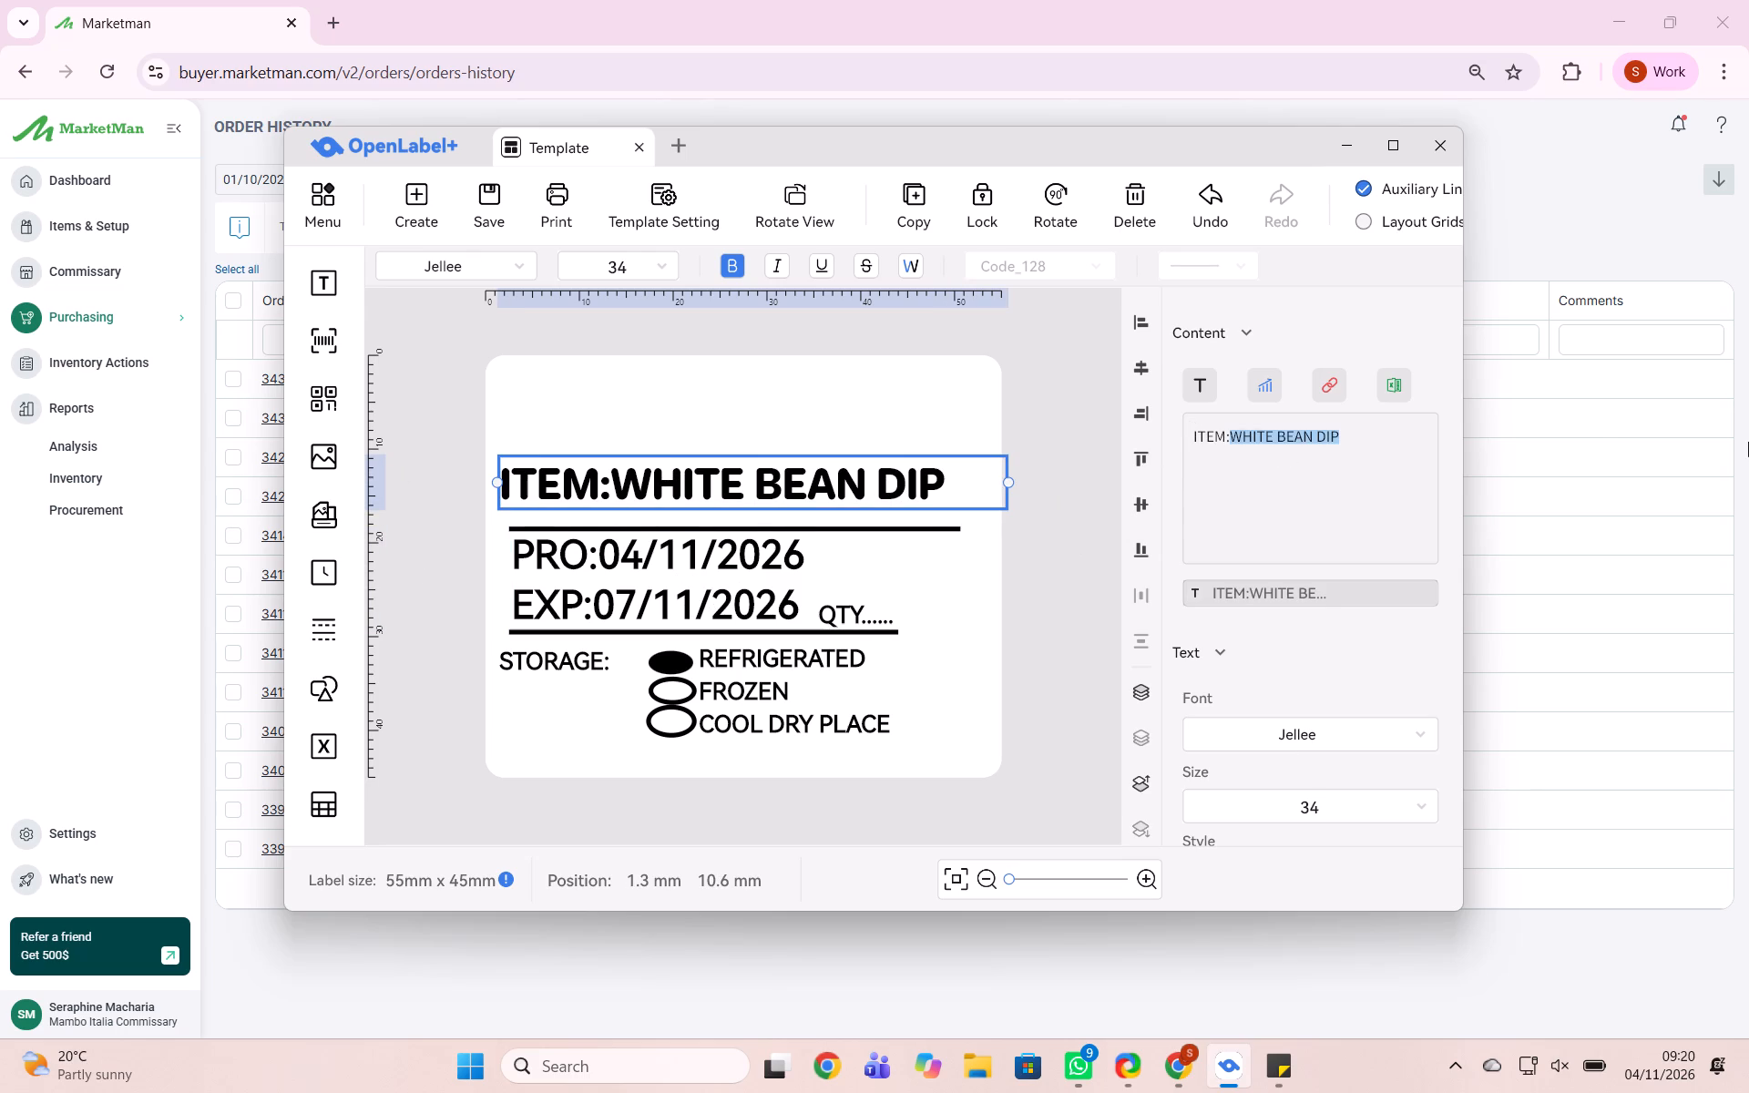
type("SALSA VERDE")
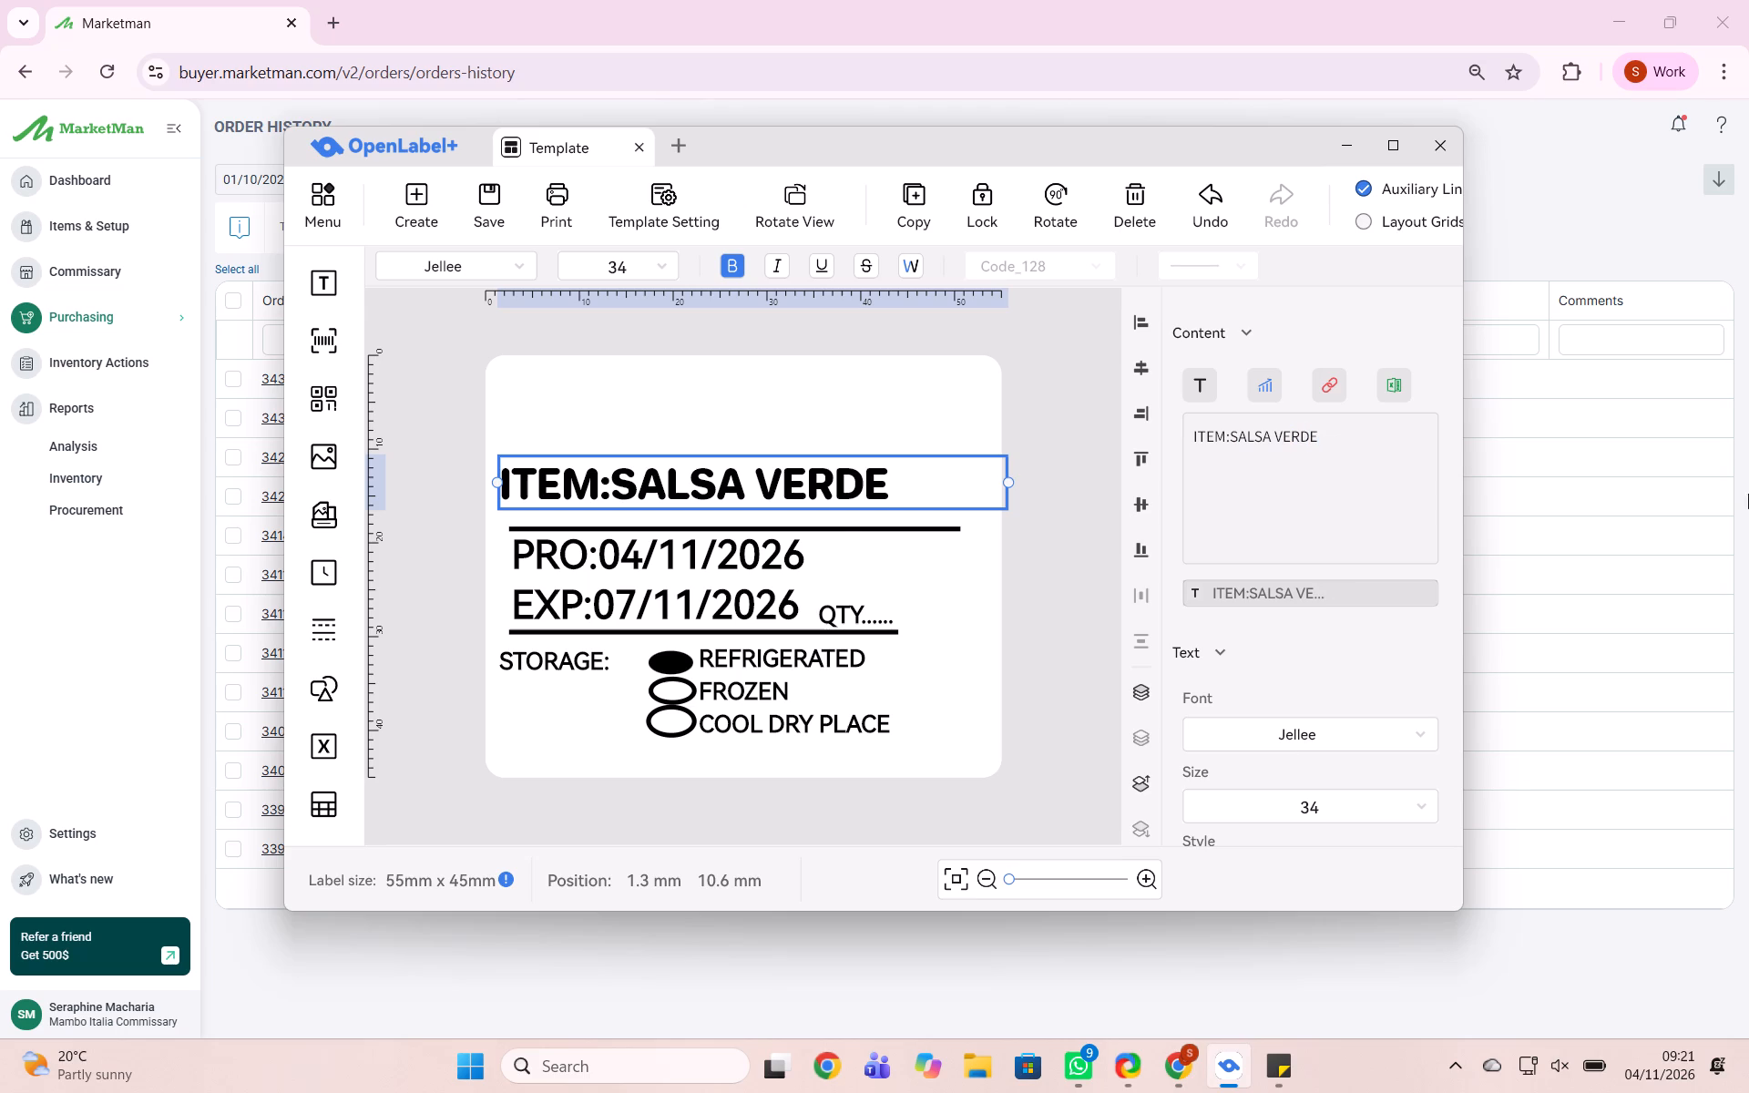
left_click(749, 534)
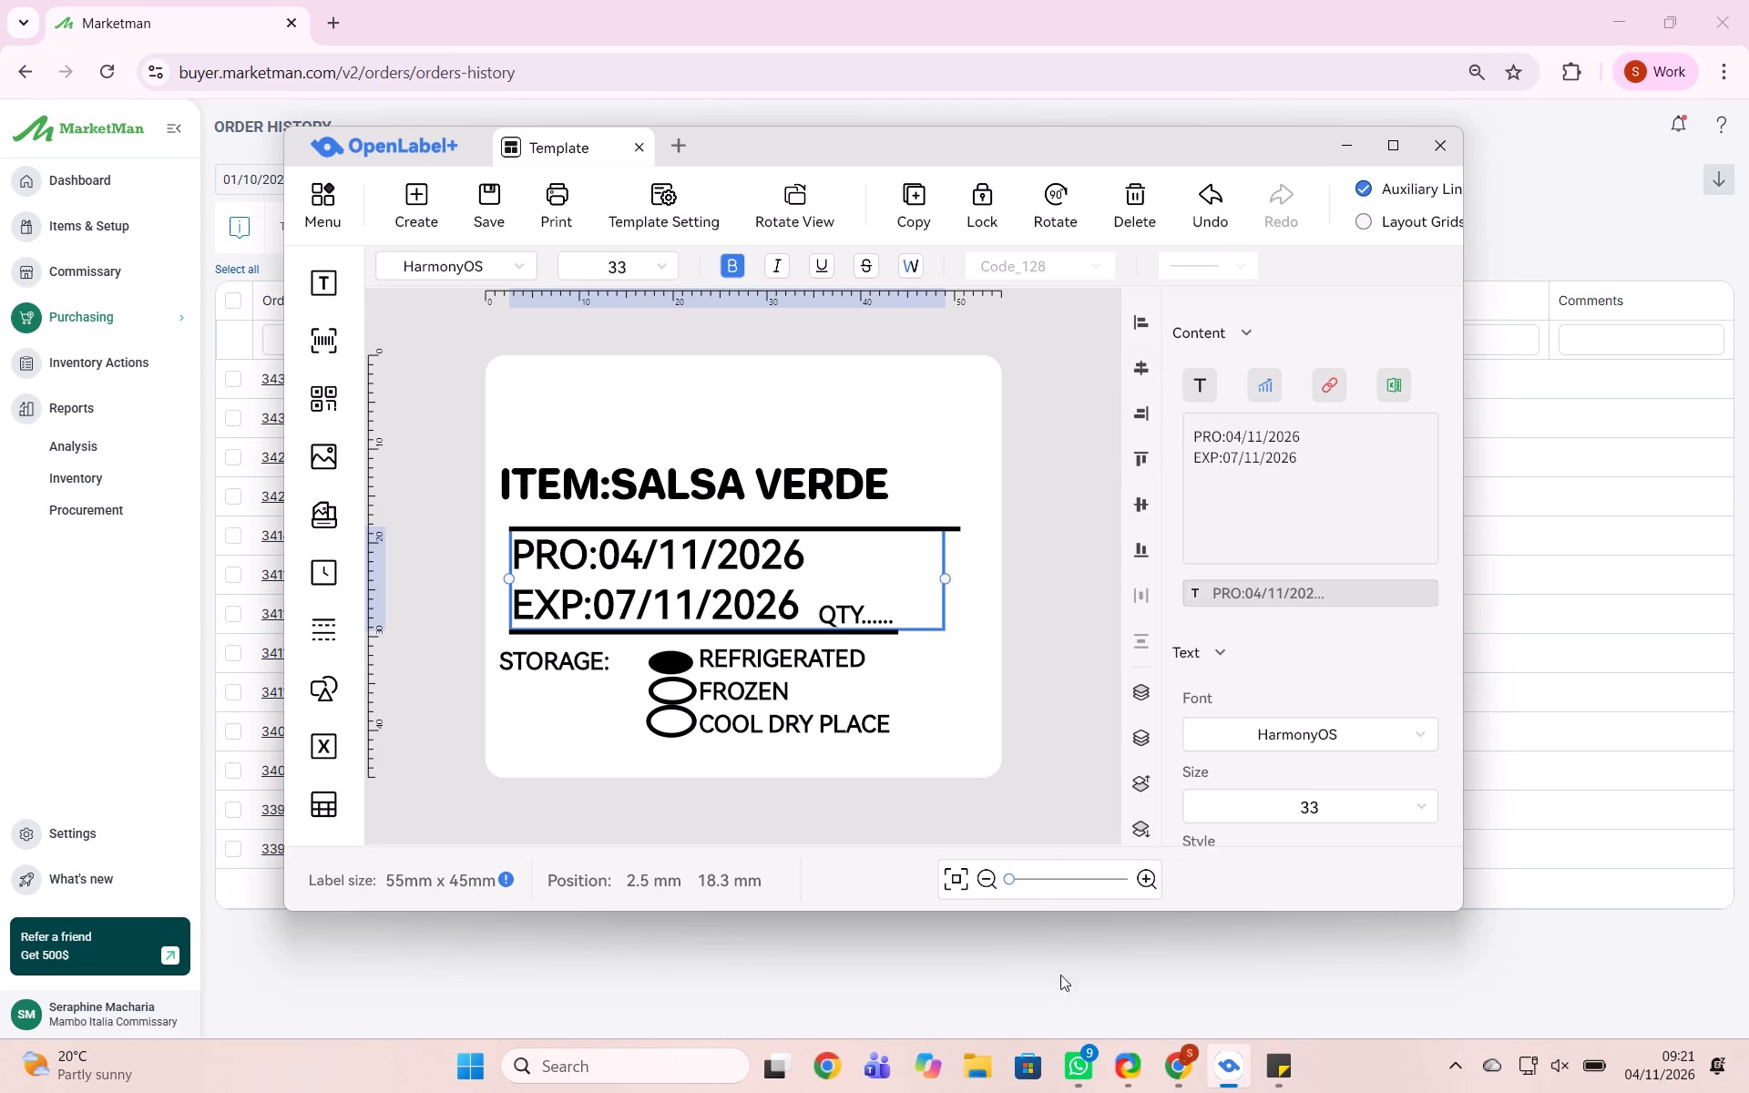
Switch to MarketMan in Google Chrome and search the sub-recipes and preparations for LAMB DI.
left_click(1170, 1073)
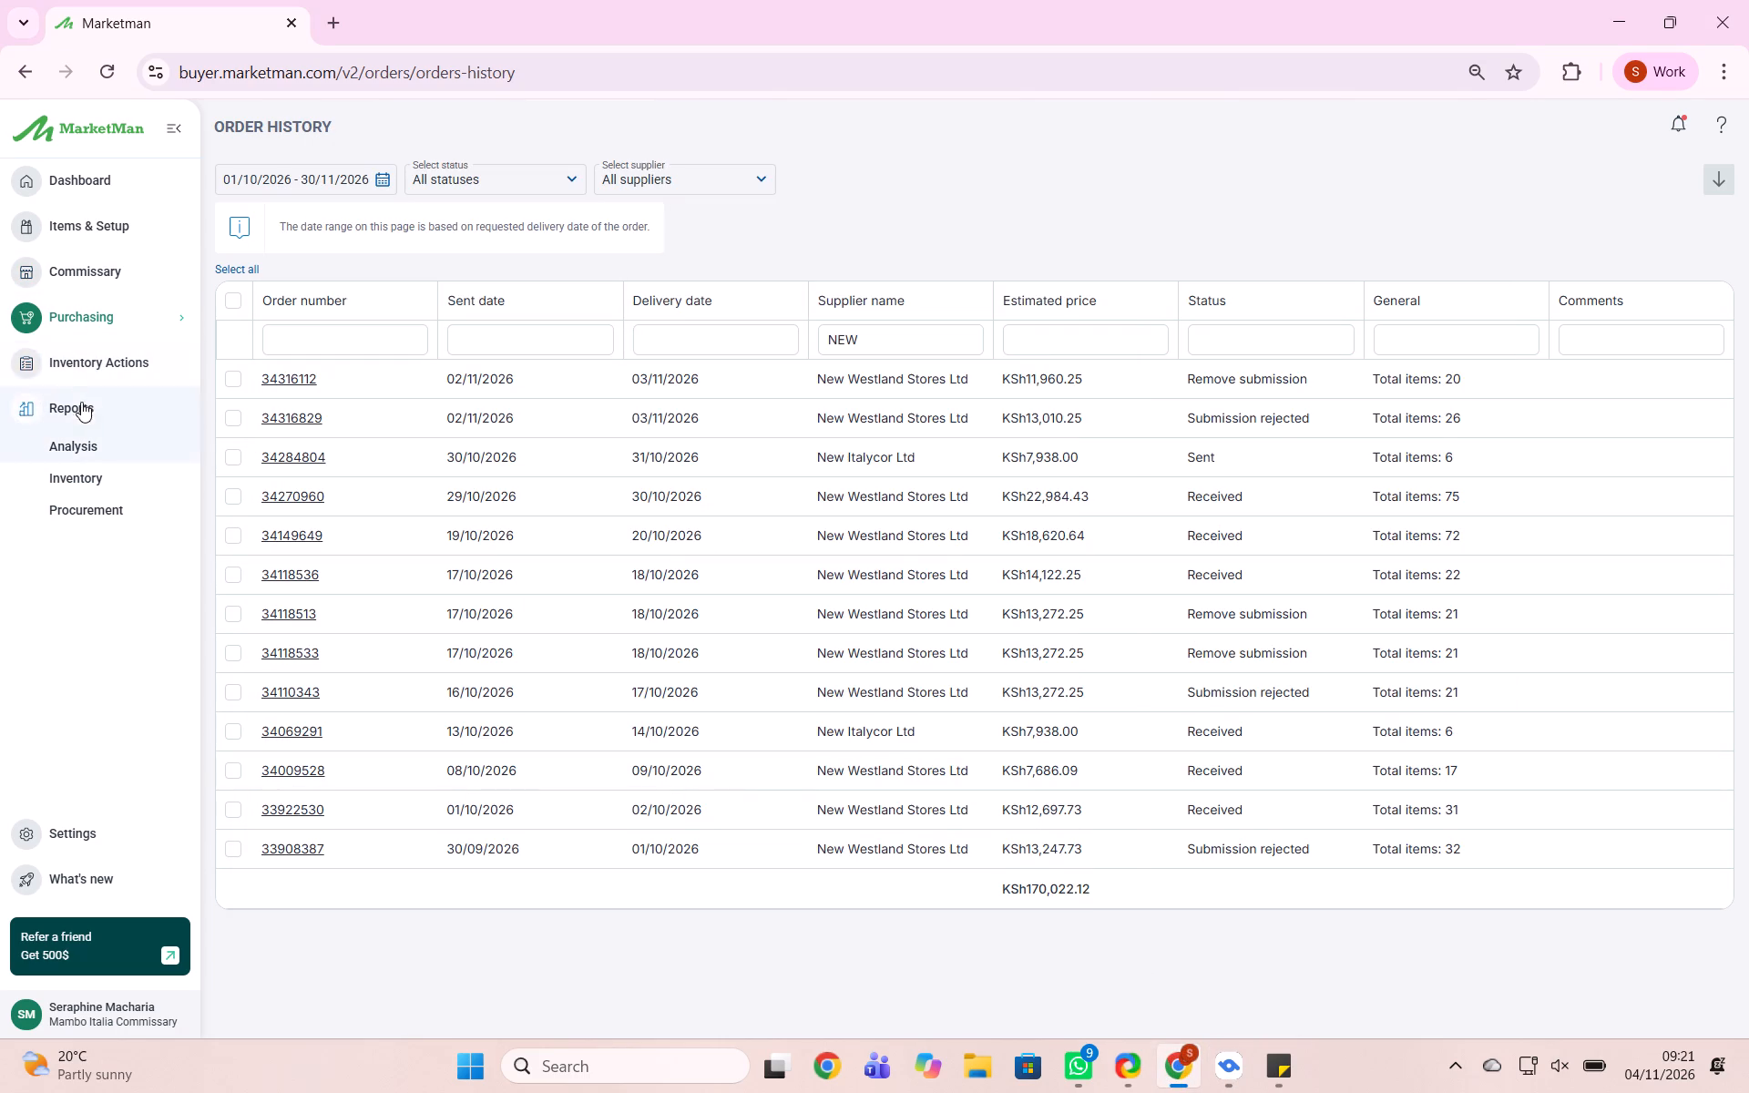
left_click(86, 232)
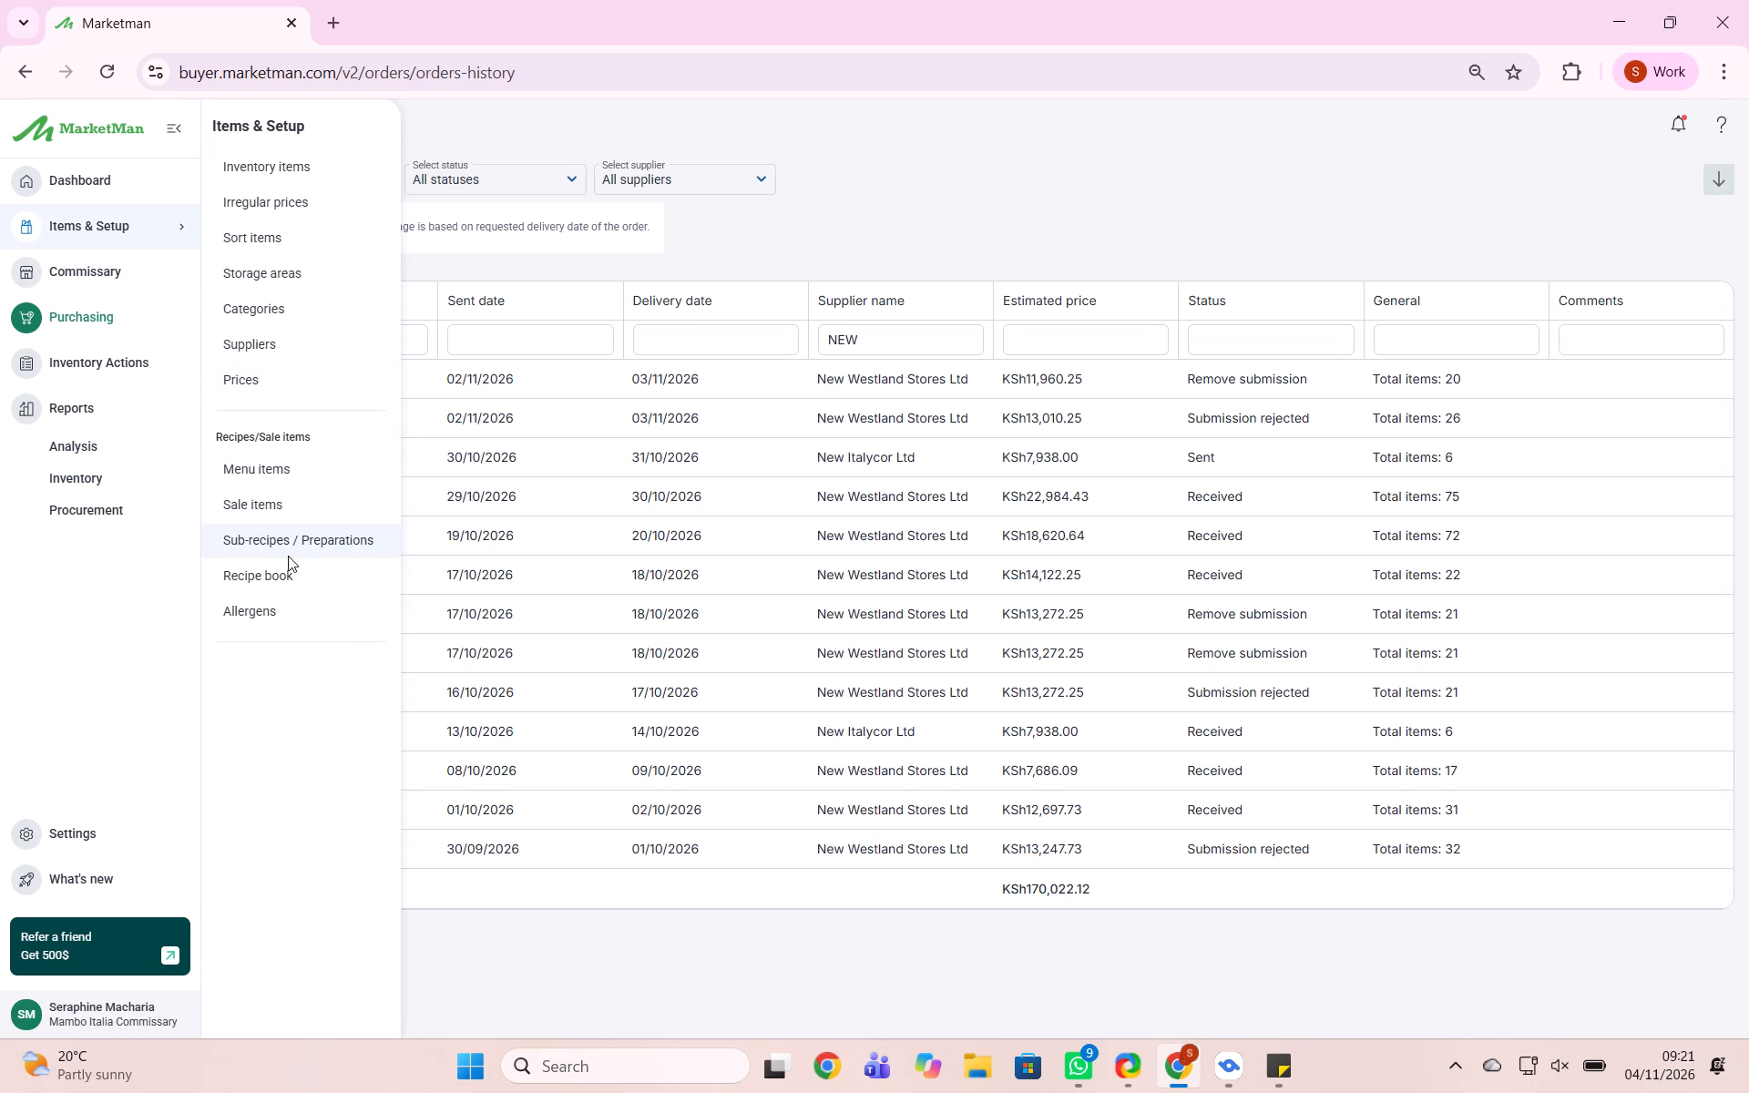
left_click(272, 522)
left_click(279, 536)
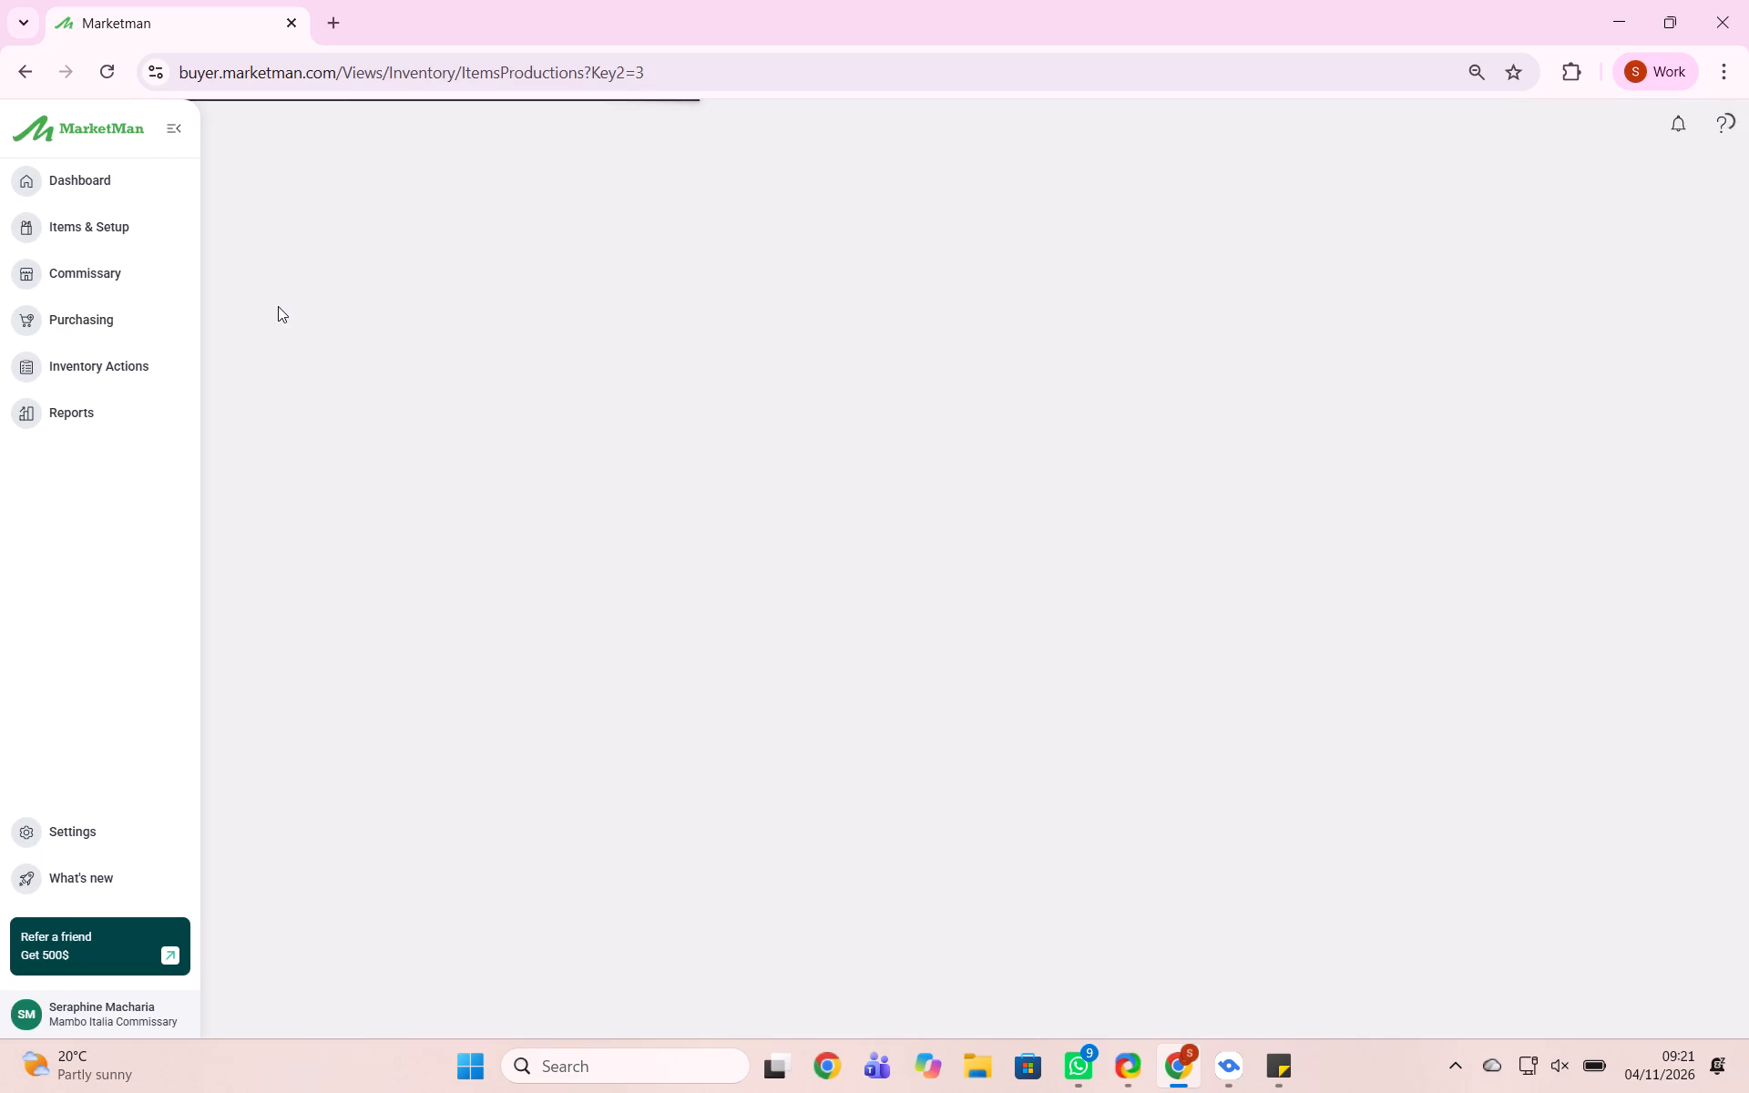
left_click(349, 194)
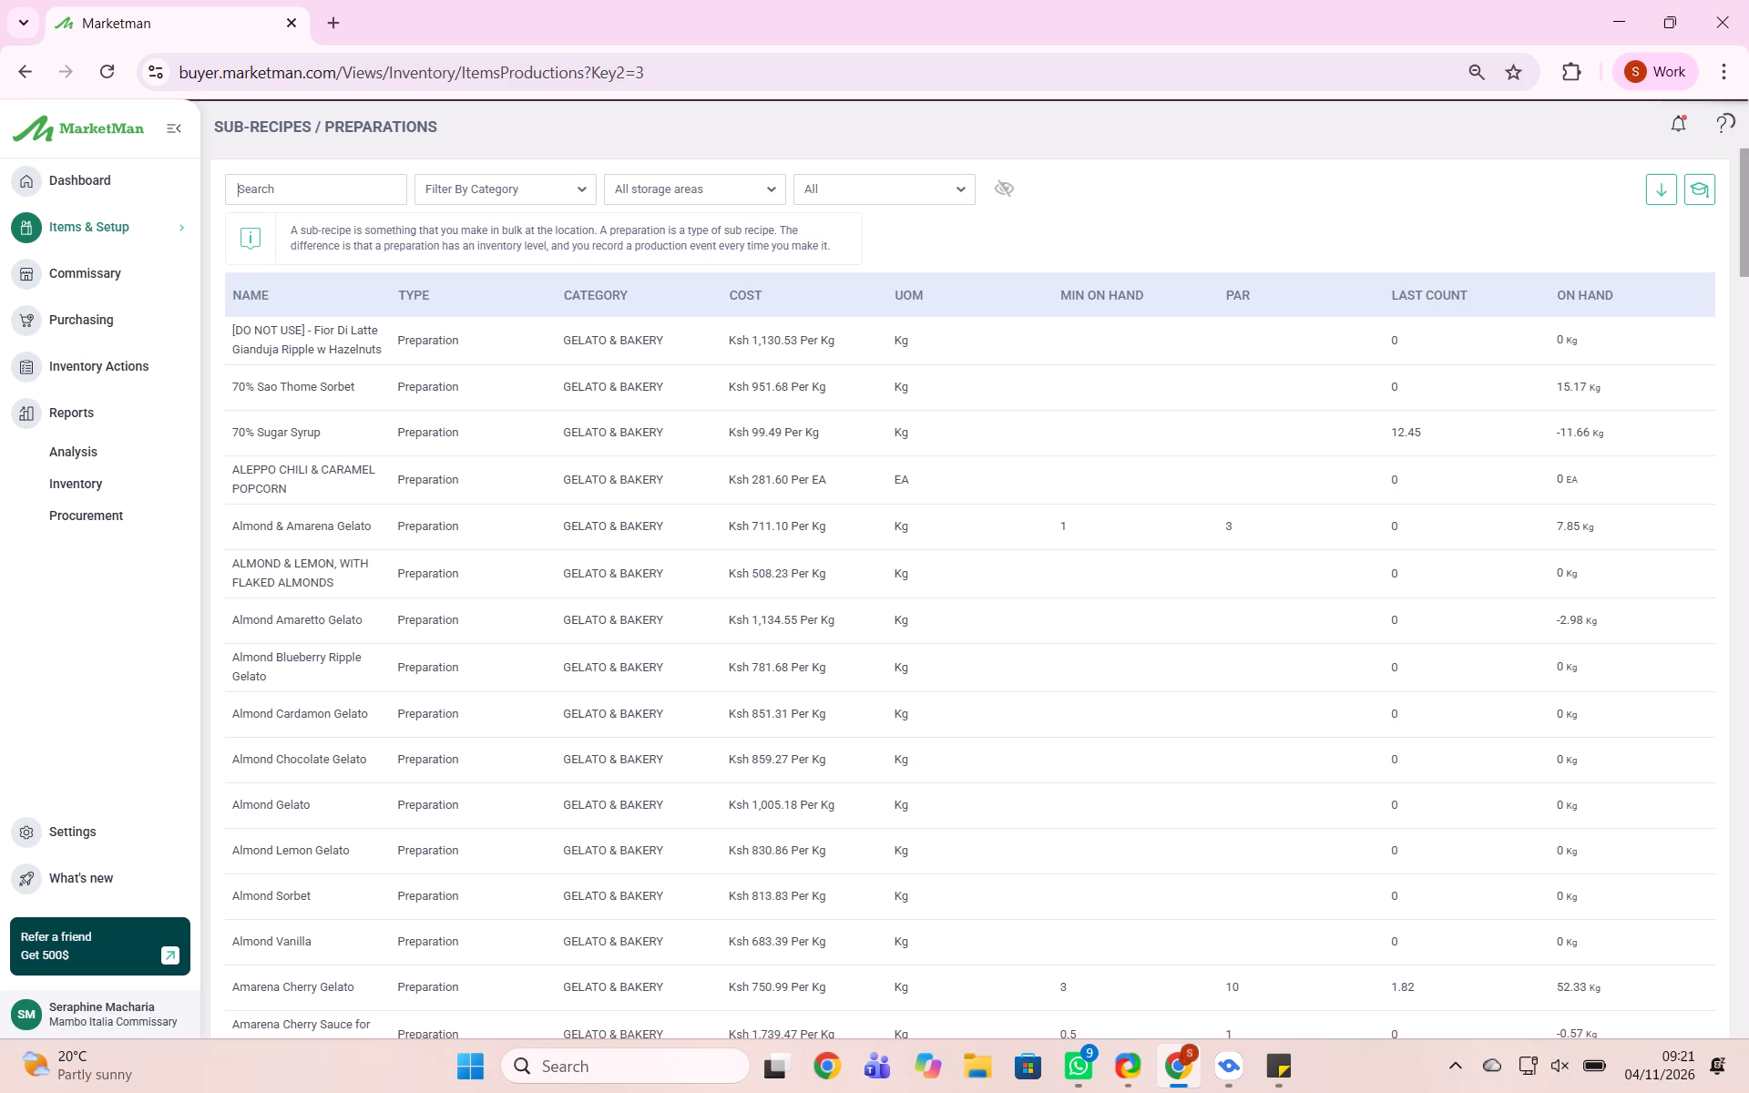
type("LAMB DIV")
key("BackSpace")
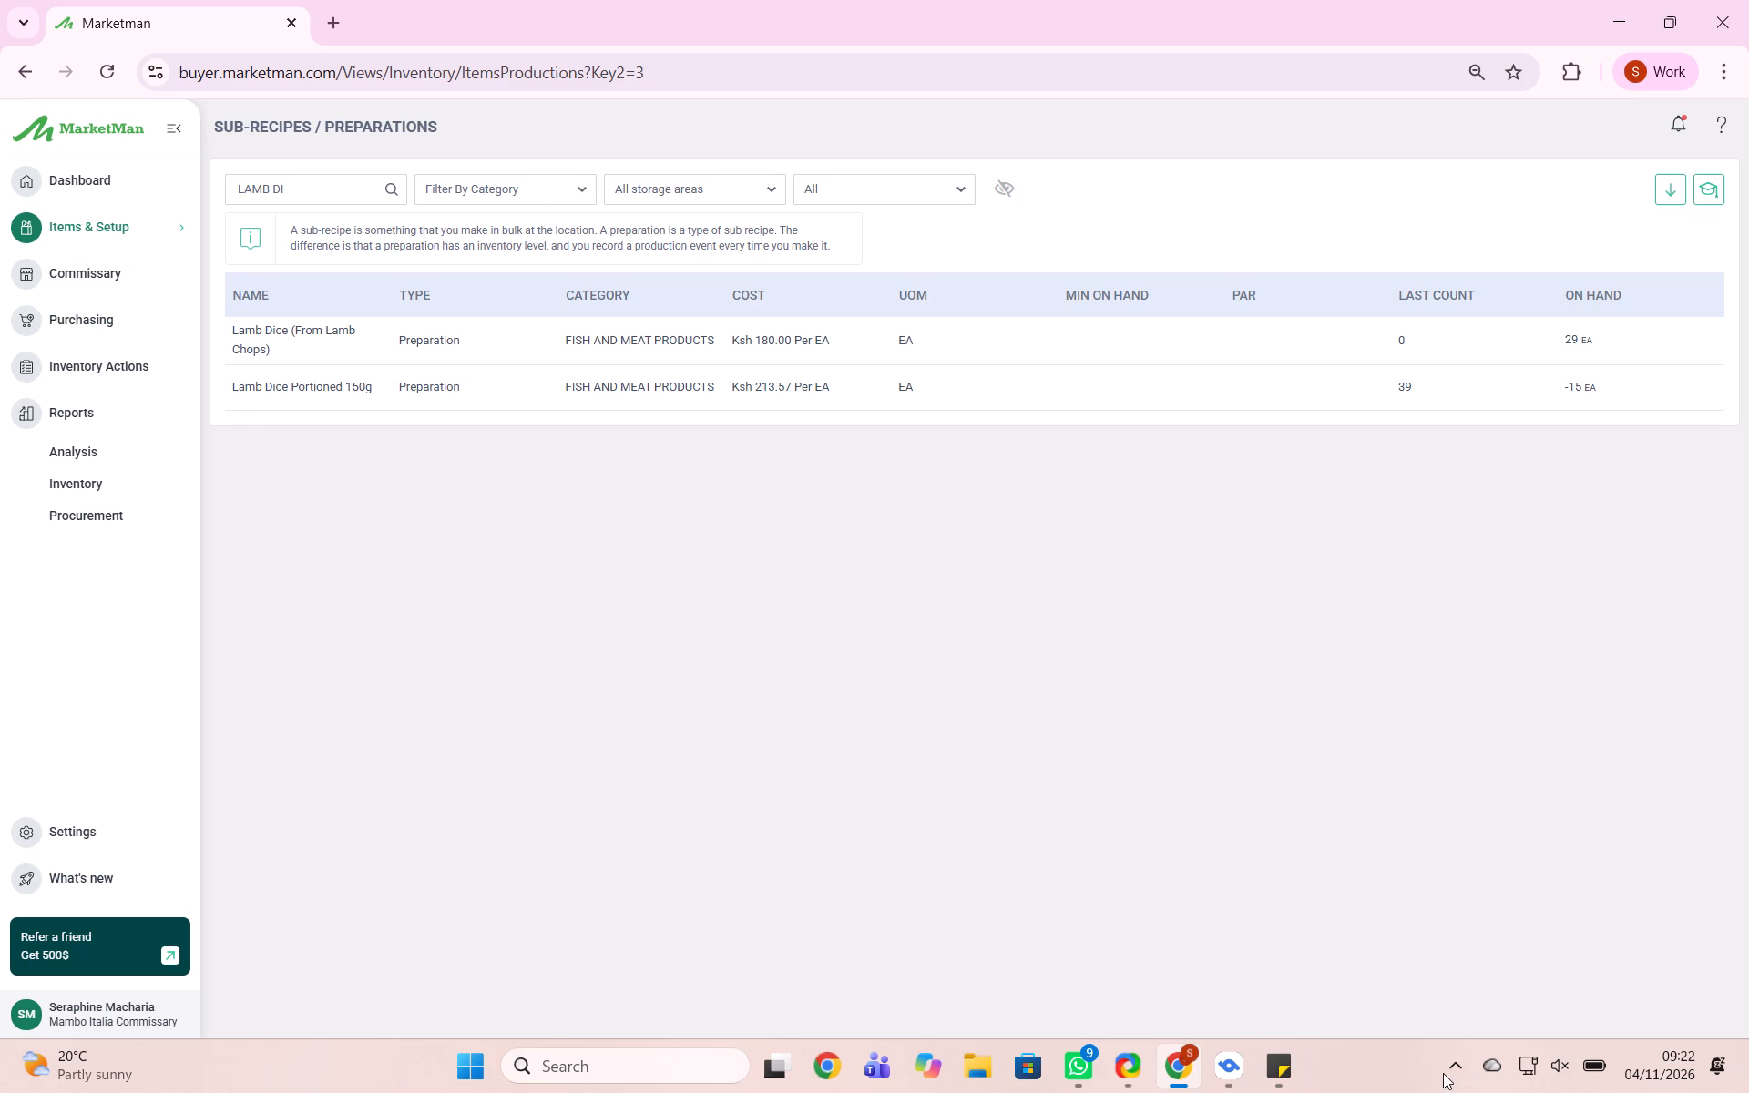
Return to OpenLabel+ and replace the product name in the label's ITEM line with ANGRY BUFFALO SAUCE.
left_click(1222, 1081)
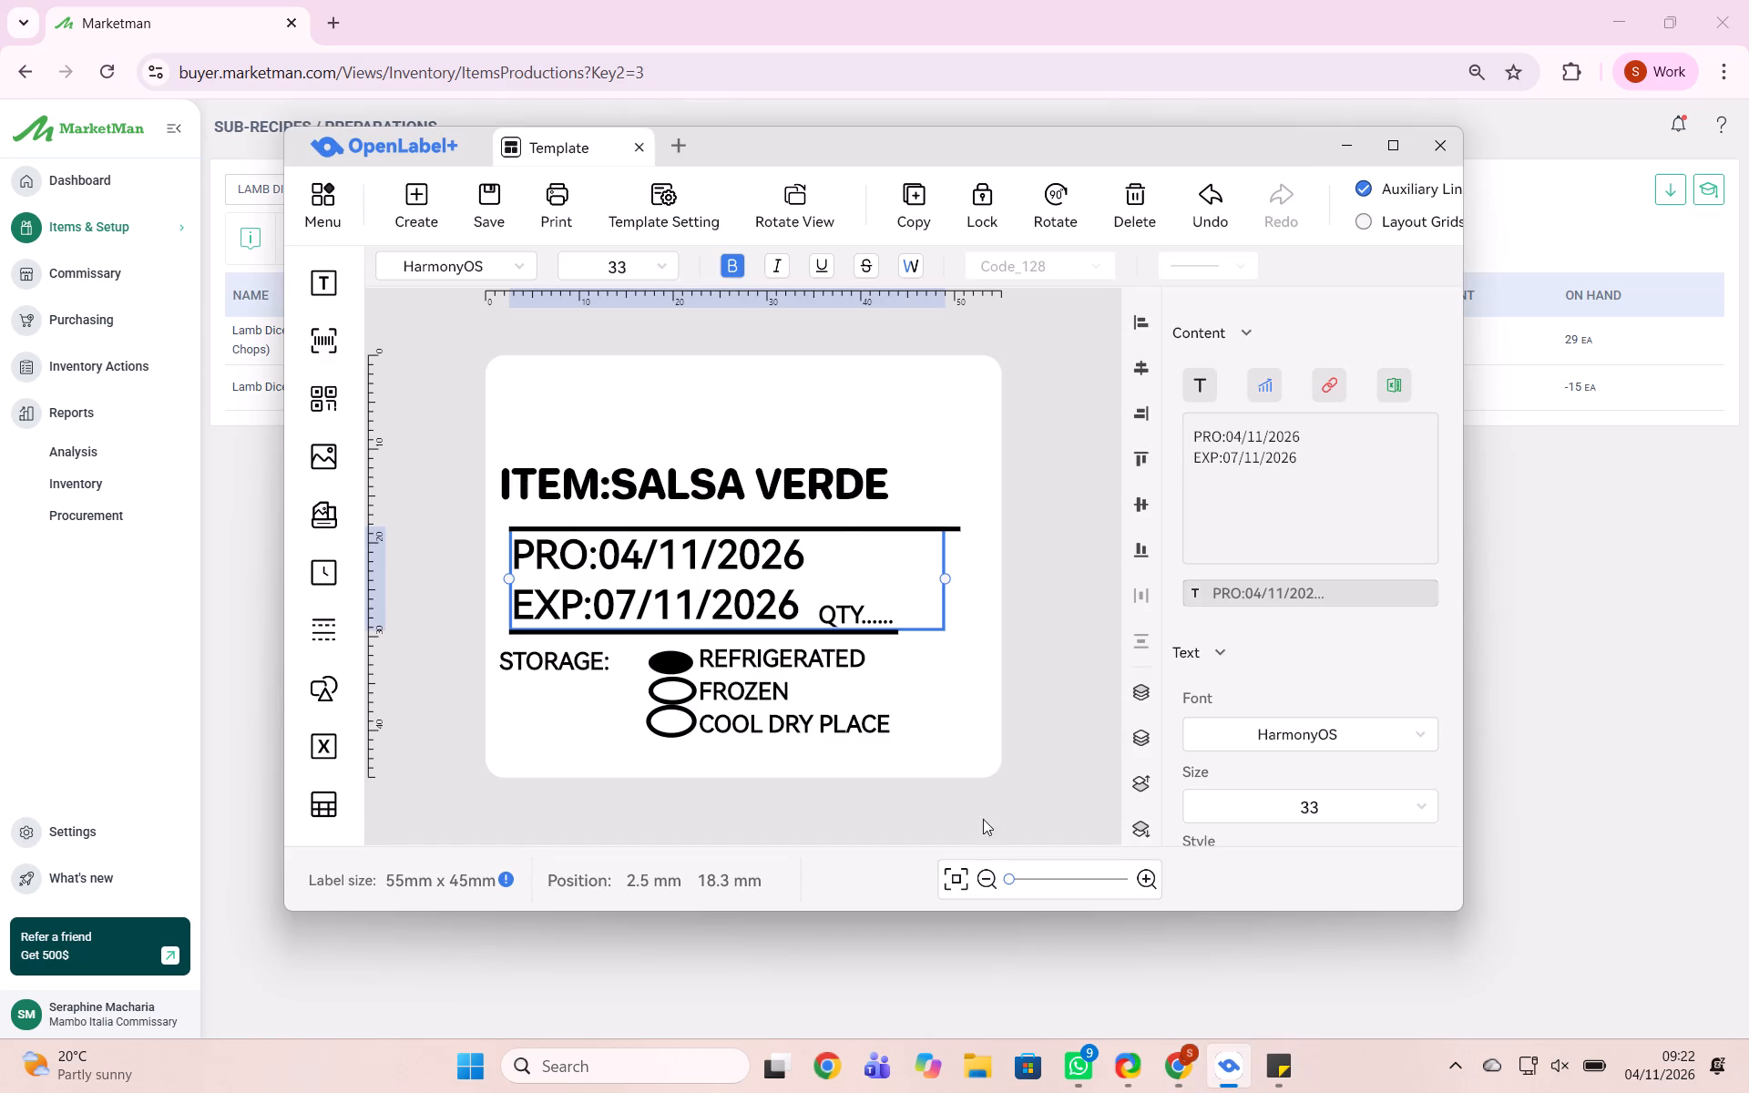
left_click(834, 506)
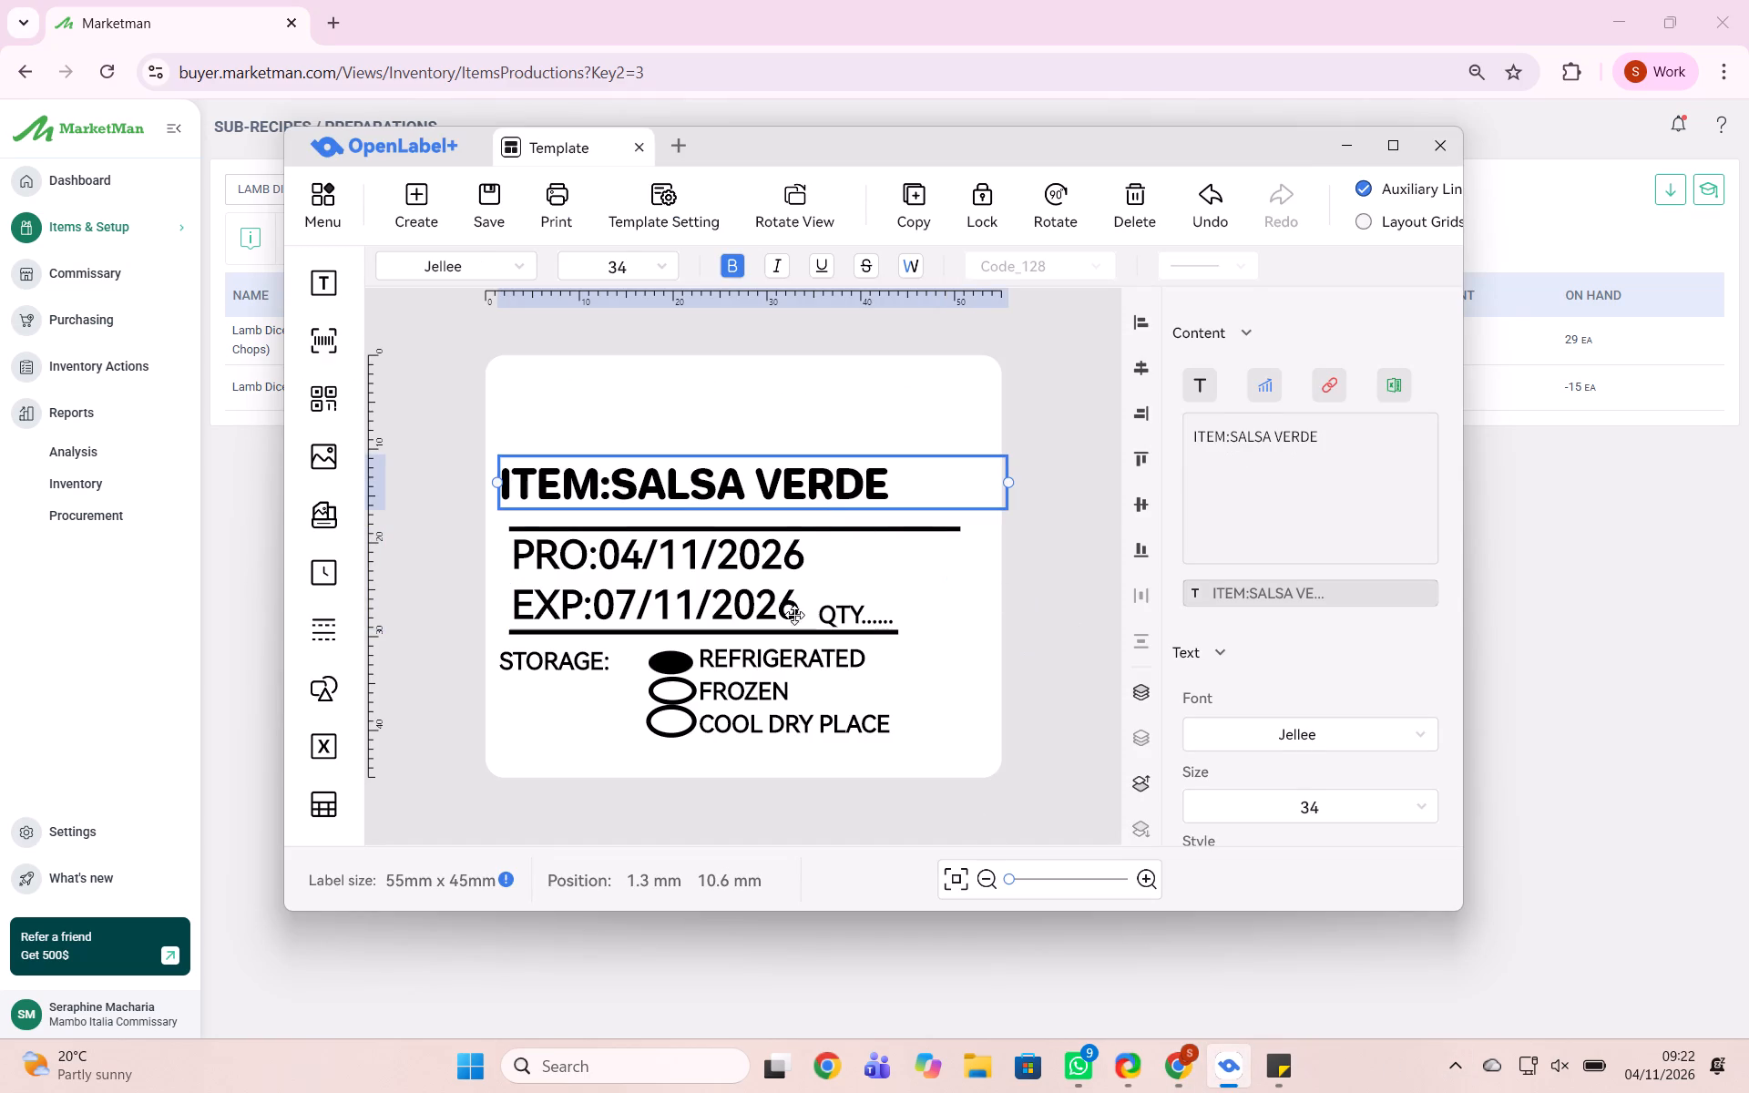
left_click(788, 605)
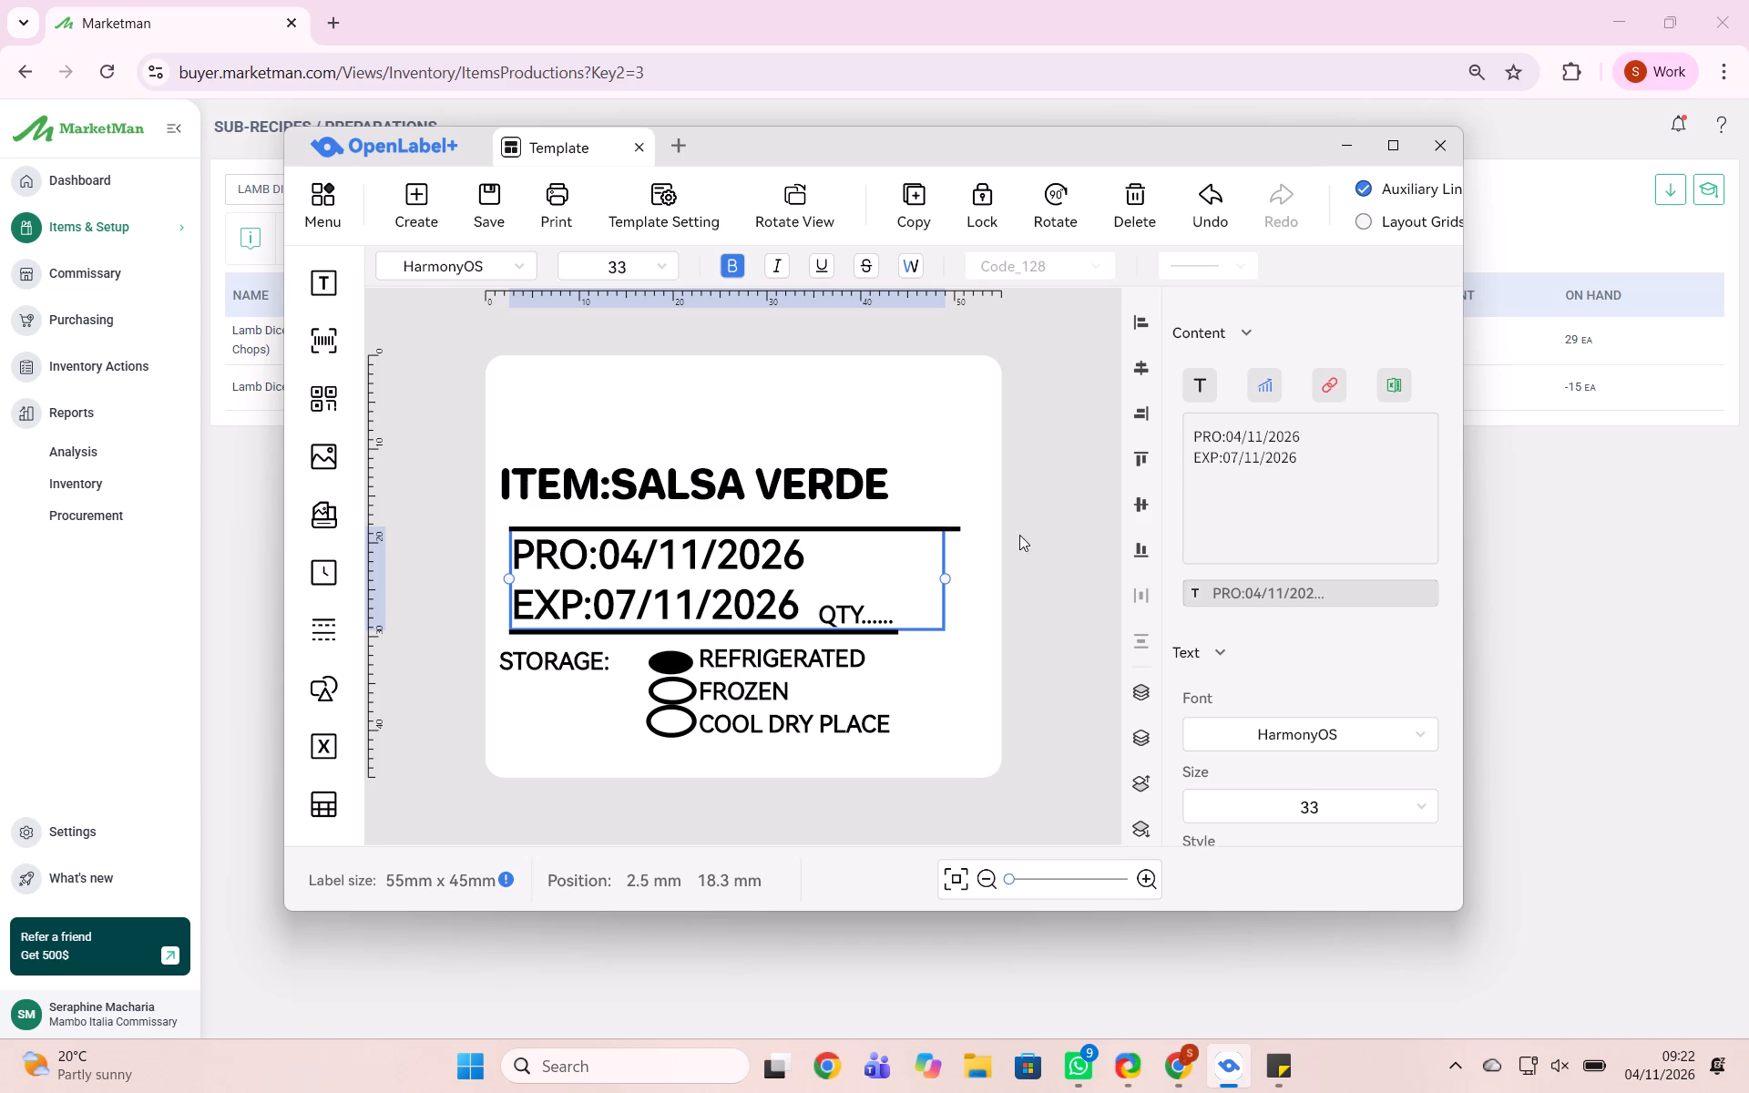
left_click(718, 511)
left_click(801, 503)
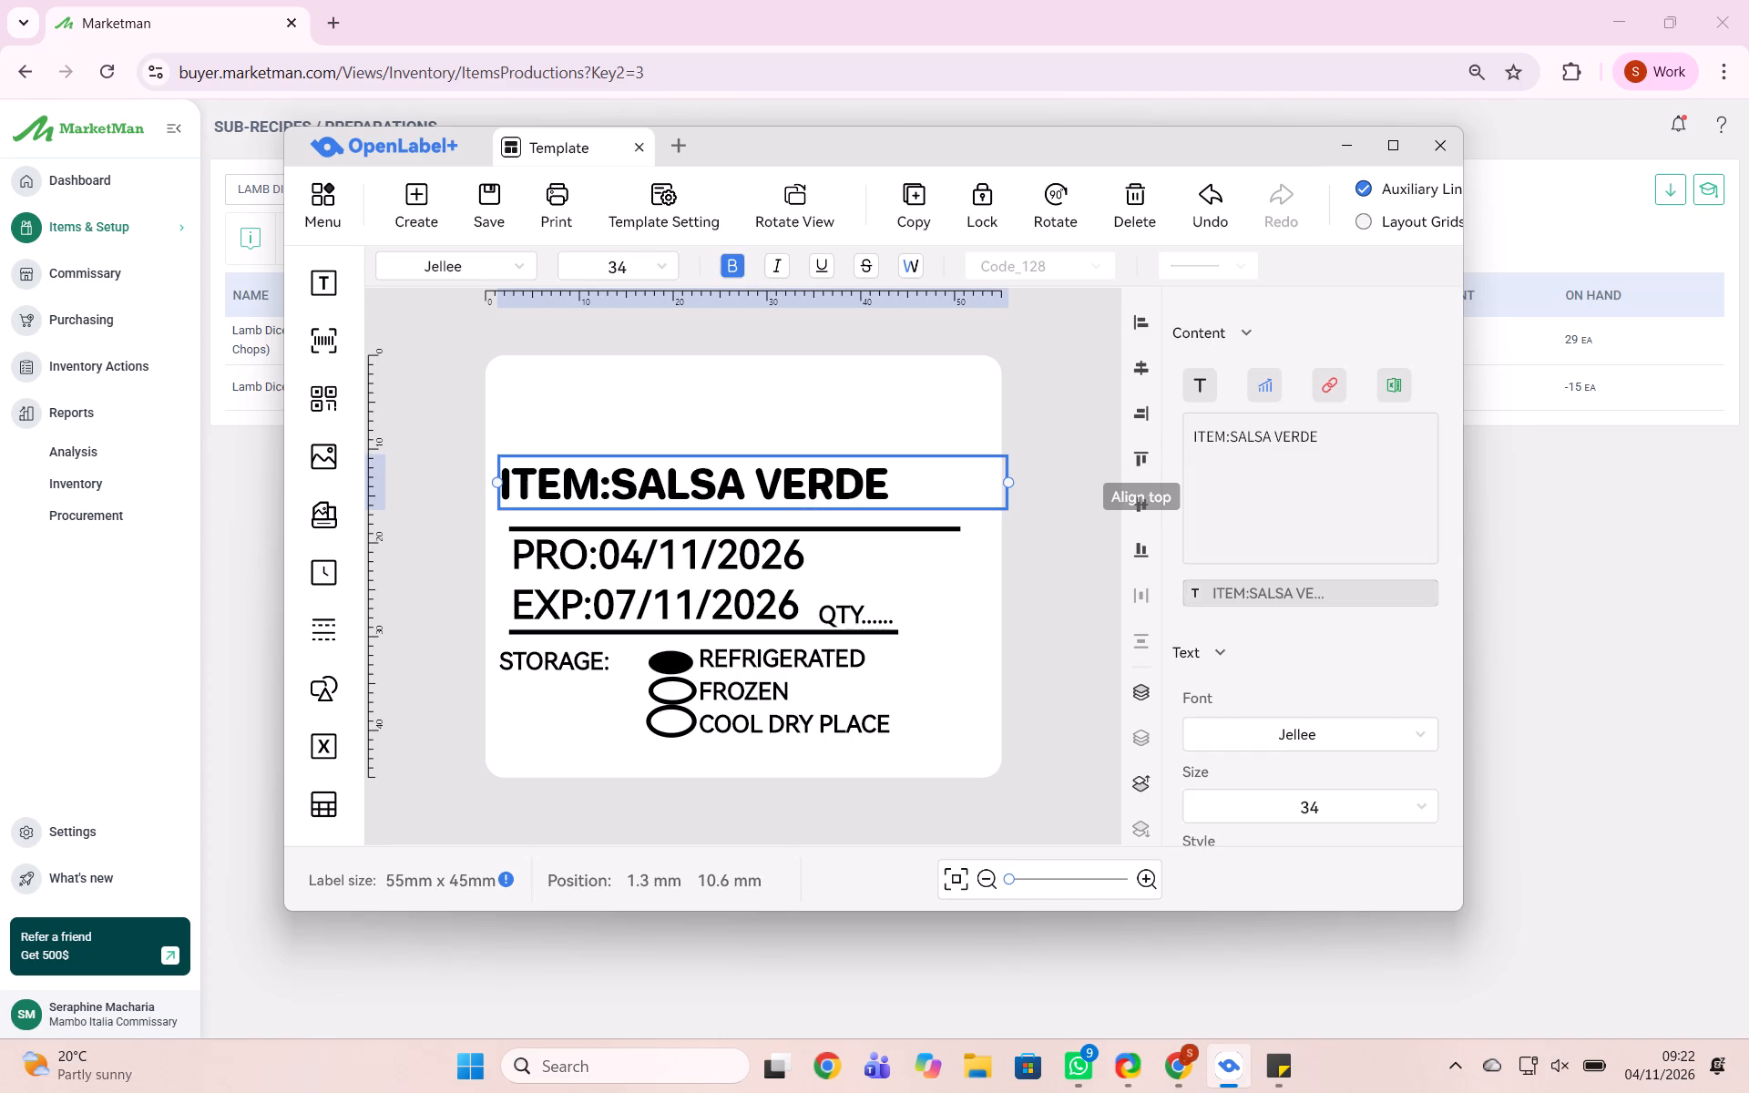
left_click_drag(1235, 442, 1748, 457)
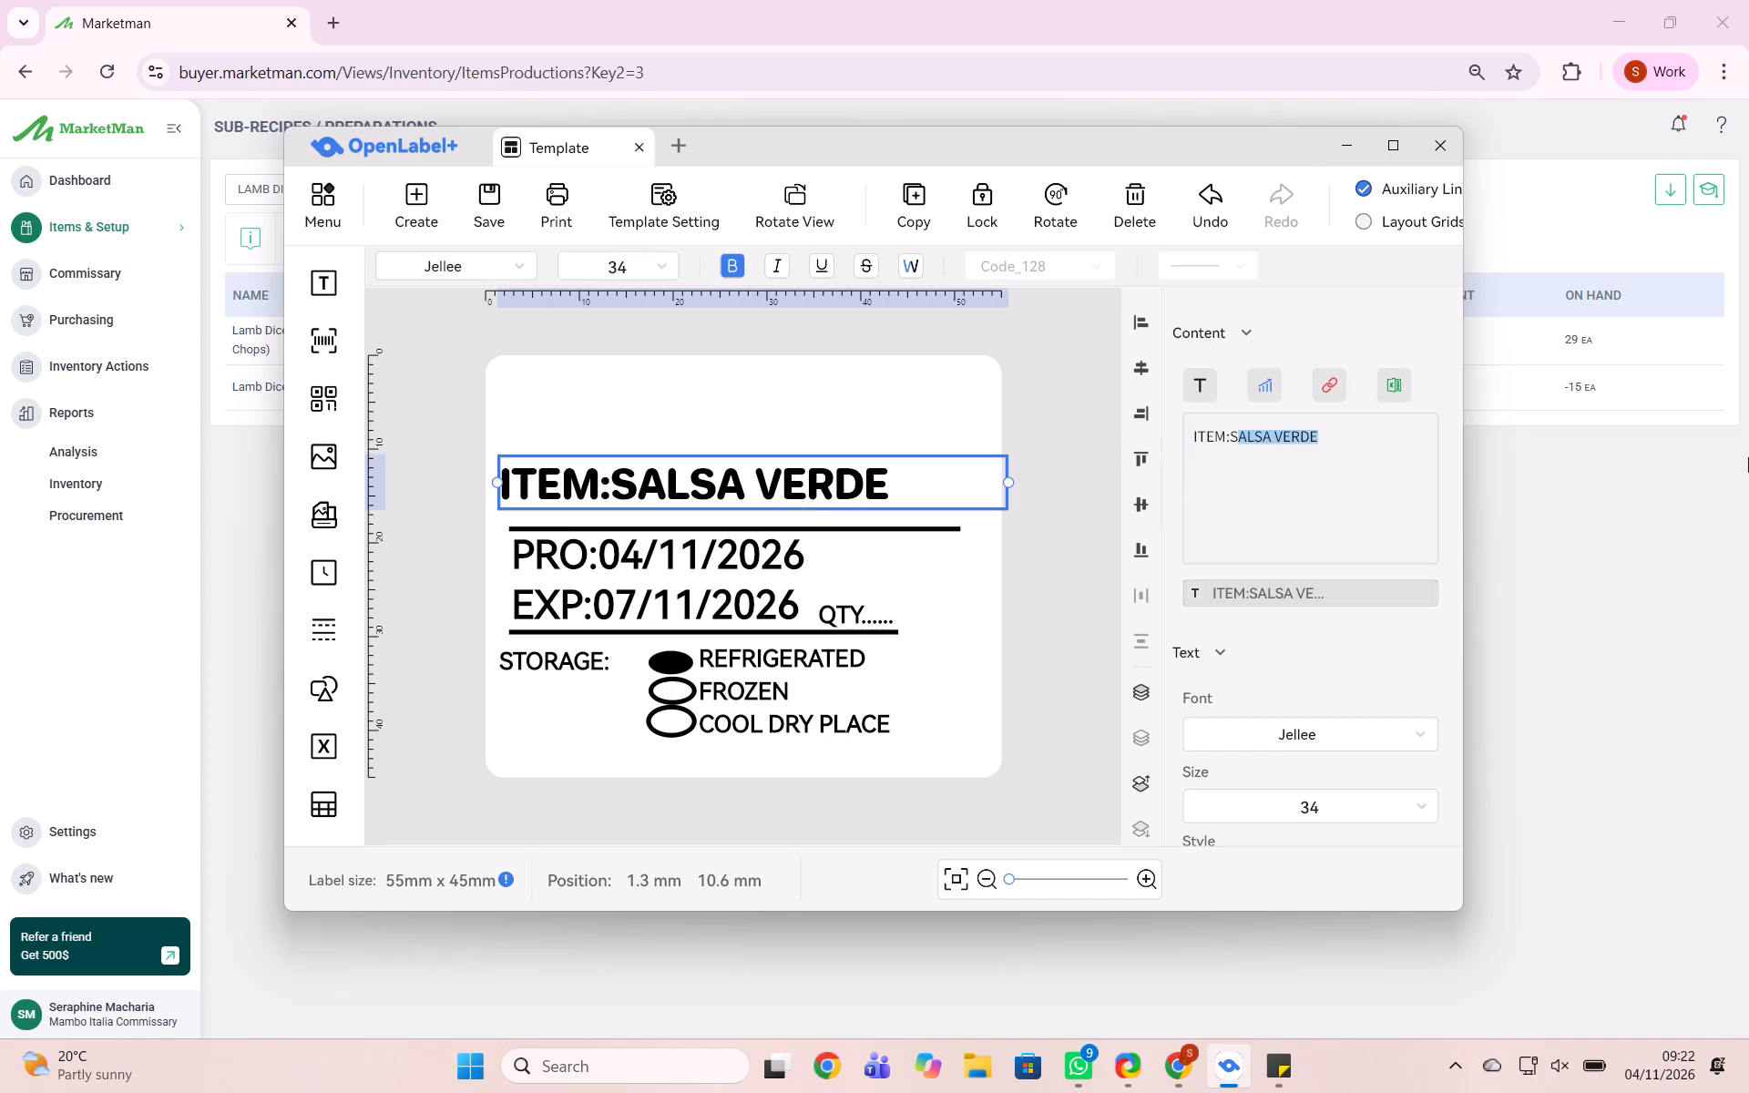
key("BackSpace")
key("BackSpace")
type("ANGRY BUFFALO SAUCE")
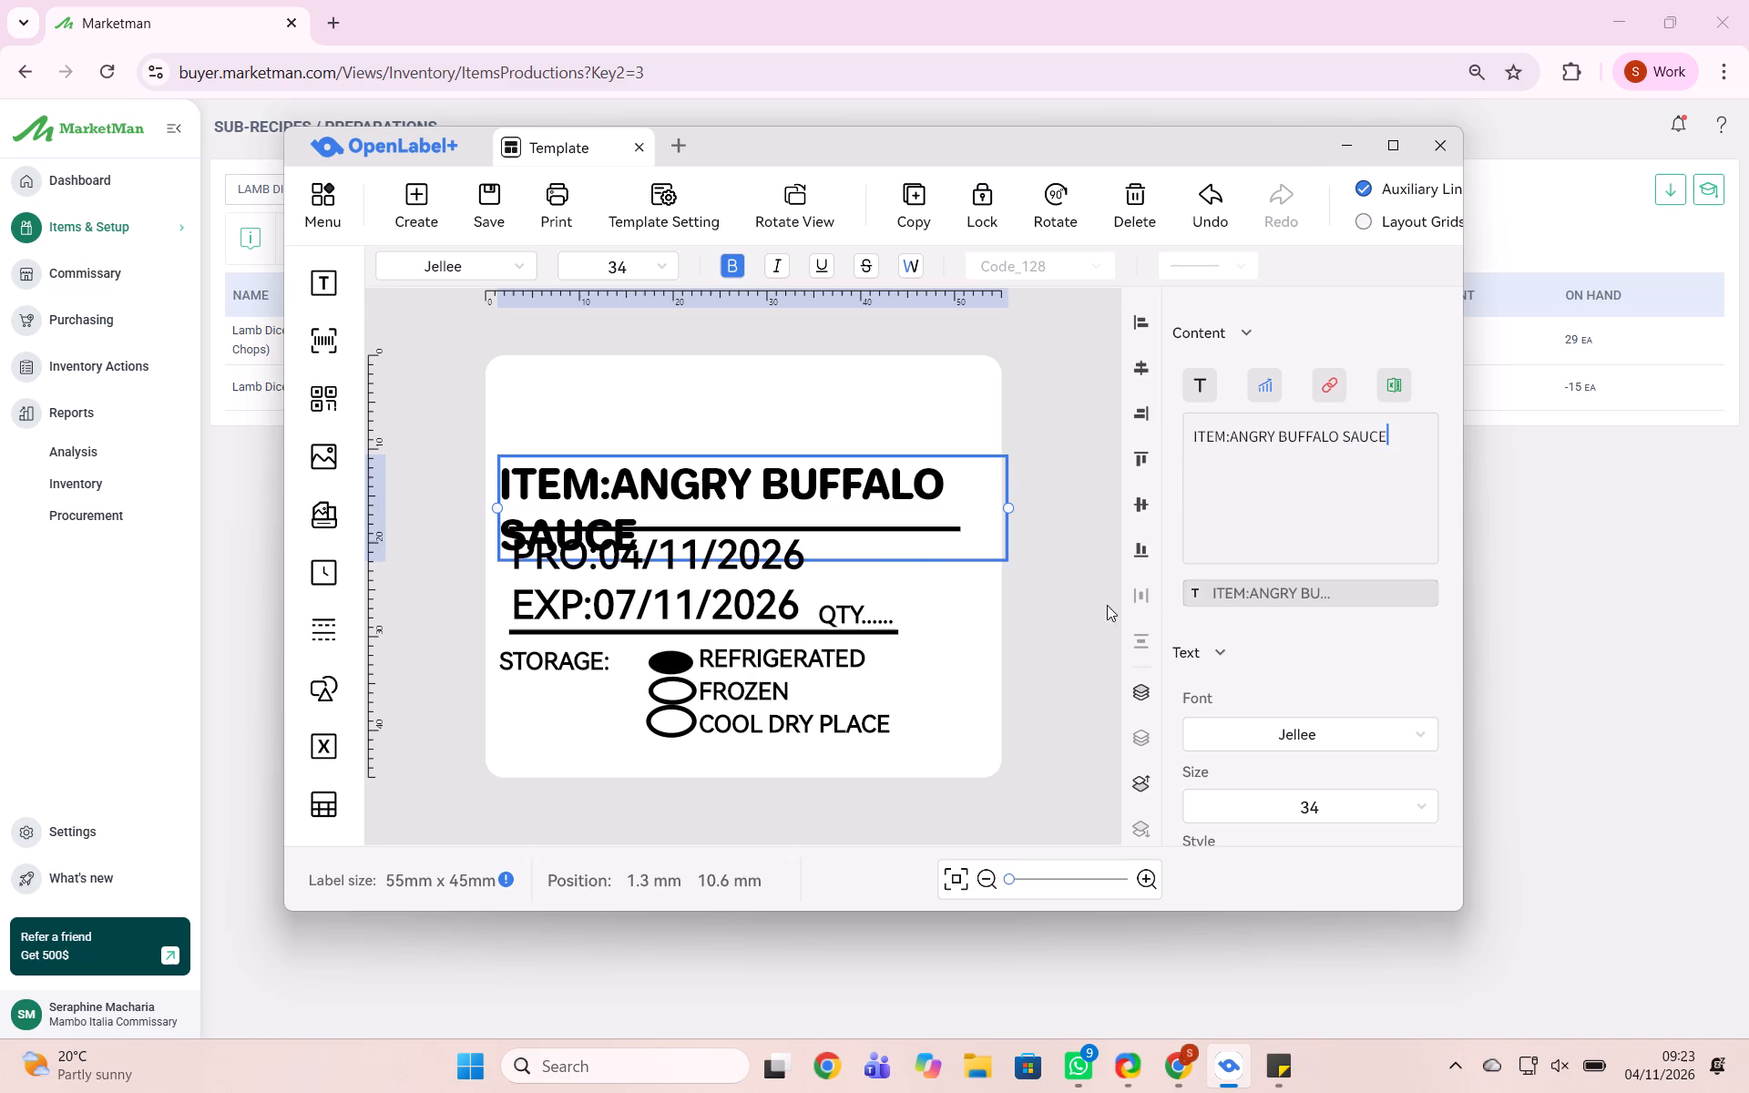
Move the two-line ITEM text up to about 0.0 mm, 5.5 mm so it clears the production date.
left_click_drag(872, 470, 862, 423)
left_click(744, 587)
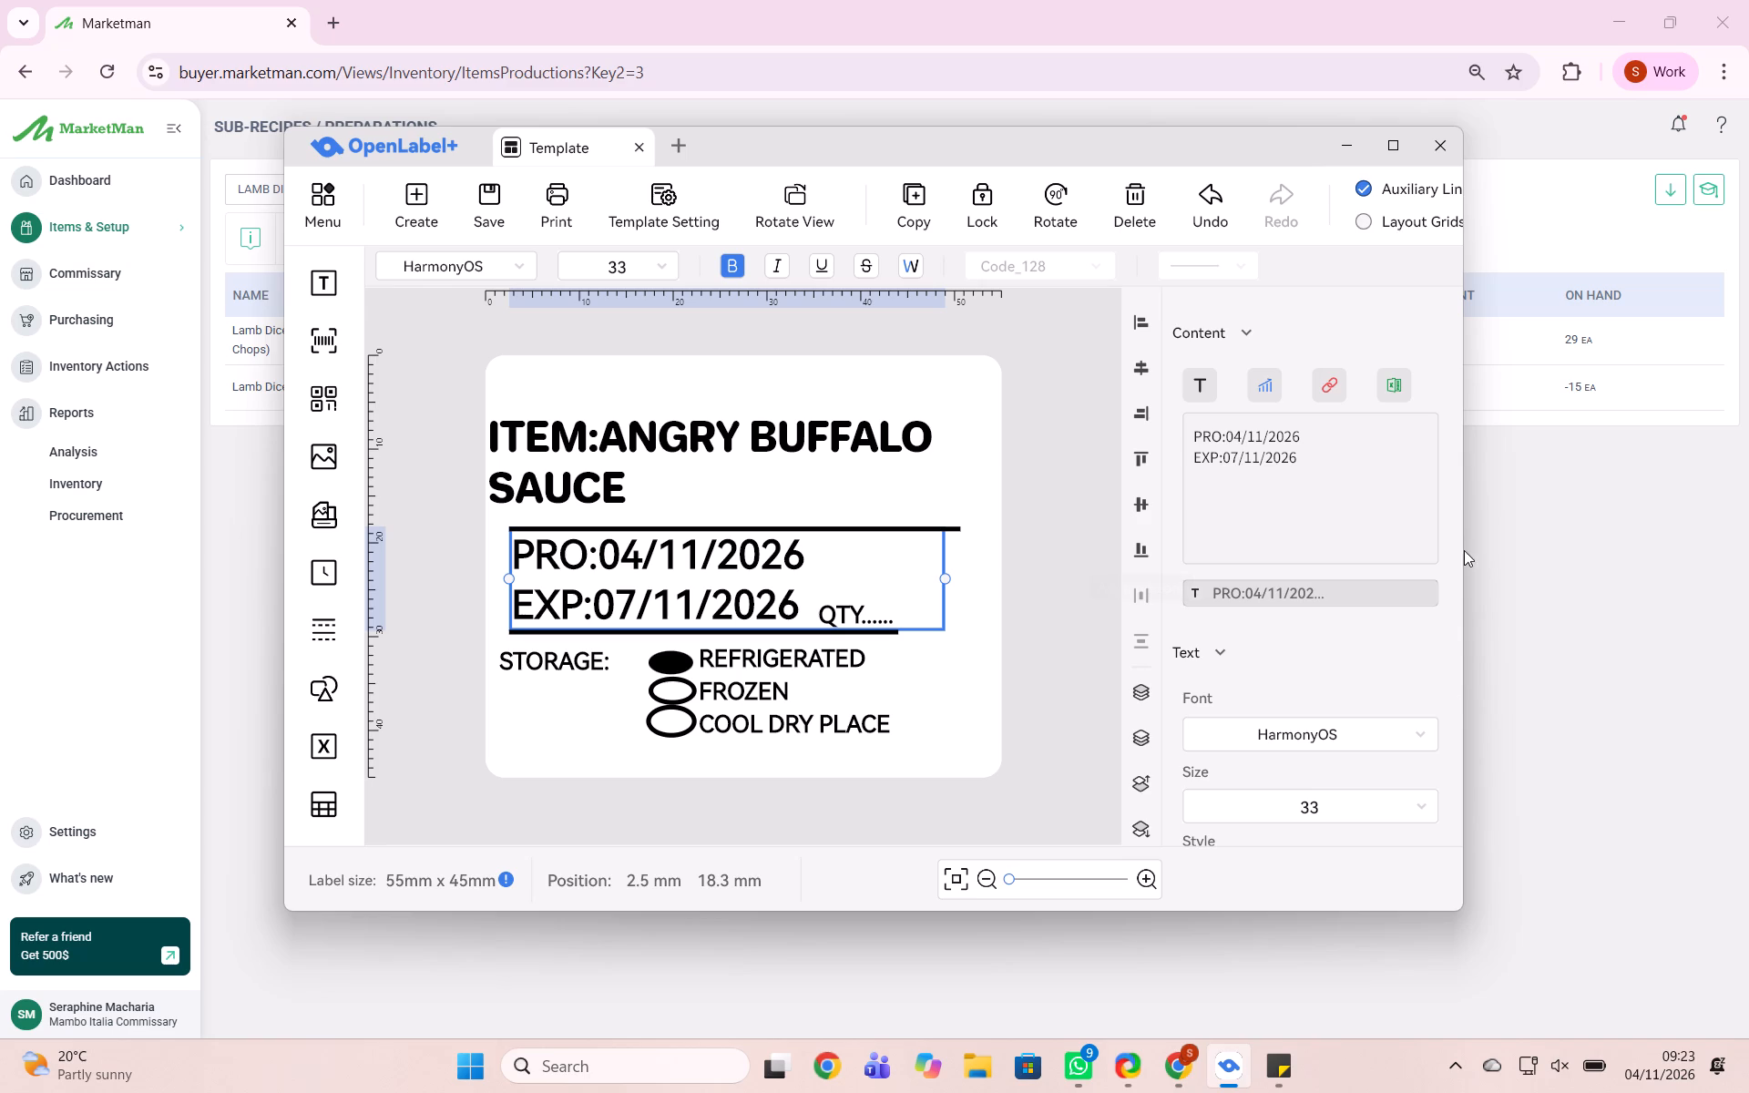
left_click(804, 459)
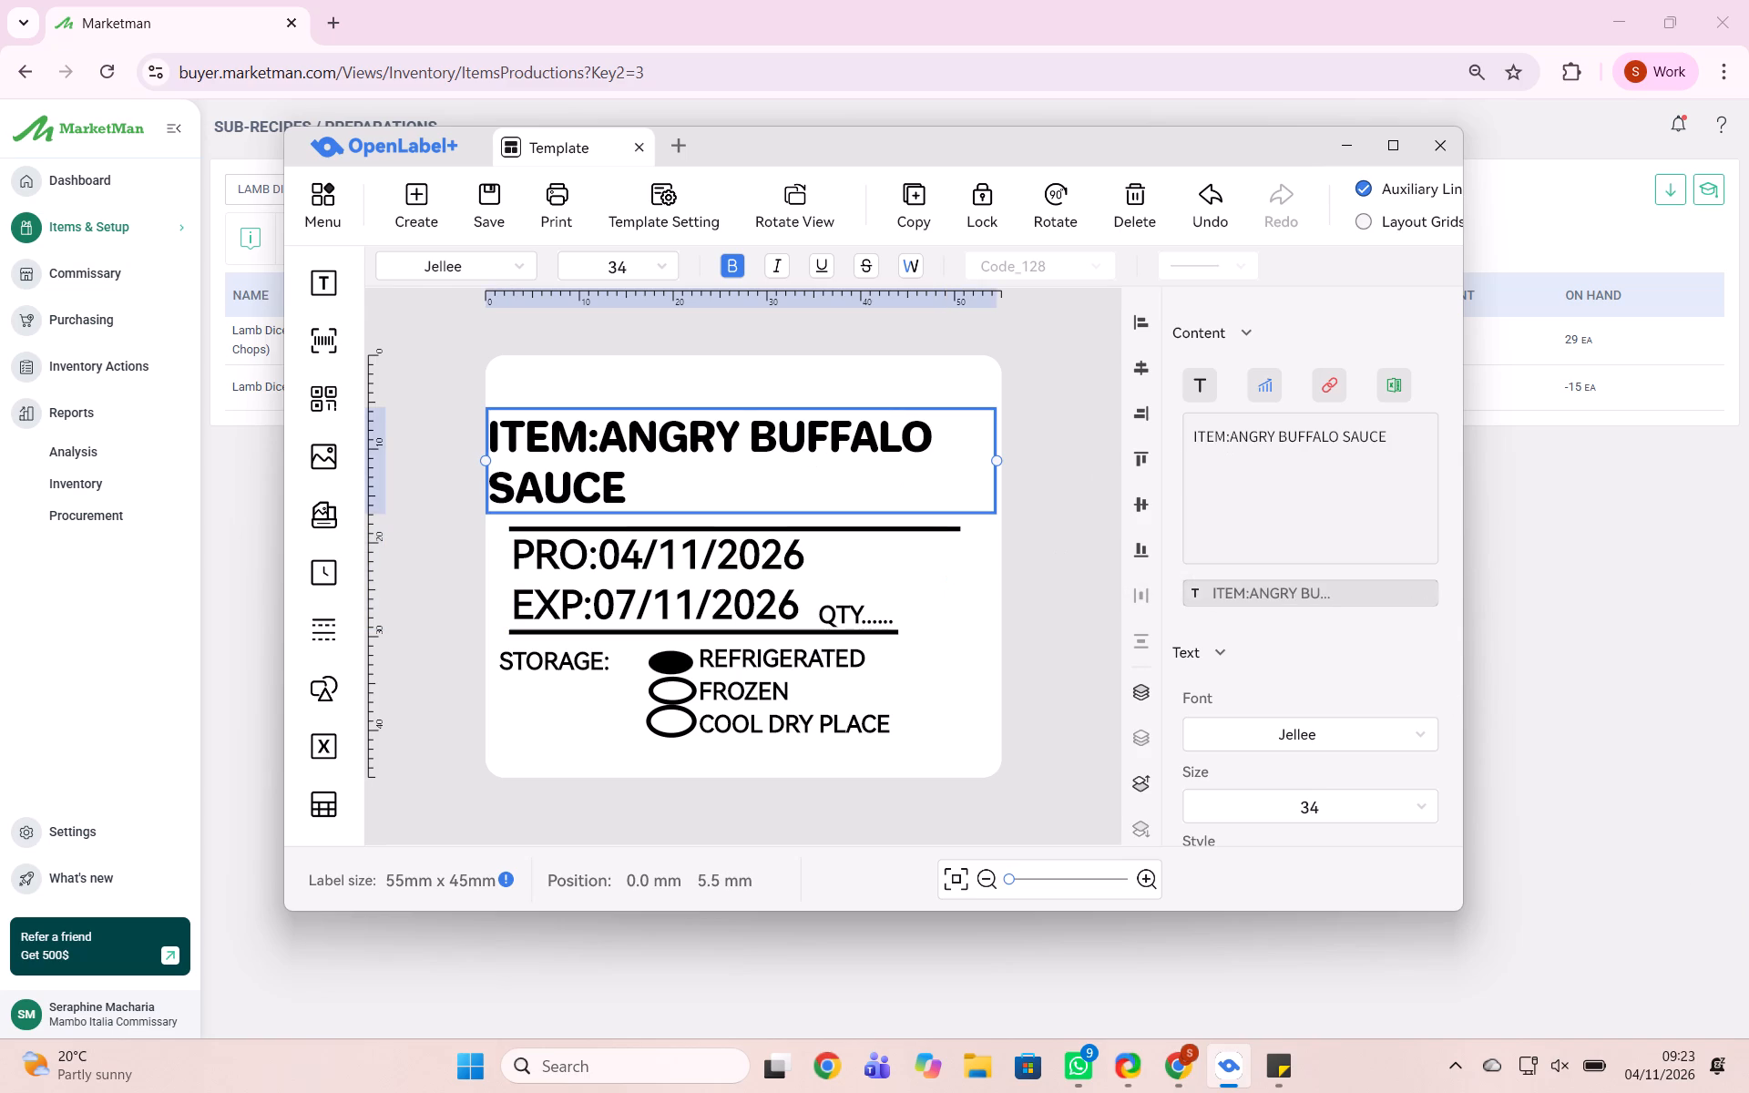
Set the expiry date on the ANGRY BUFFALO SAUCE label to 31/11/2026.
left_click_drag(1232, 434, 1748, 452)
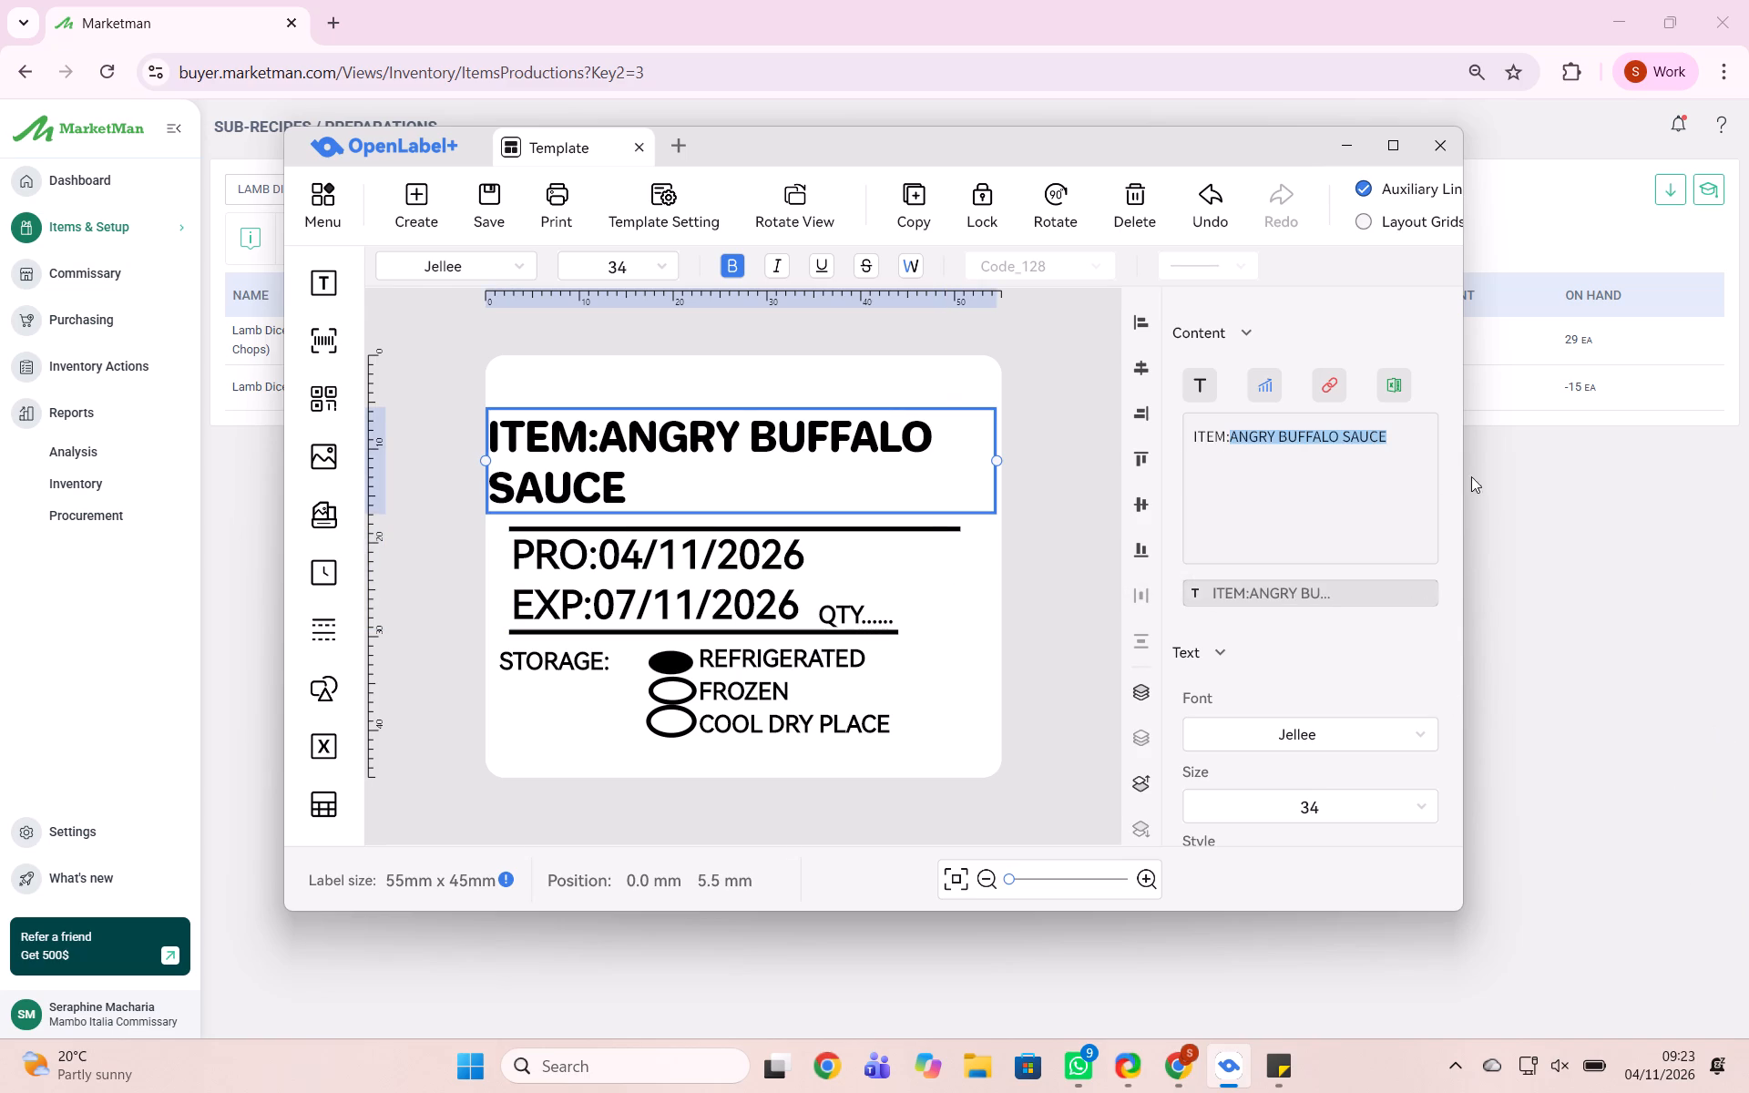
left_click(642, 562)
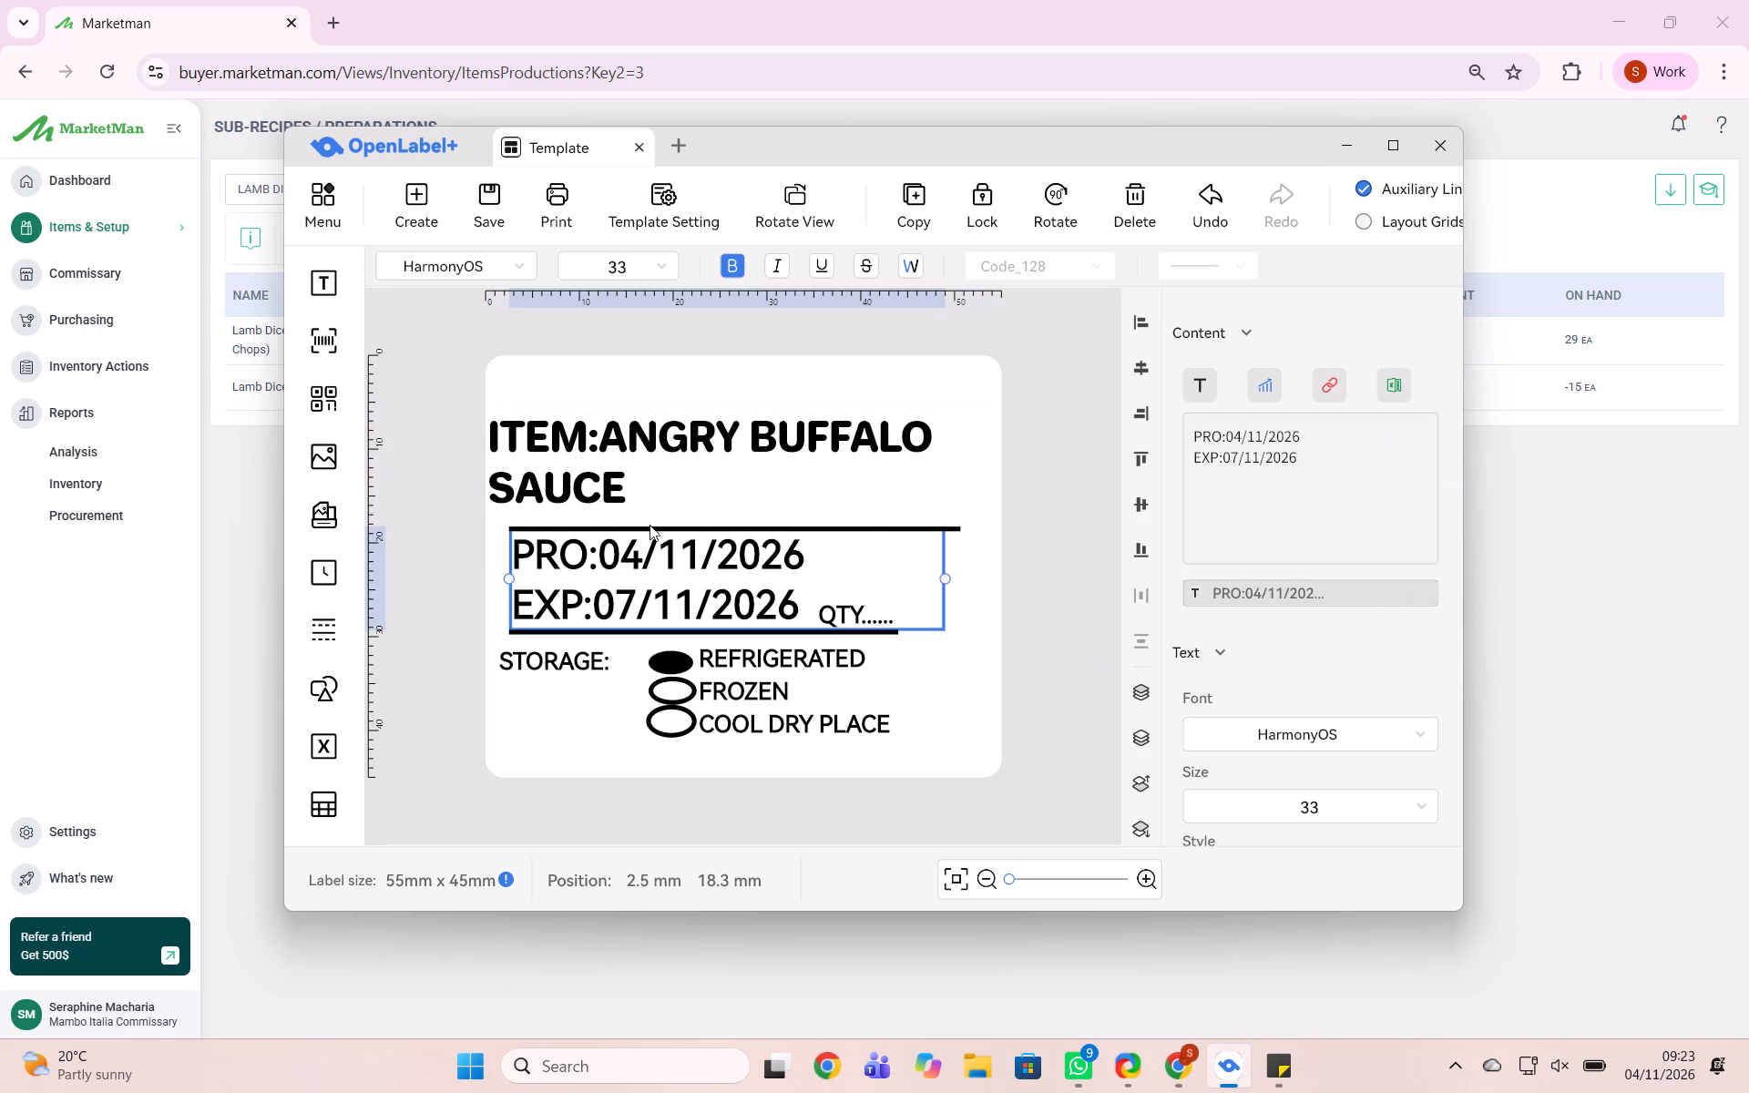
double_click(1232, 461)
type("31")
Move the two-line ITEM text slightly inward on the label, to about 1.3 mm, 6.1 mm.
left_click_drag(620, 467, 630, 473)
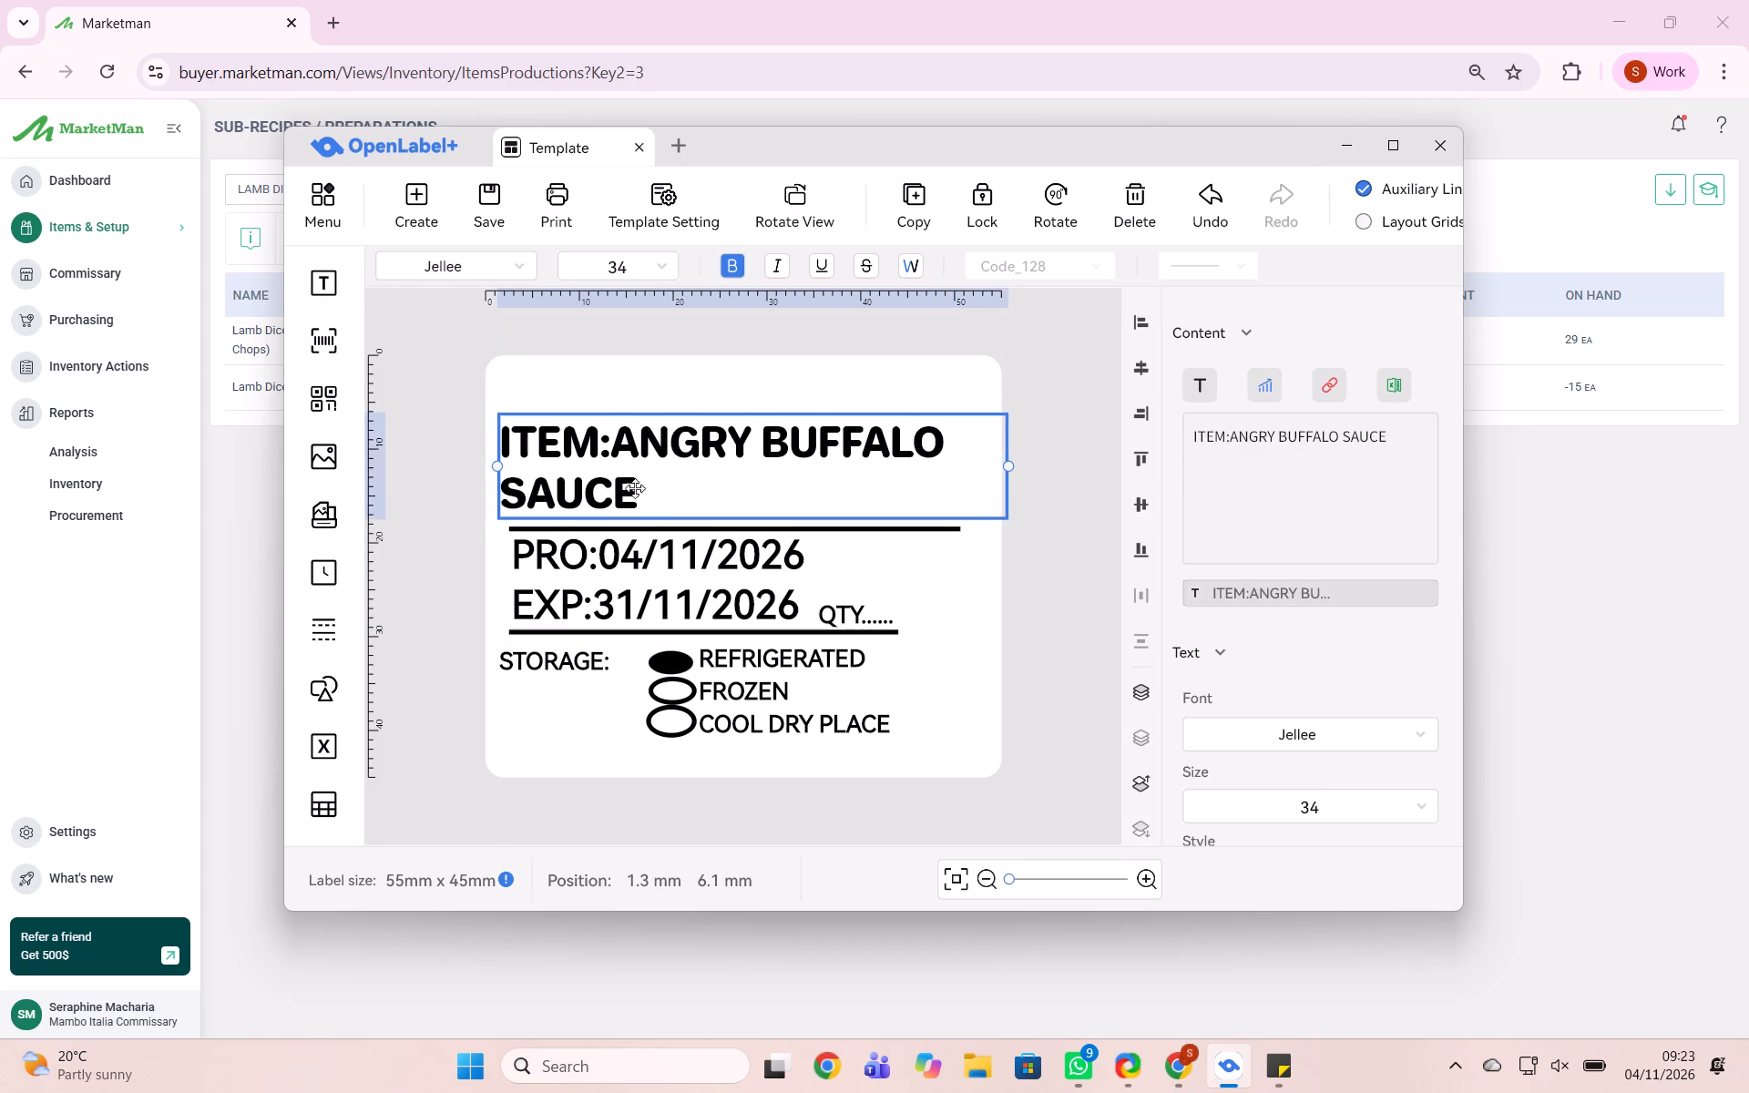
left_click(655, 603)
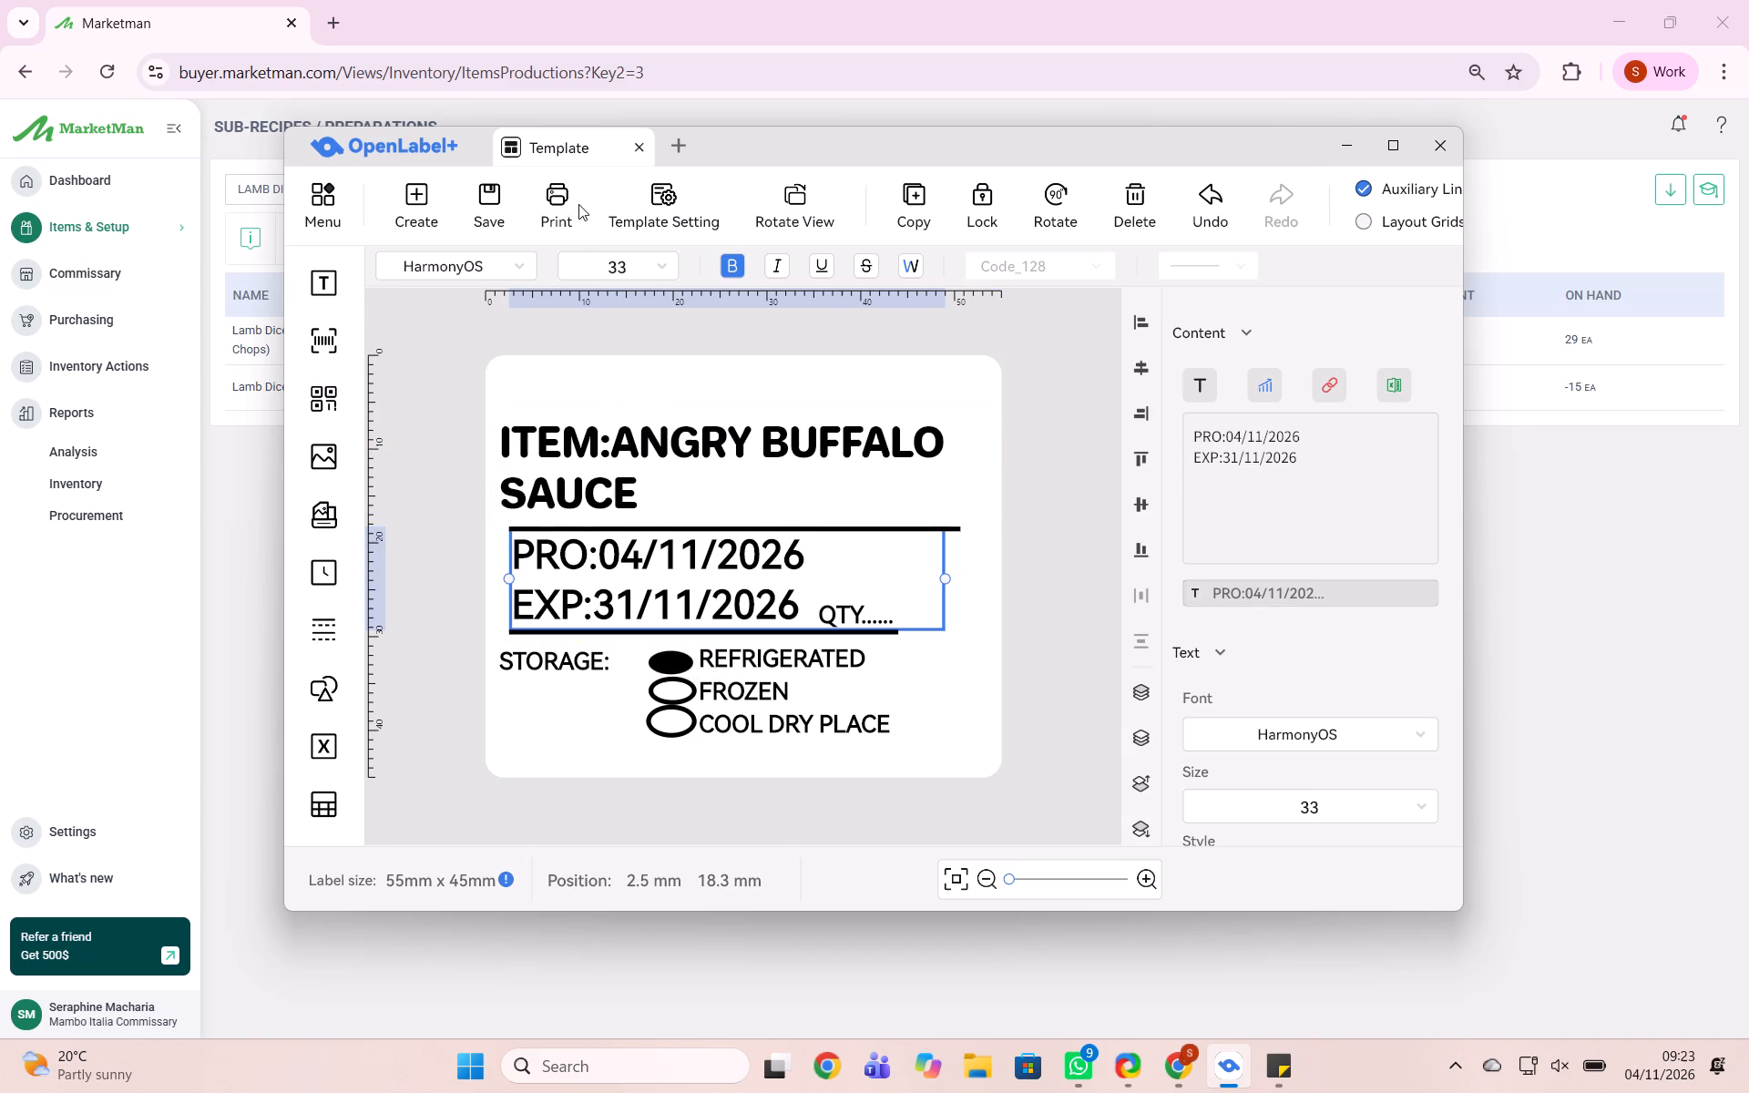
Print 6 copies of the ANGRY BUFFALO SAUCE label on the Honeywell PC42E-T printer.
left_click(572, 204)
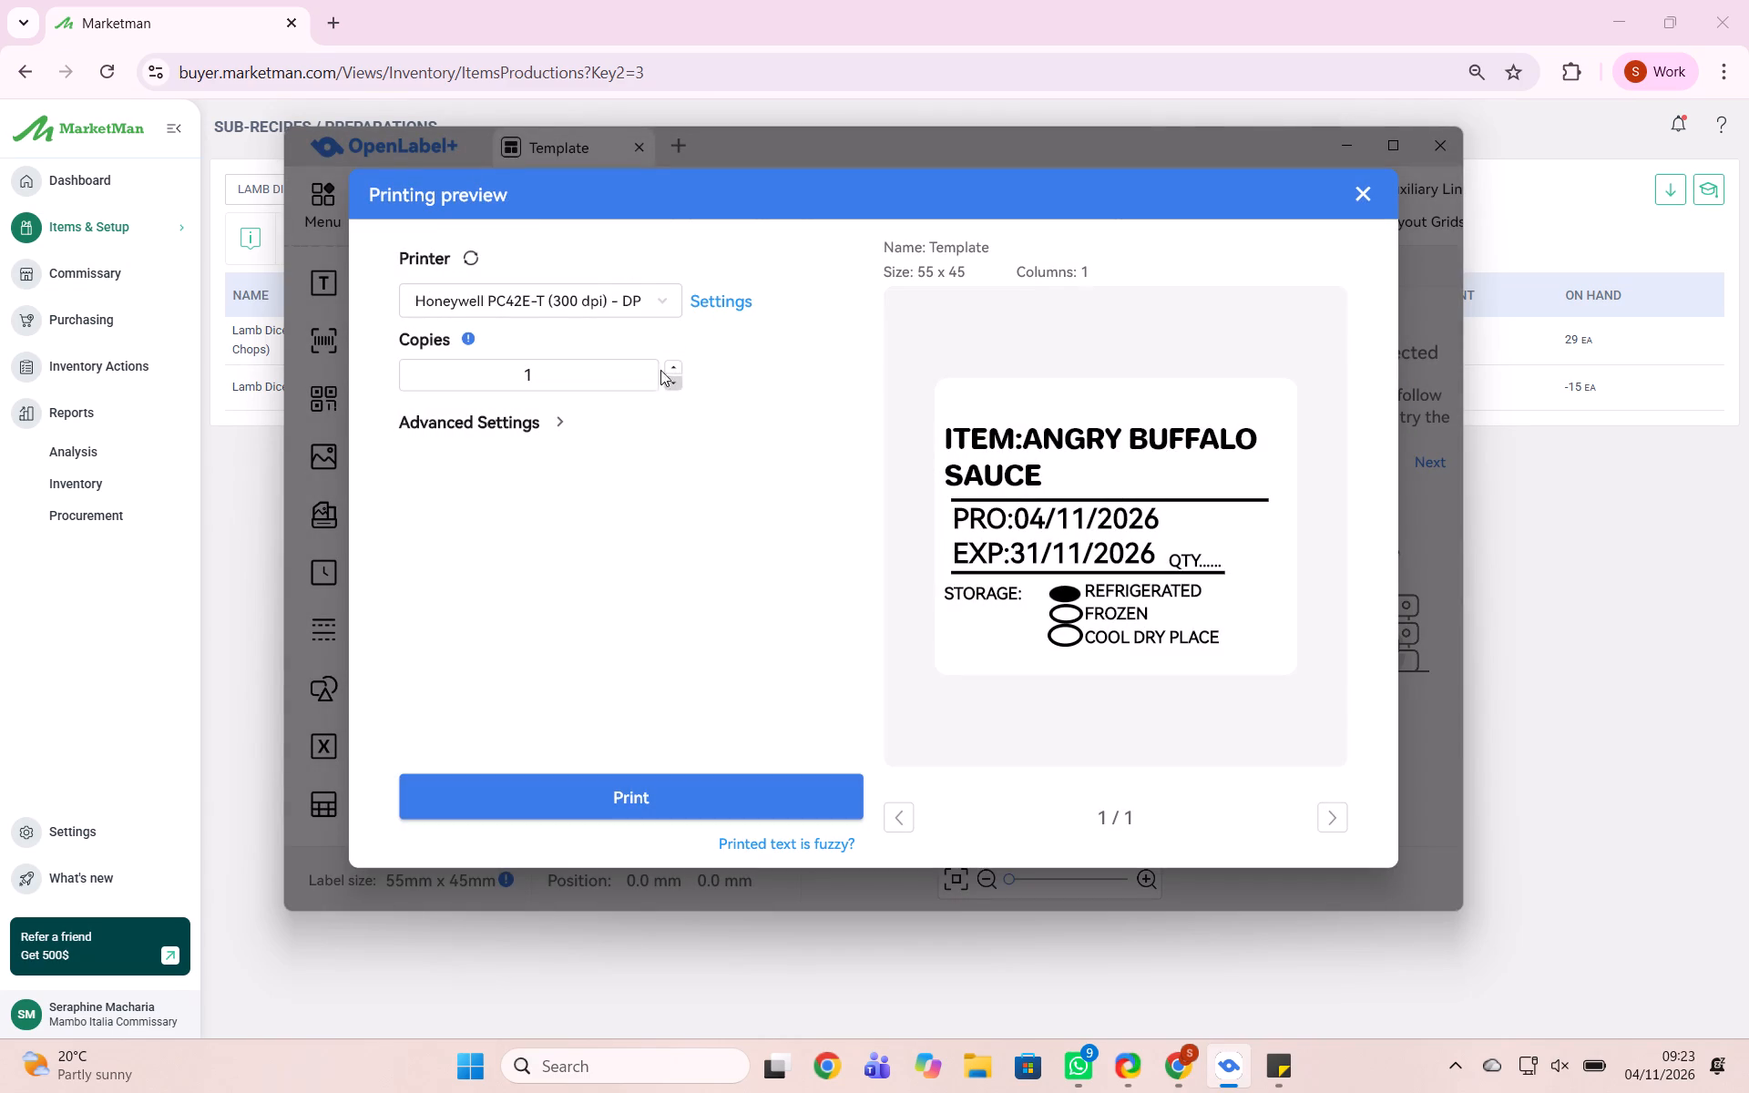
left_click_drag(594, 381, 402, 403)
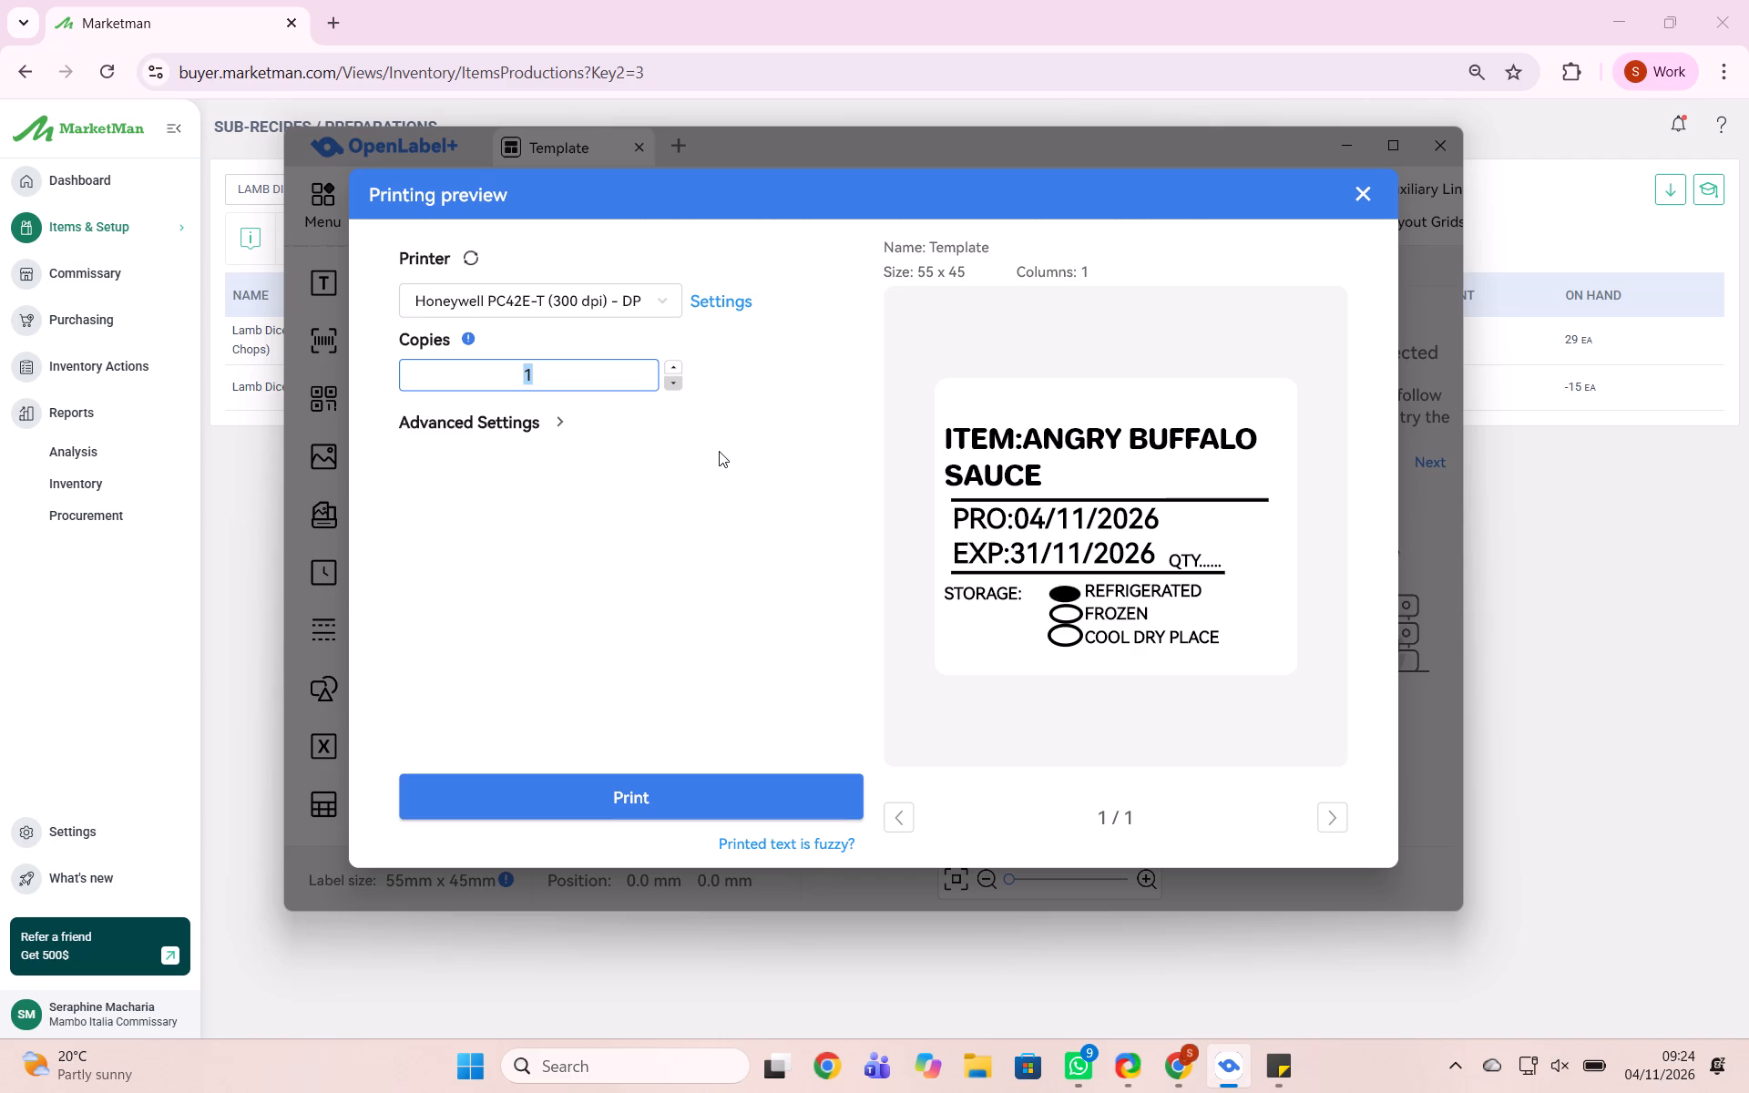
key("6")
left_click(737, 781)
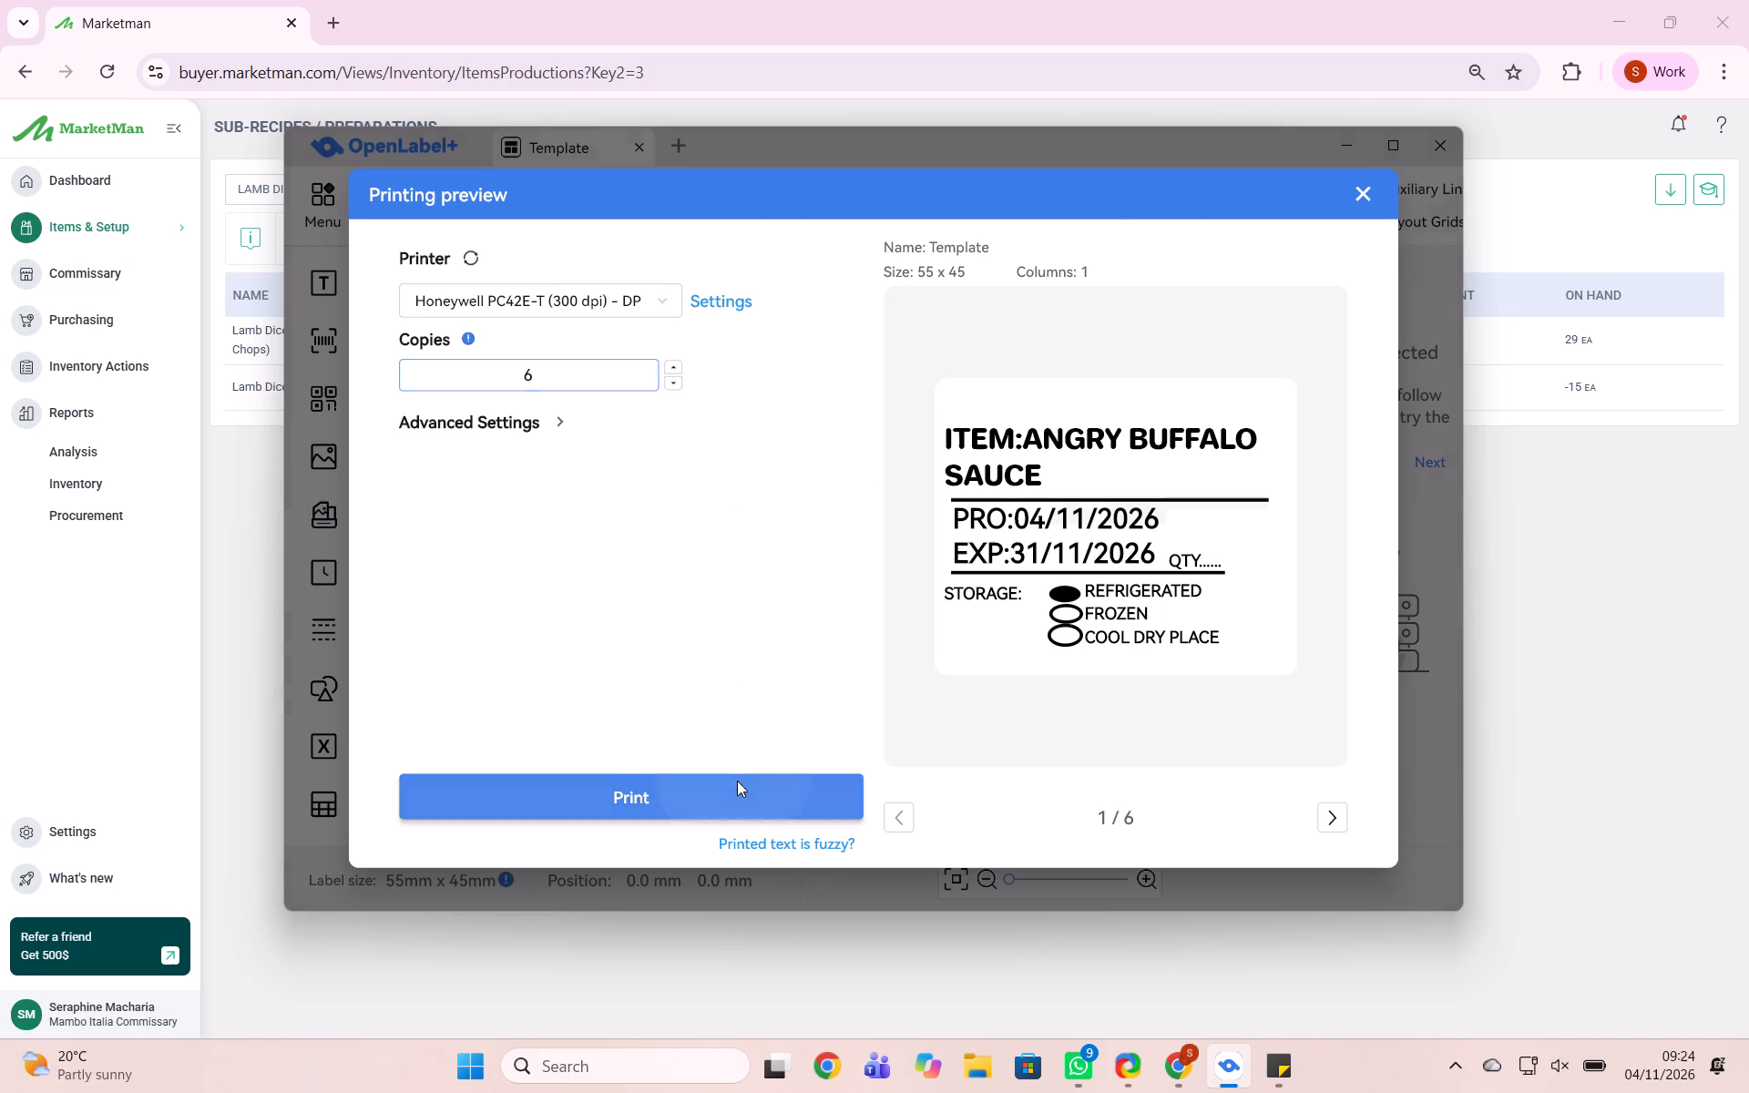
Replace the product name in the label's ITEM line with BLACK PEPPER SAUCE.
left_click(822, 459)
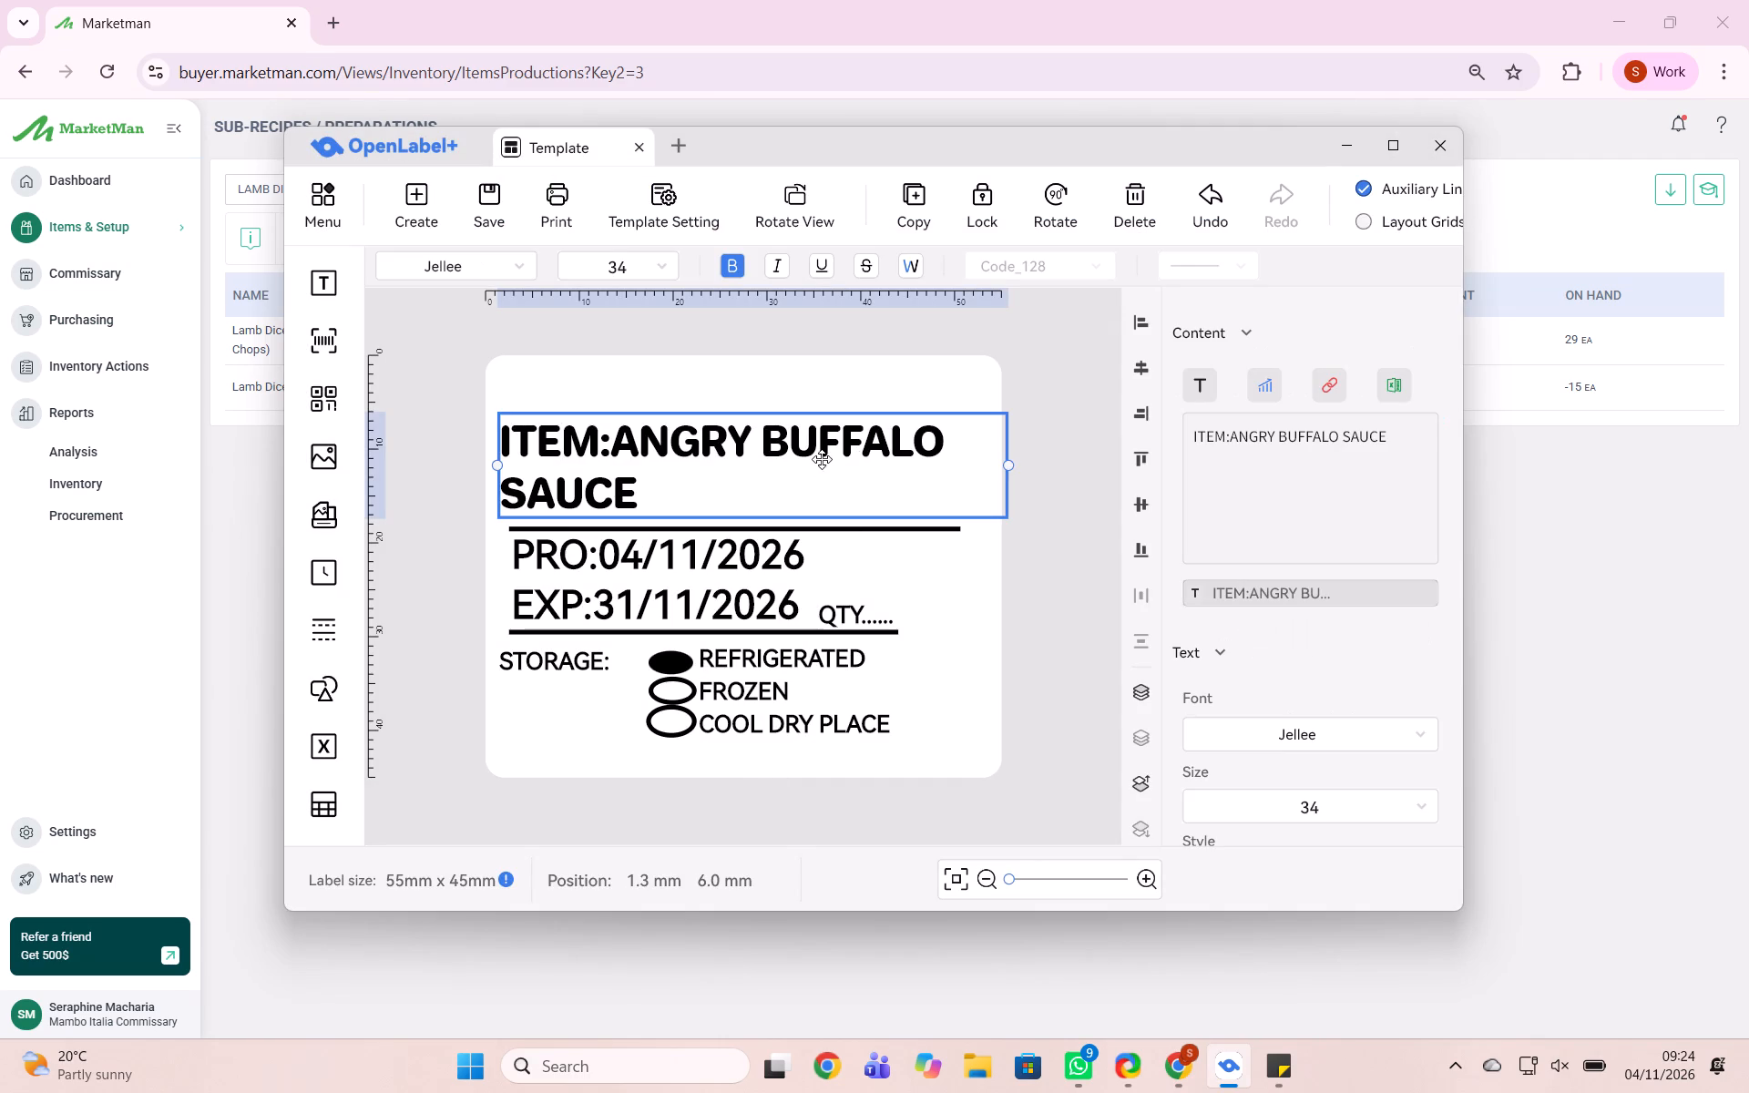
left_click_drag(1232, 432, 1682, 475)
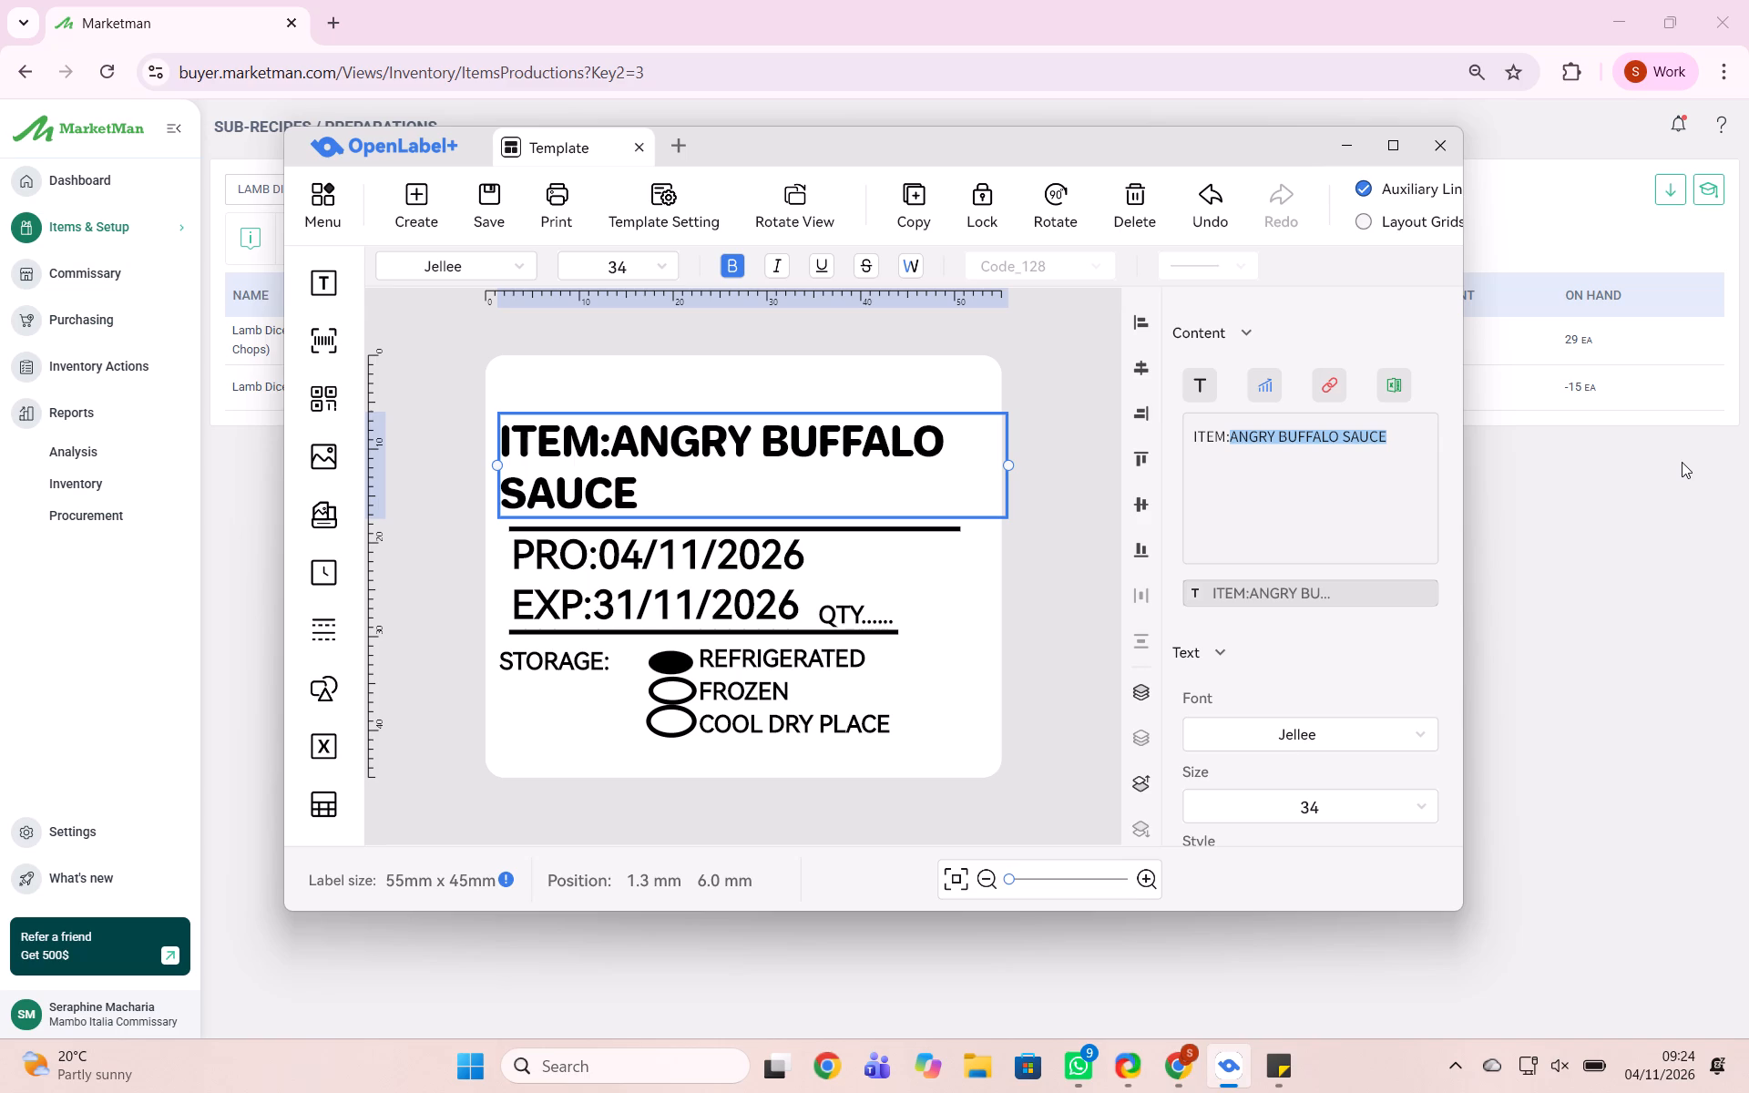
type("BLACK PEE")
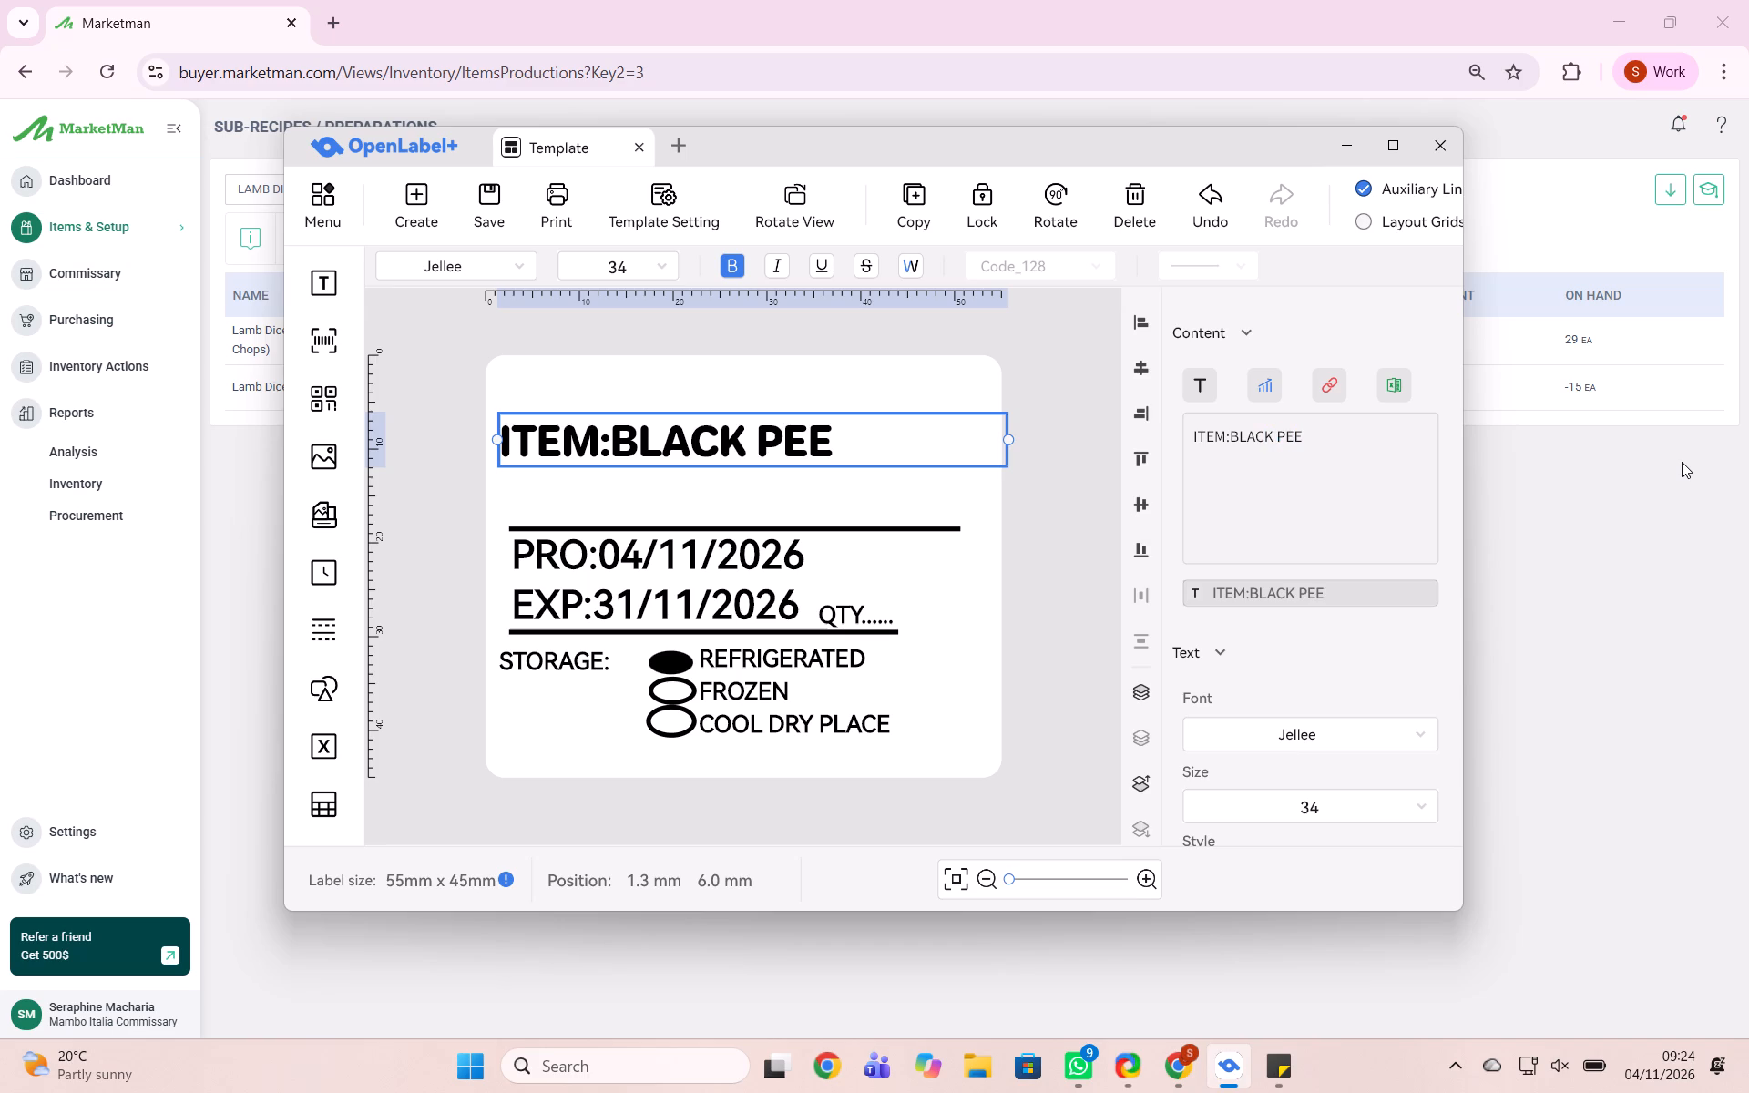
key("BackSpace")
type("PPER SAY")
key("BackSpace")
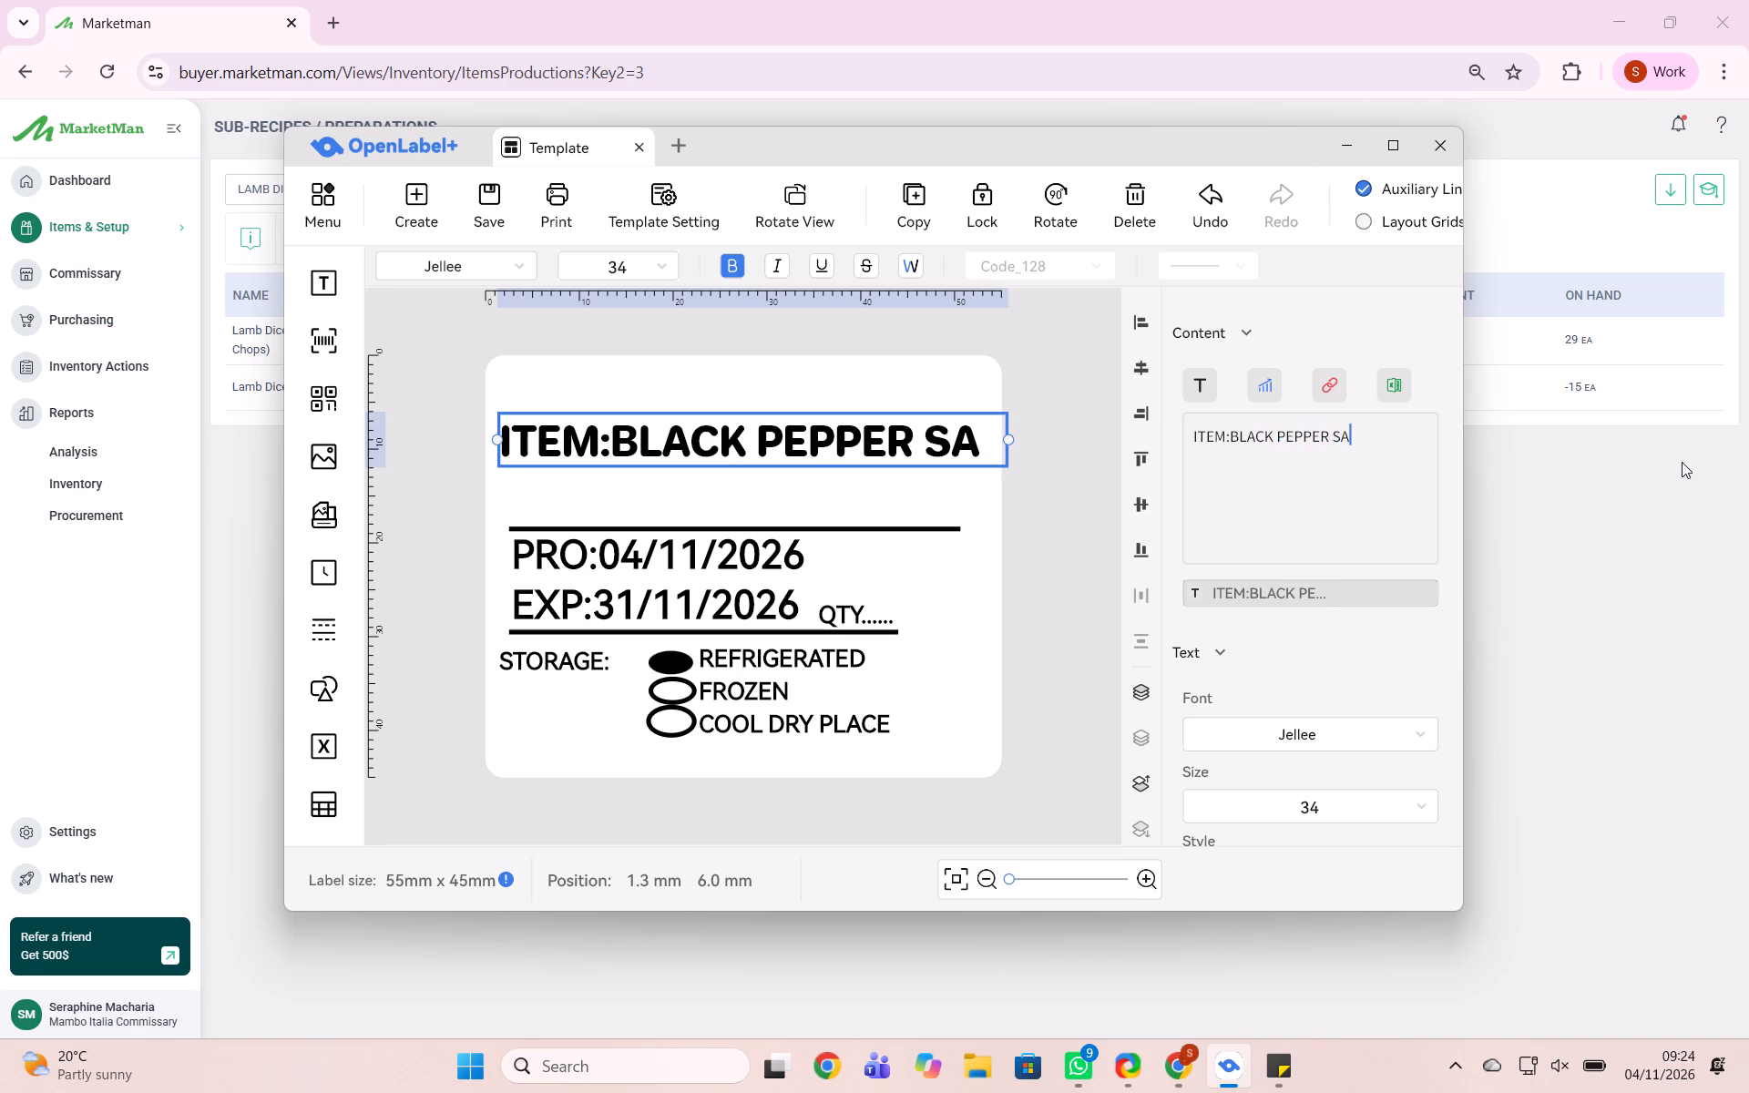
type("UCE")
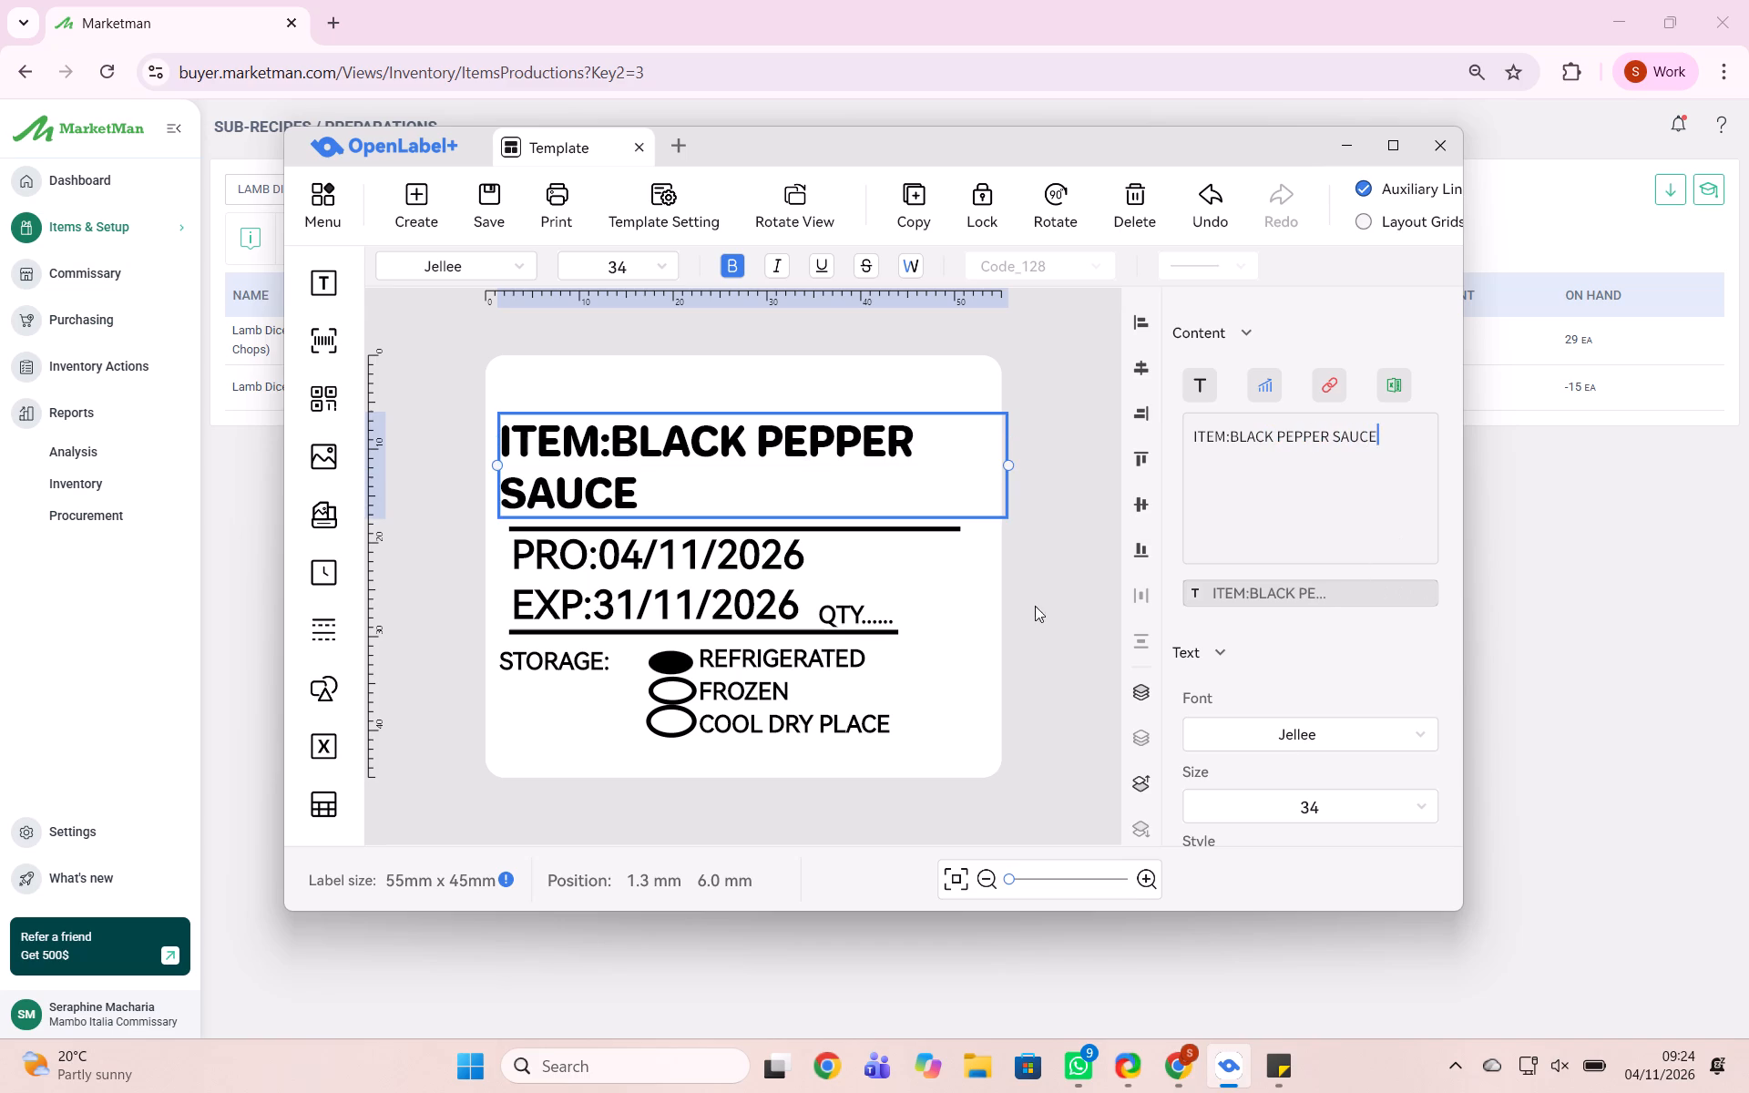
Set the label's production date to 02/11/2026 and its expiry date to 06/11/2026.
left_click(660, 597)
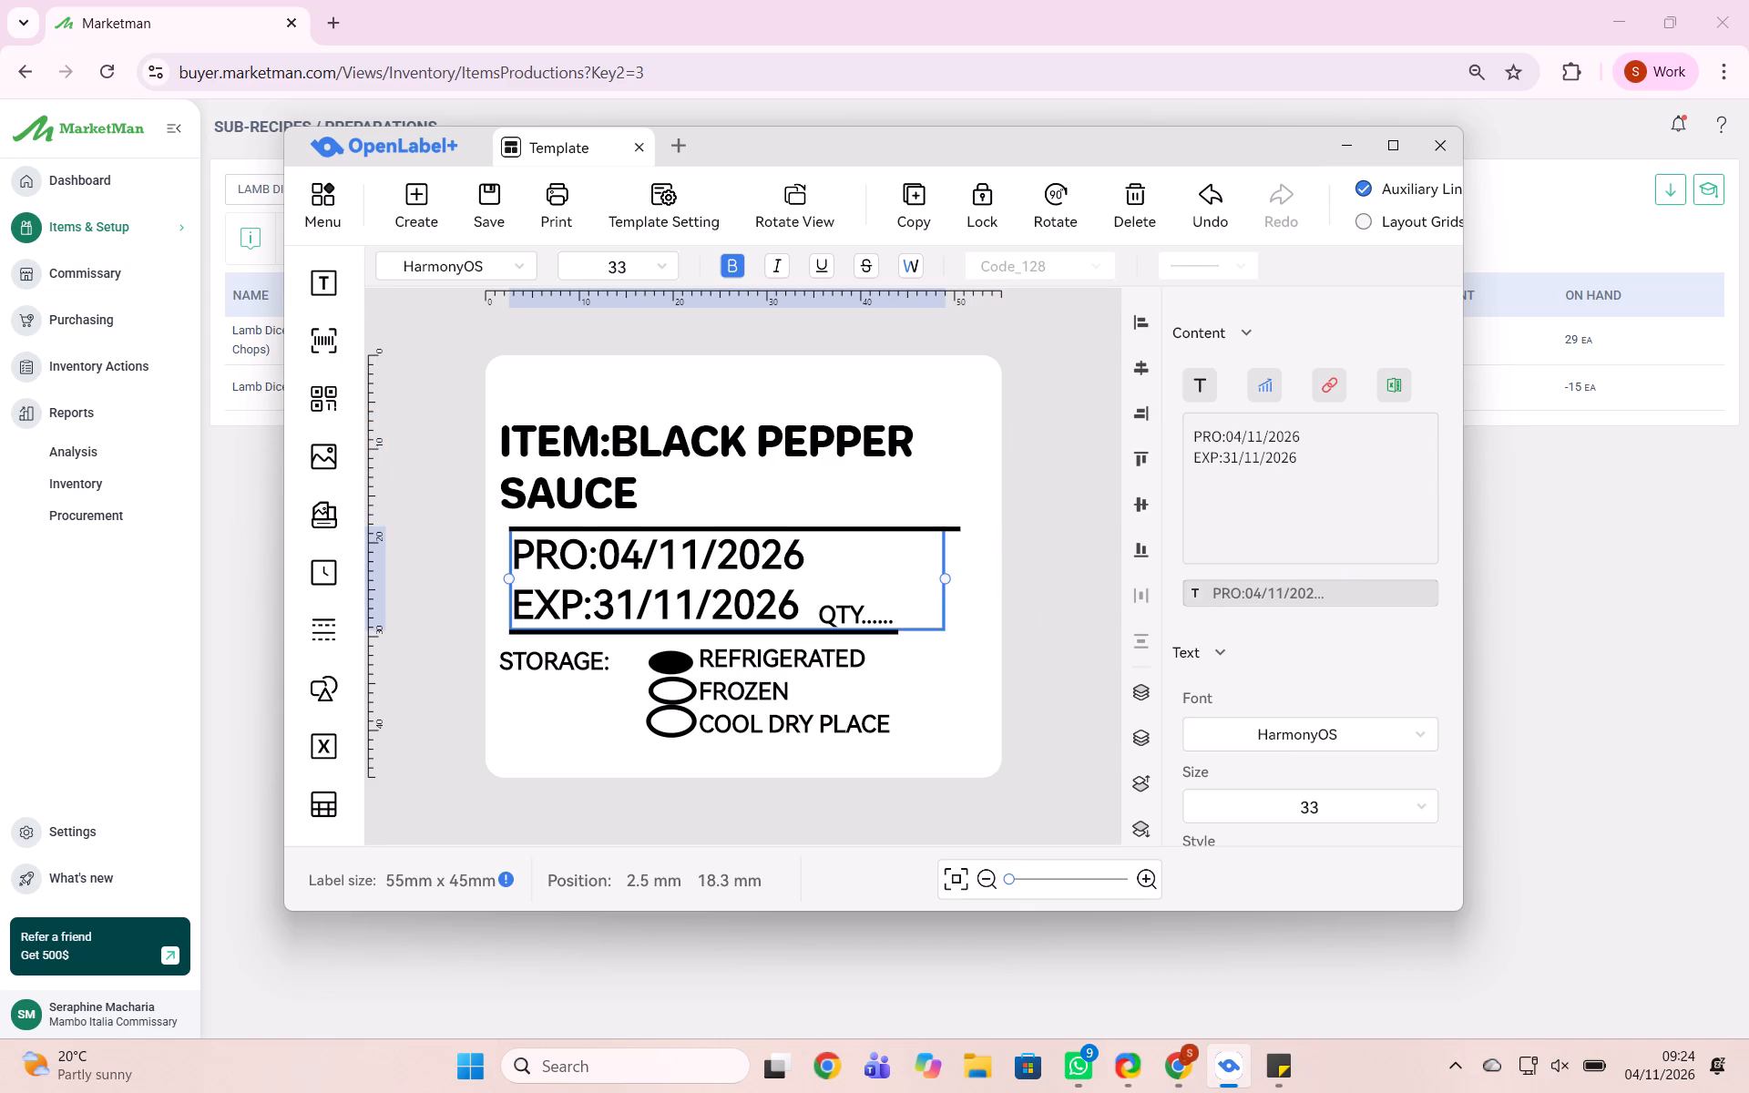
double_click(1229, 459)
key("0")
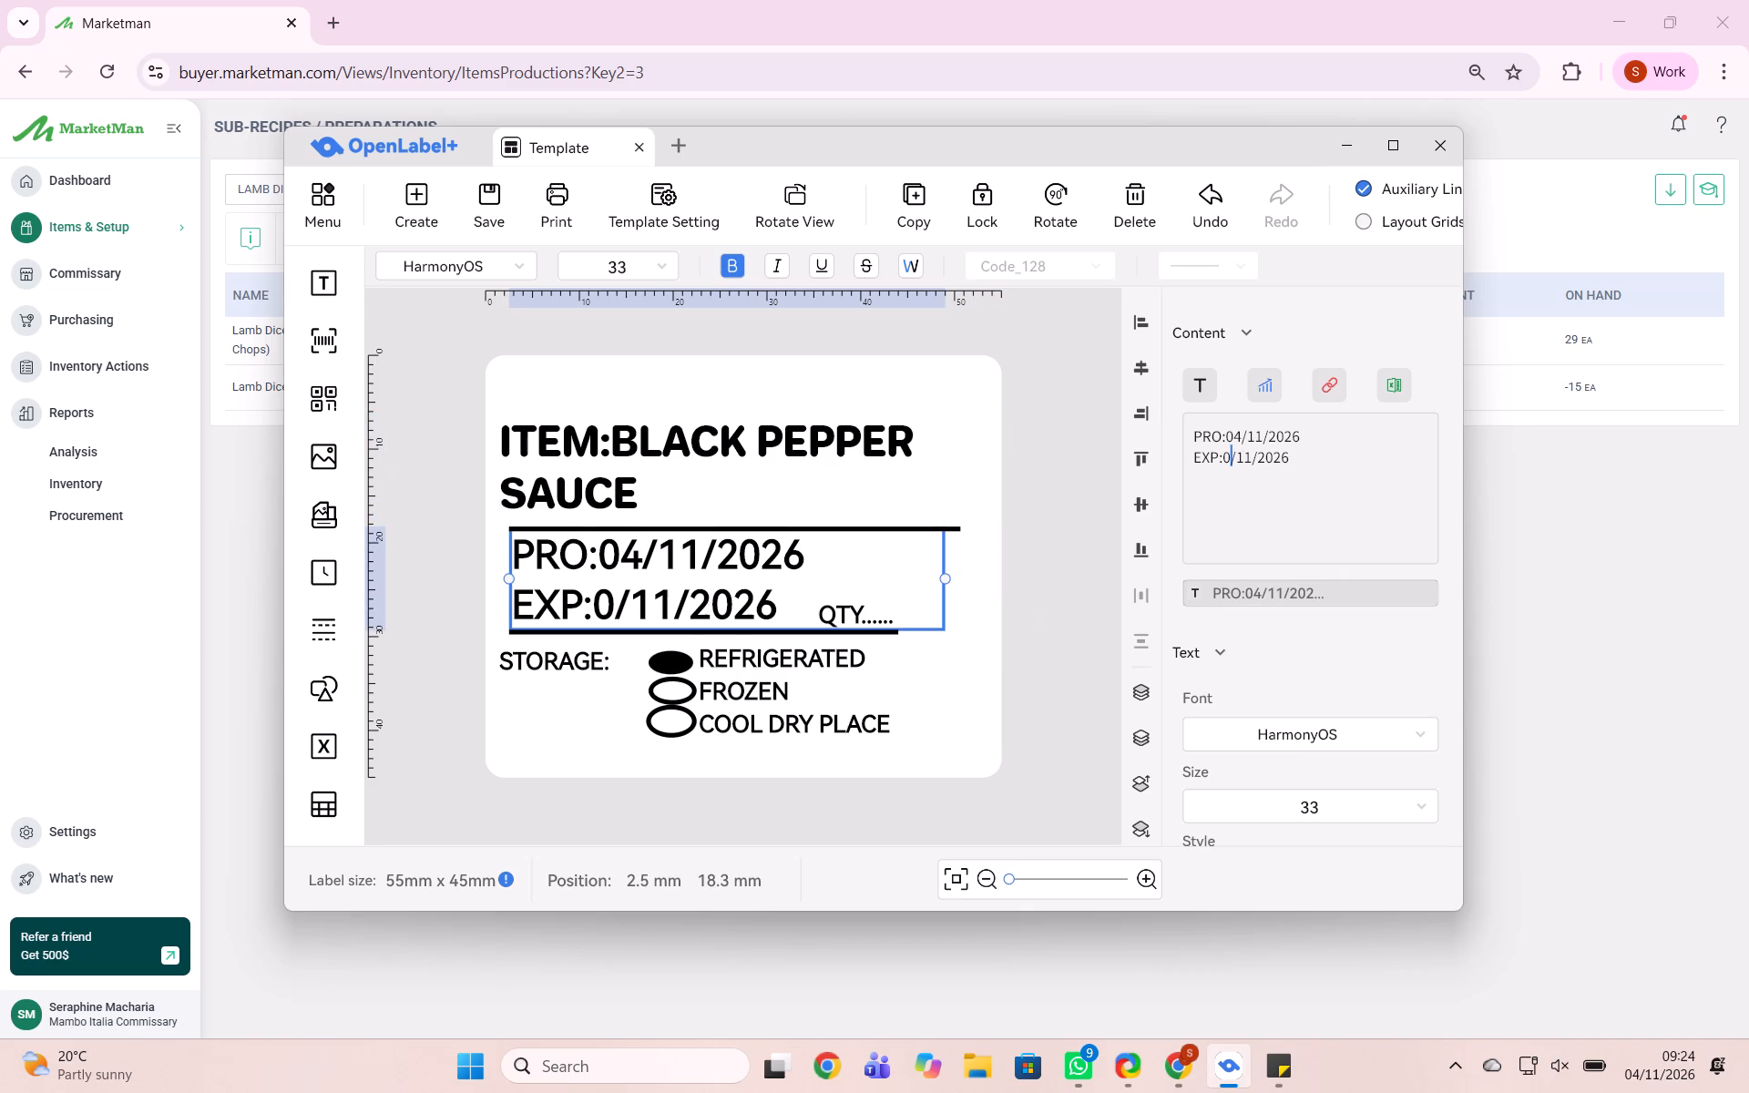
left_click(1237, 433)
key("Delete")
key("2")
left_click(1226, 457)
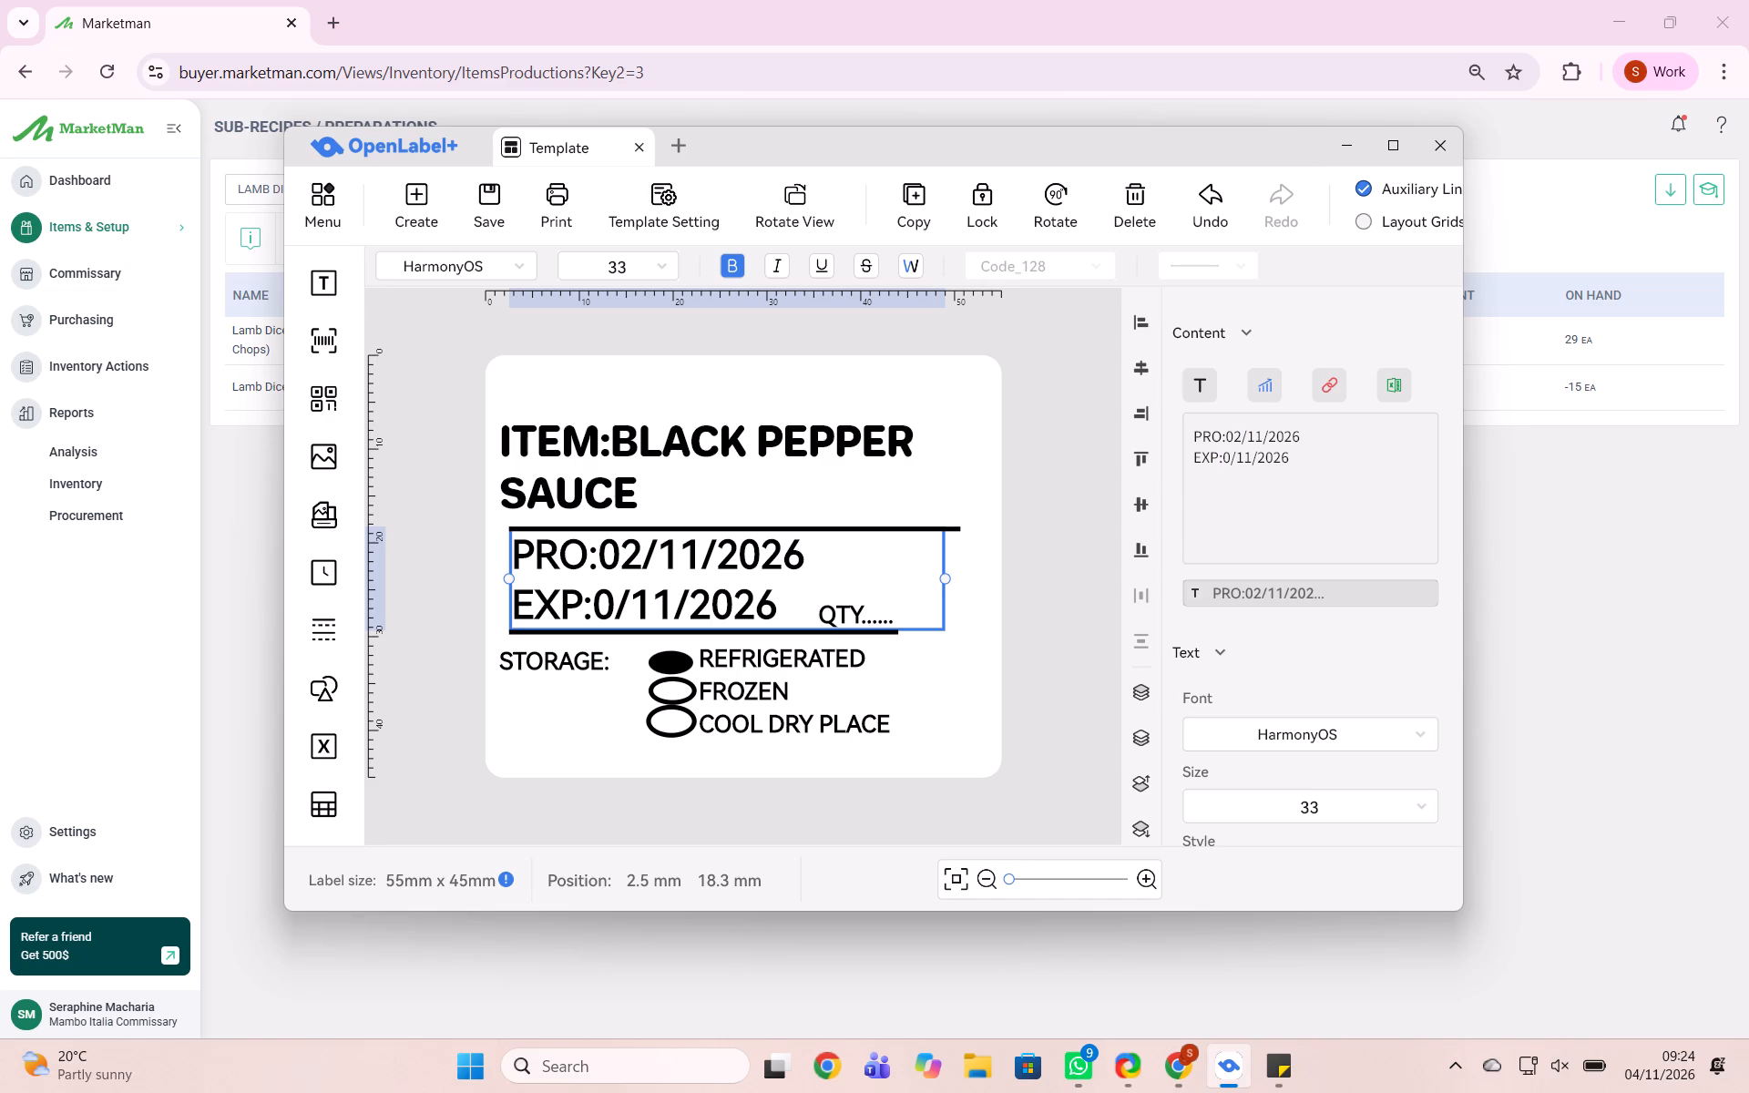
left_click(1231, 447)
key("6")
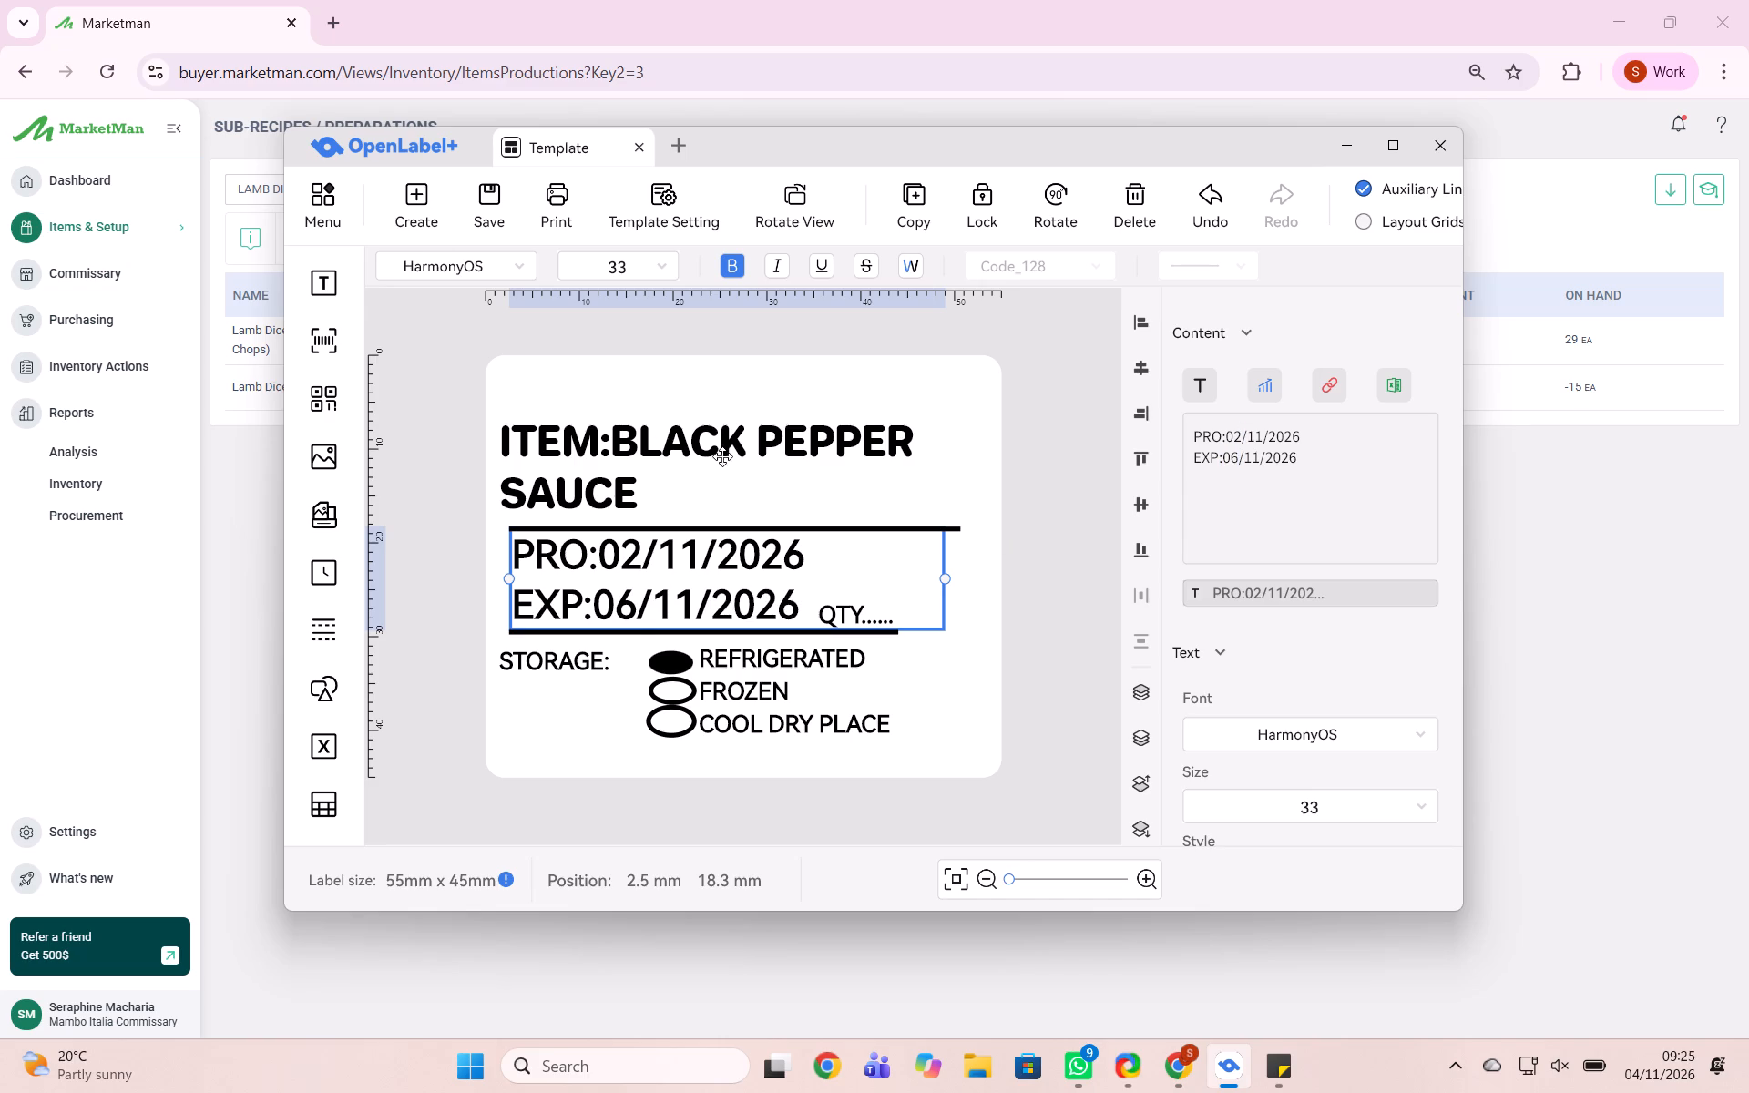
Print one copy of the BLACK PEPPER SAUCE label on the Honeywell PC42E-T printer.
left_click(544, 212)
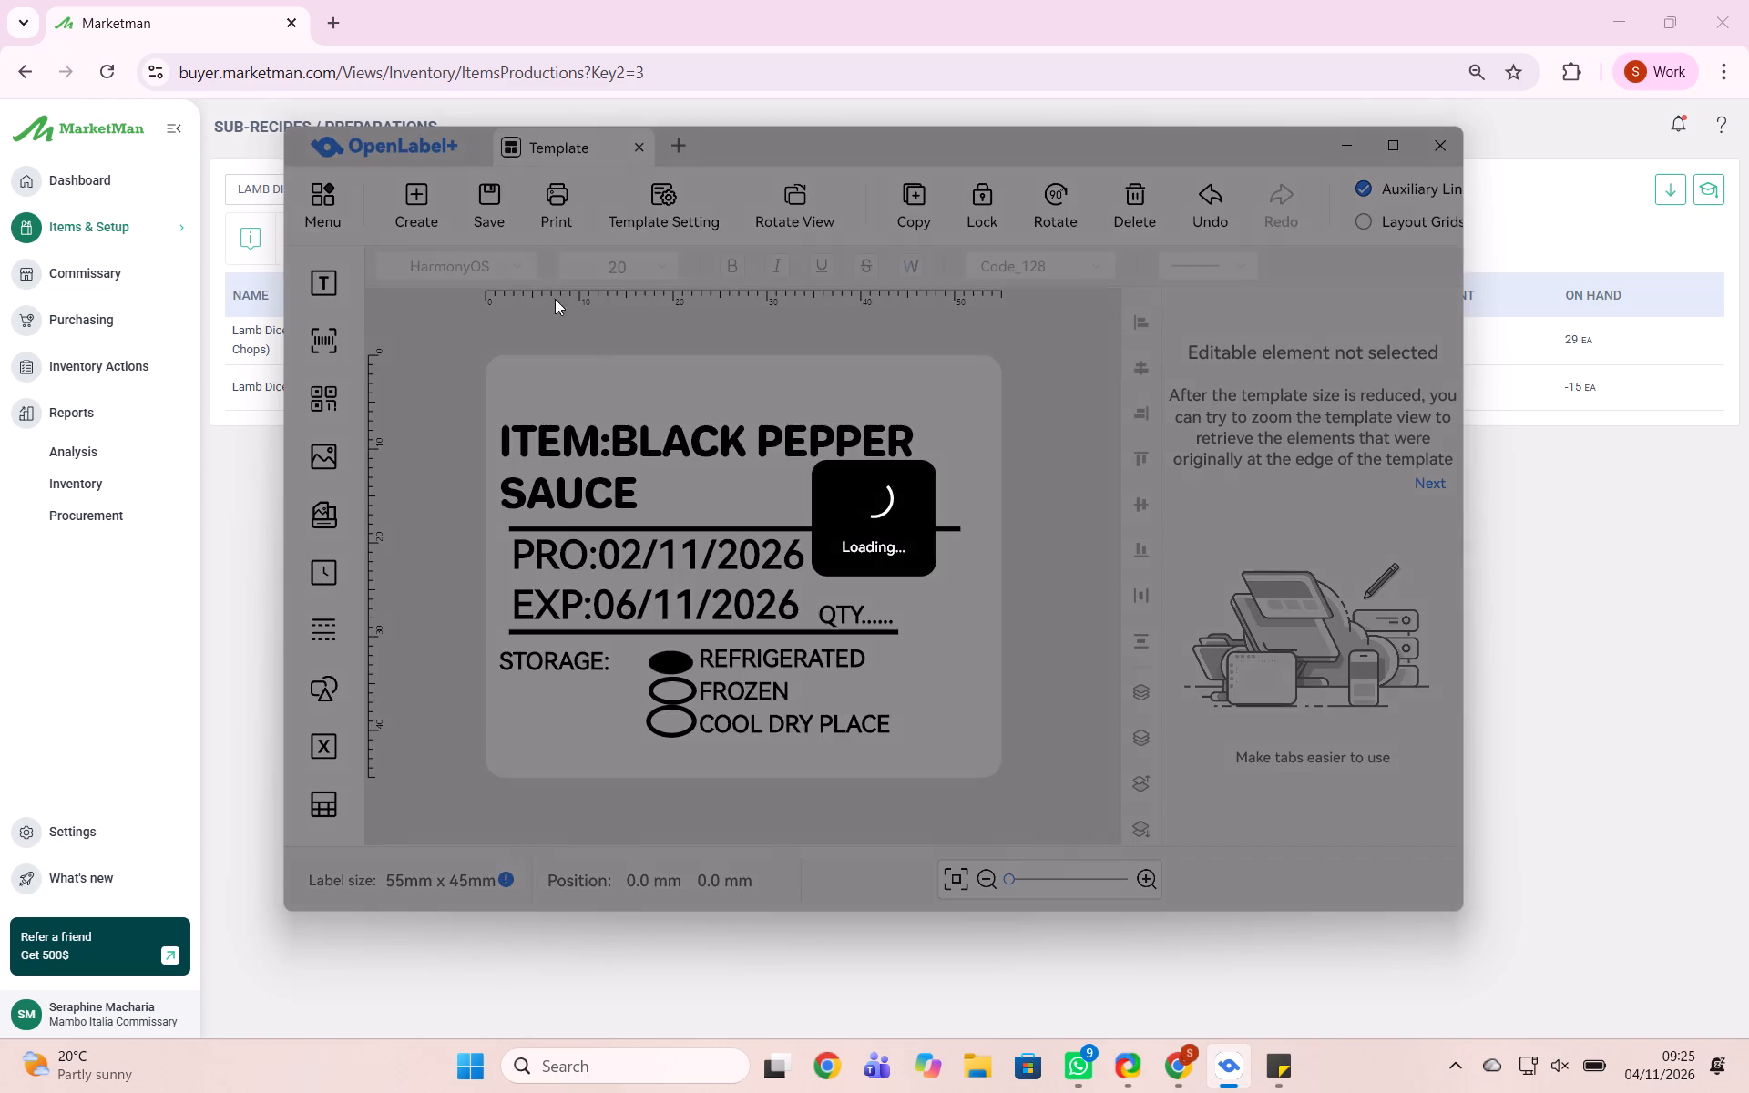
left_click_drag(567, 393, 377, 411)
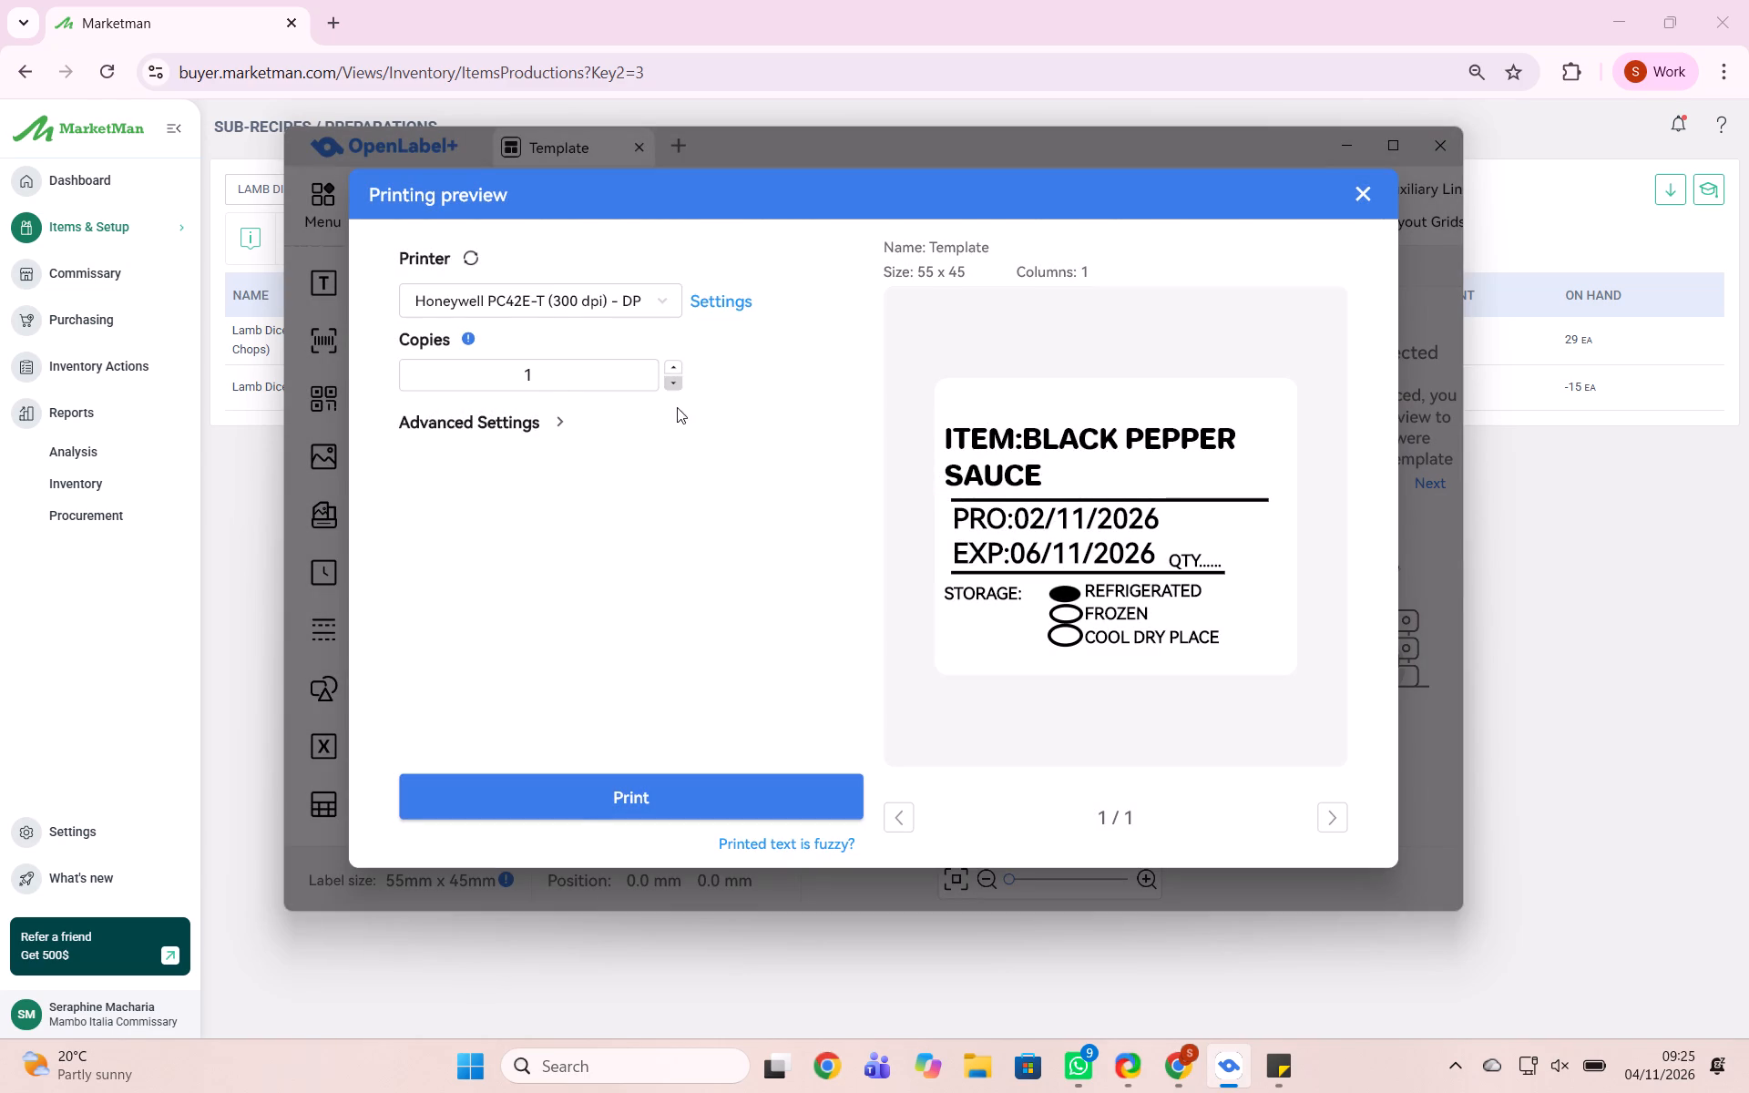
left_click(579, 812)
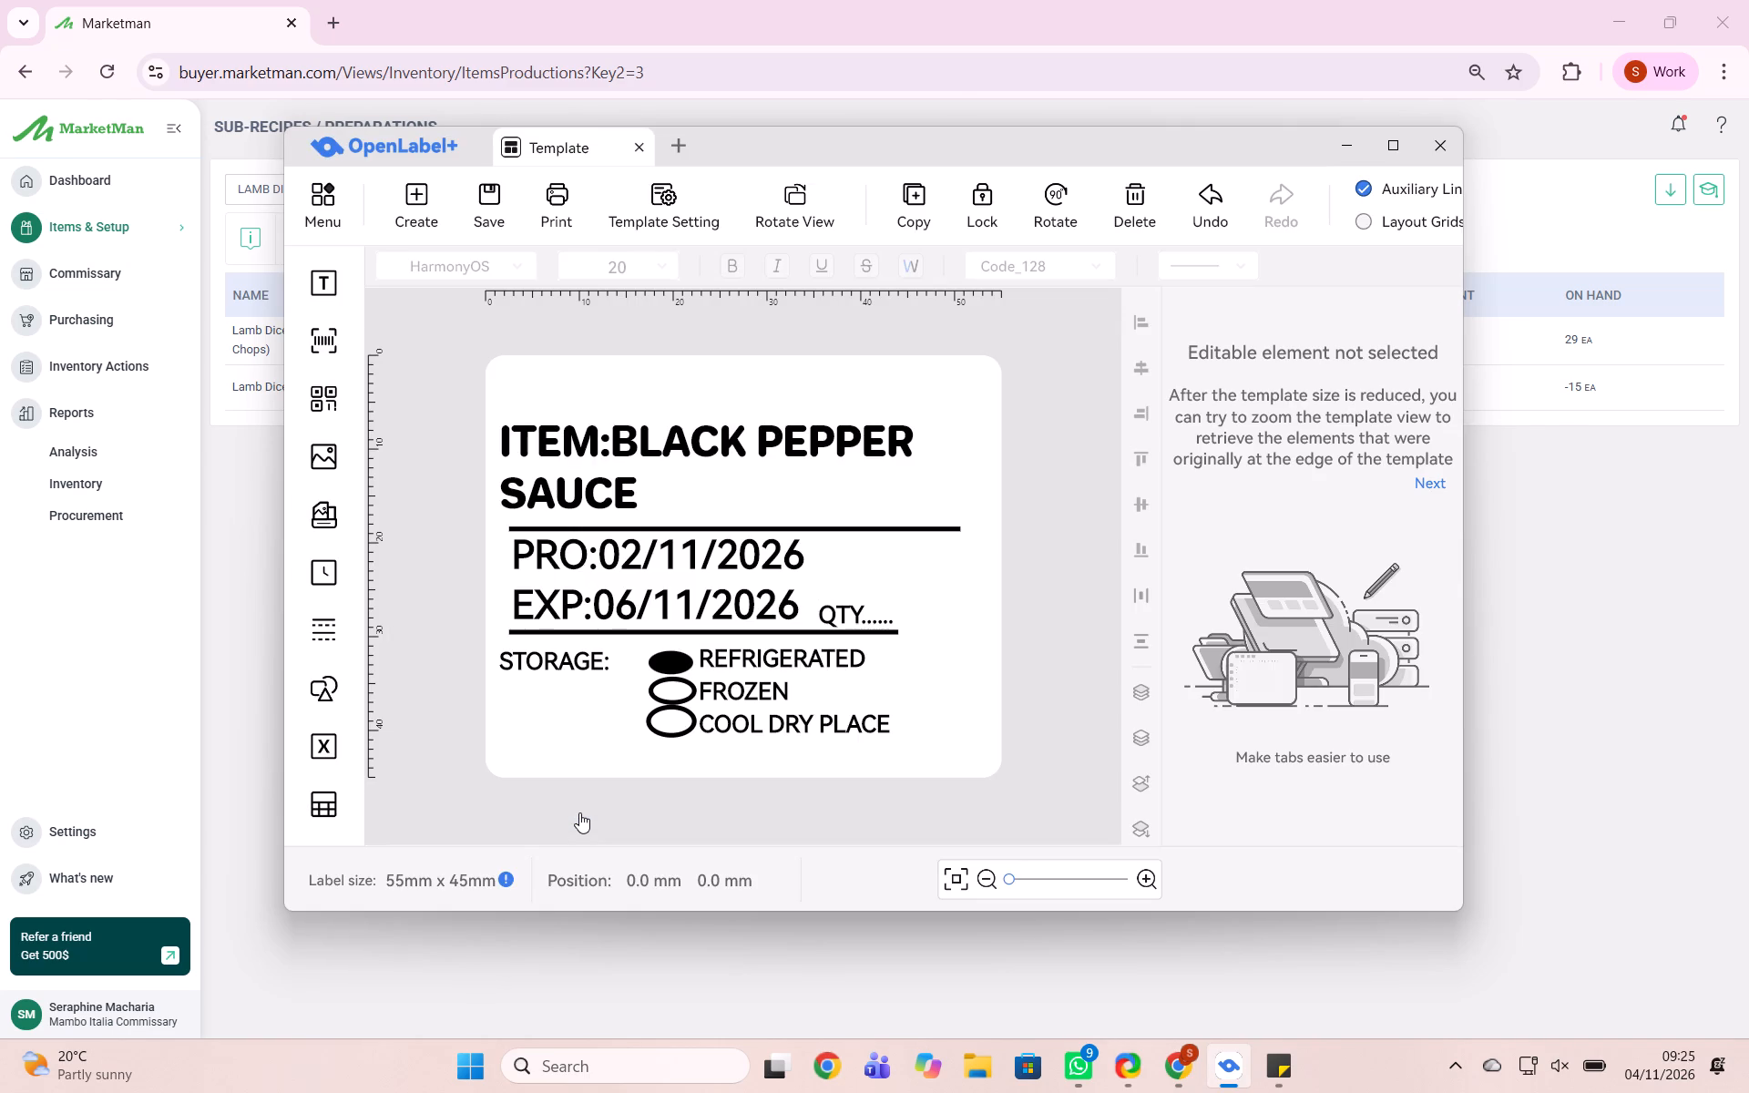
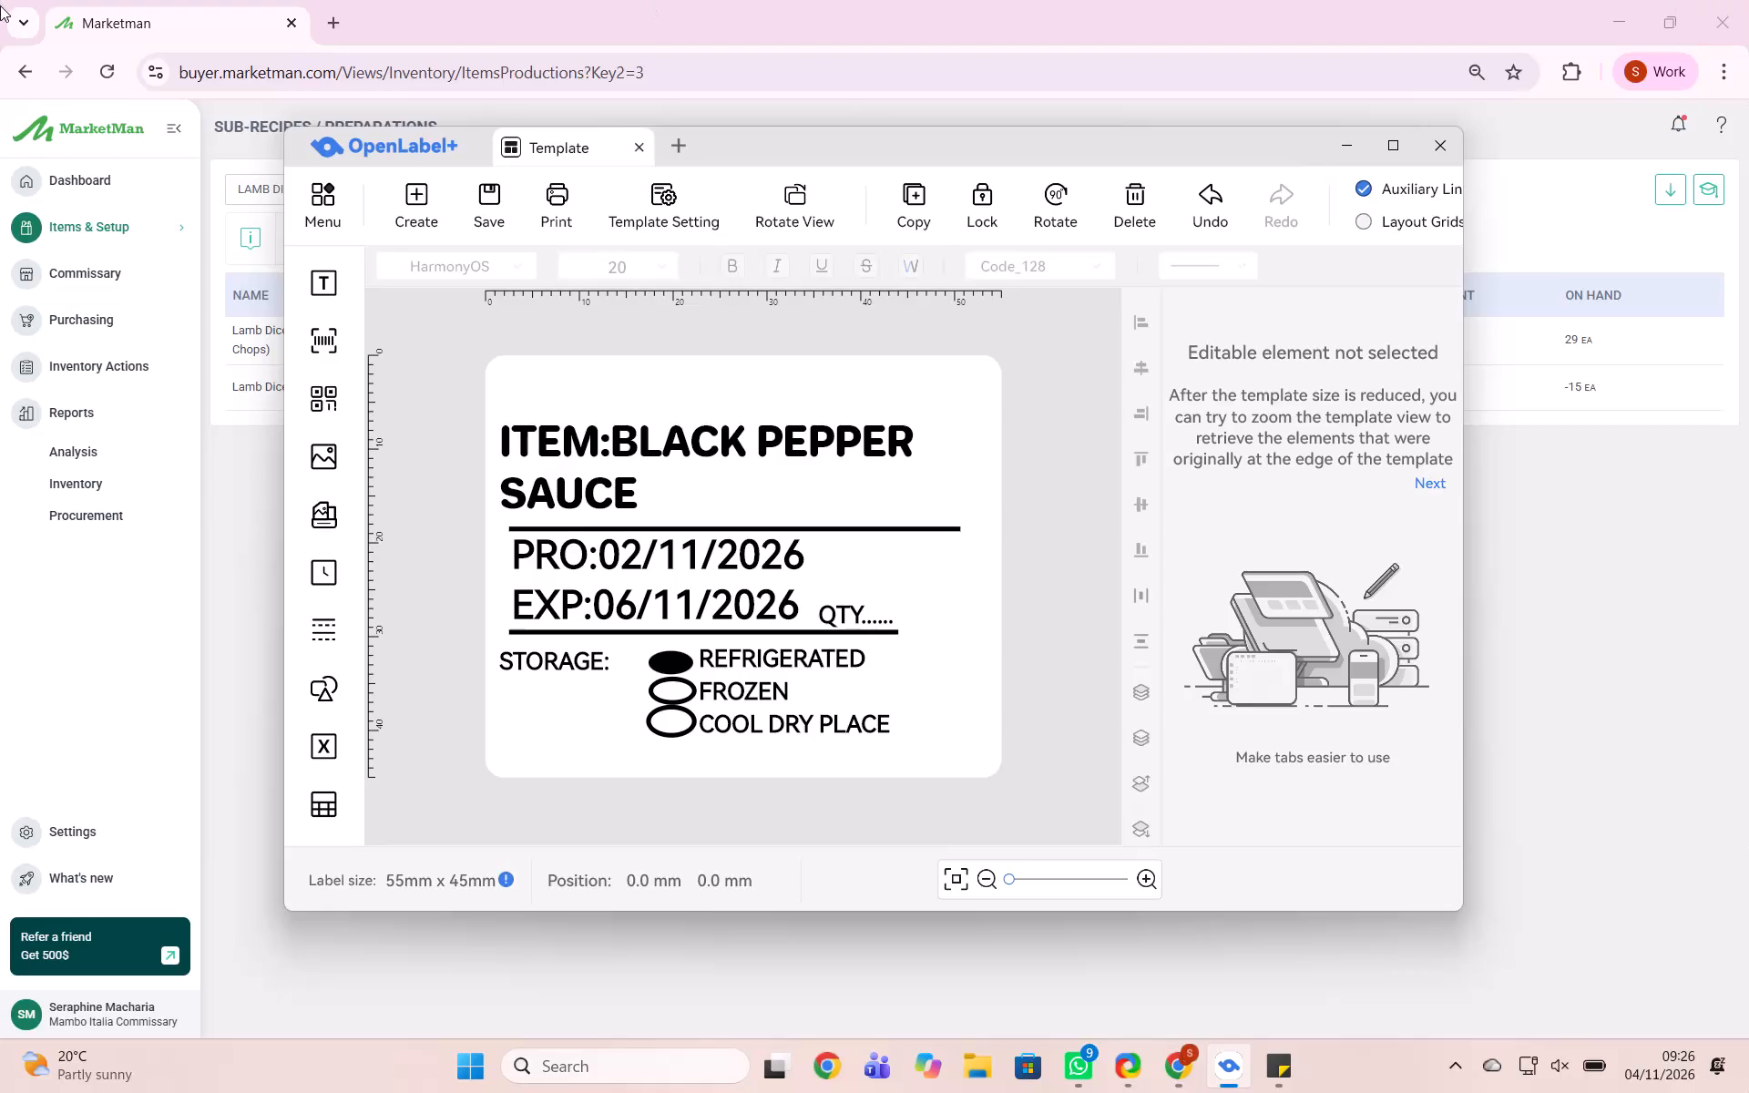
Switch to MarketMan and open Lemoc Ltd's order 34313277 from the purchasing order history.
left_click(93, 306)
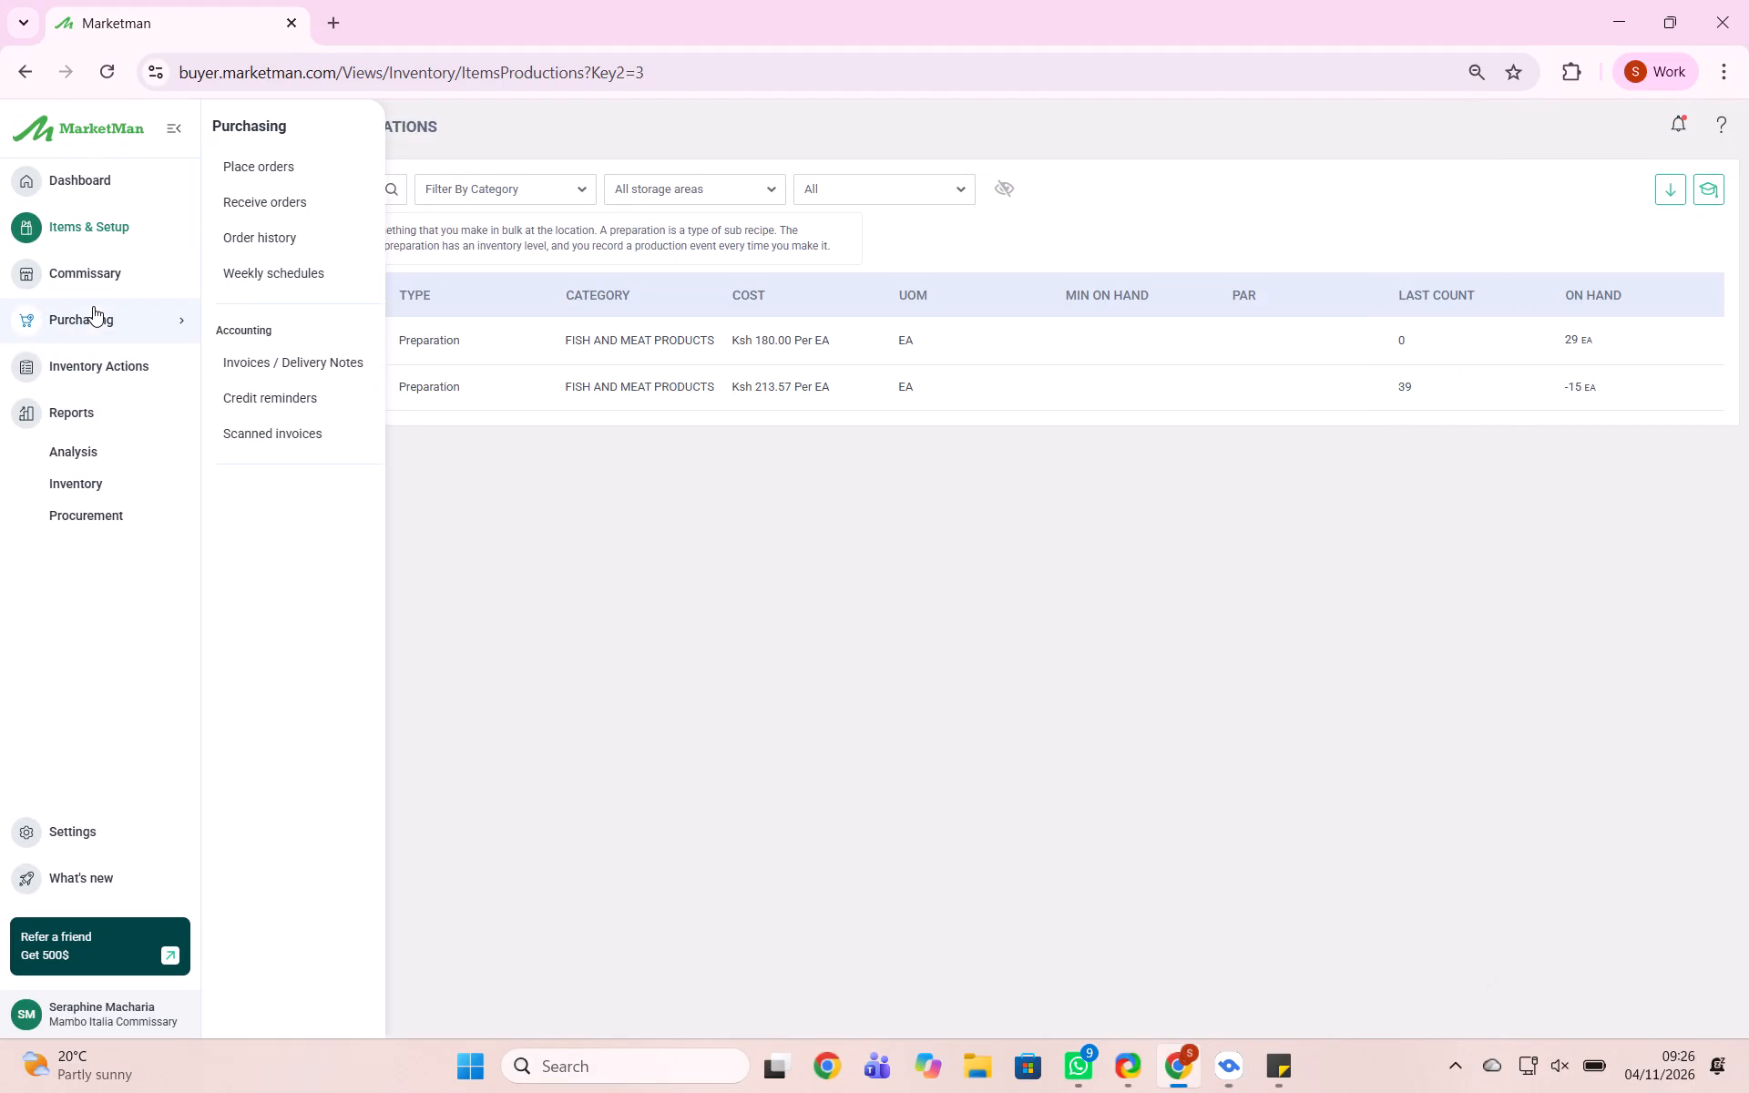
left_click(264, 241)
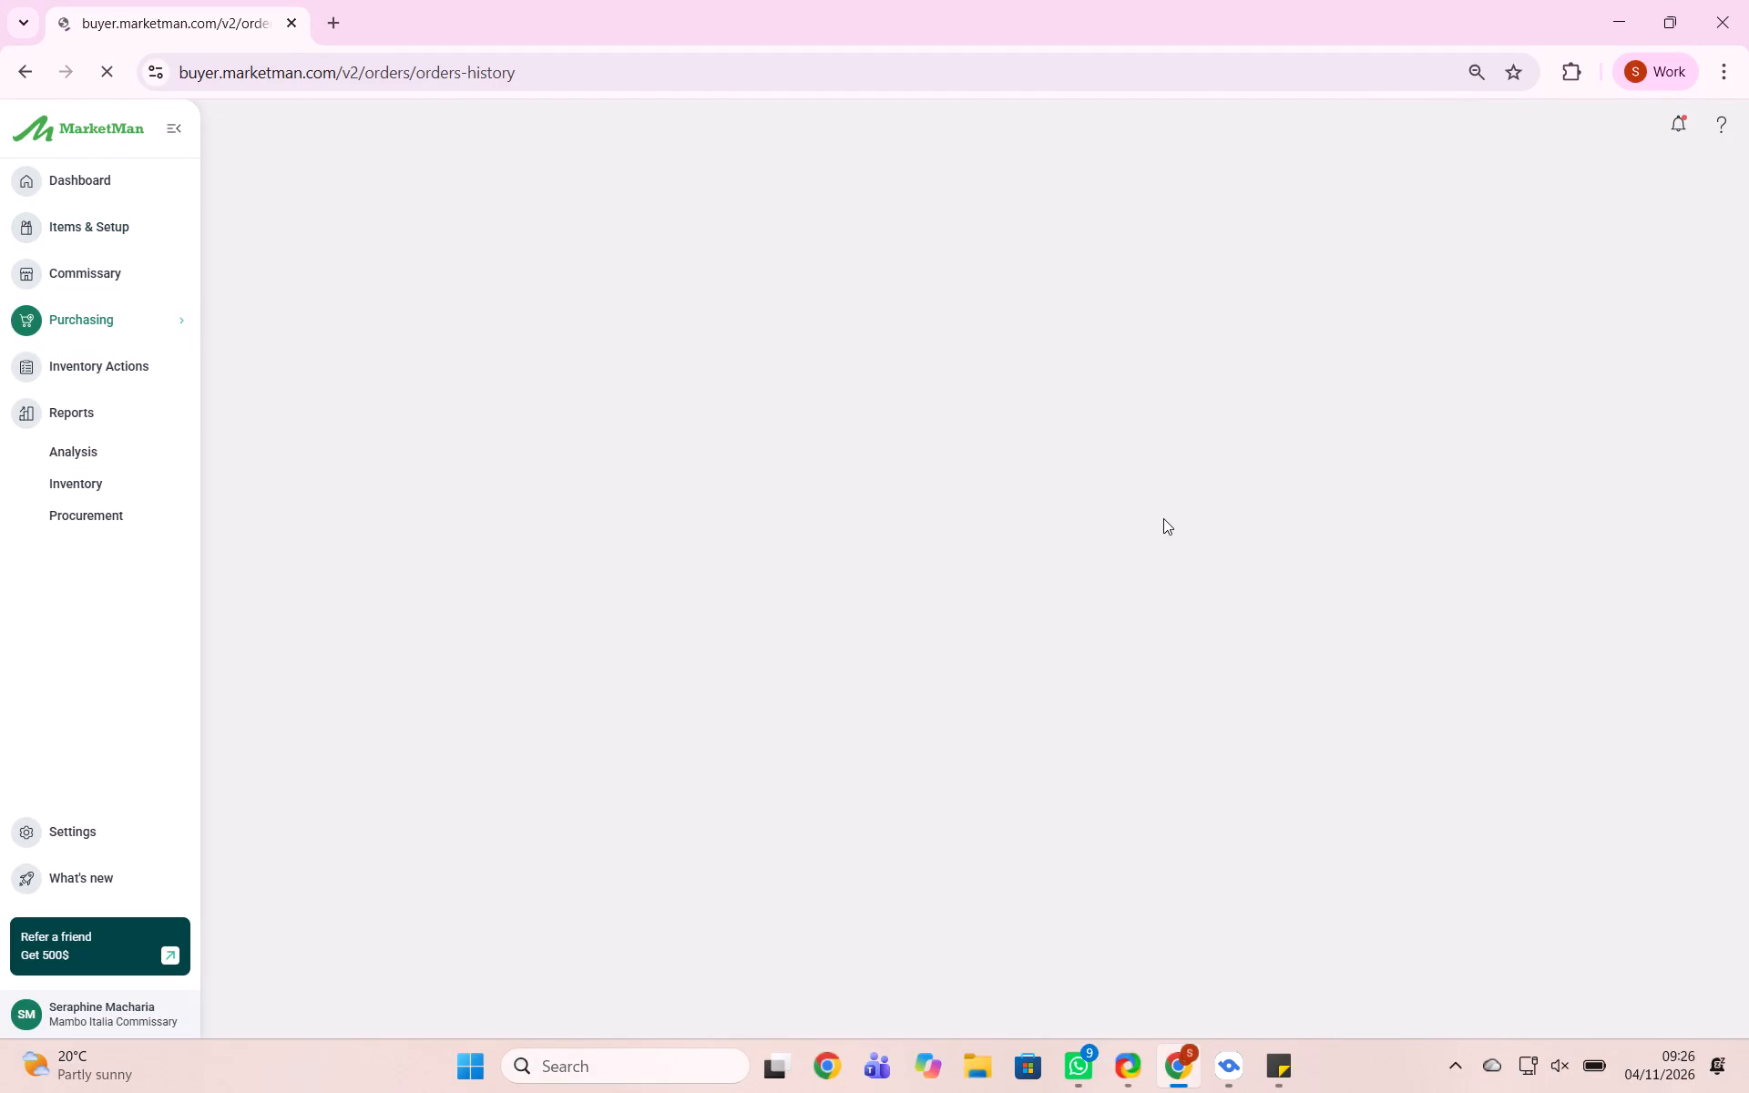
left_click(893, 336)
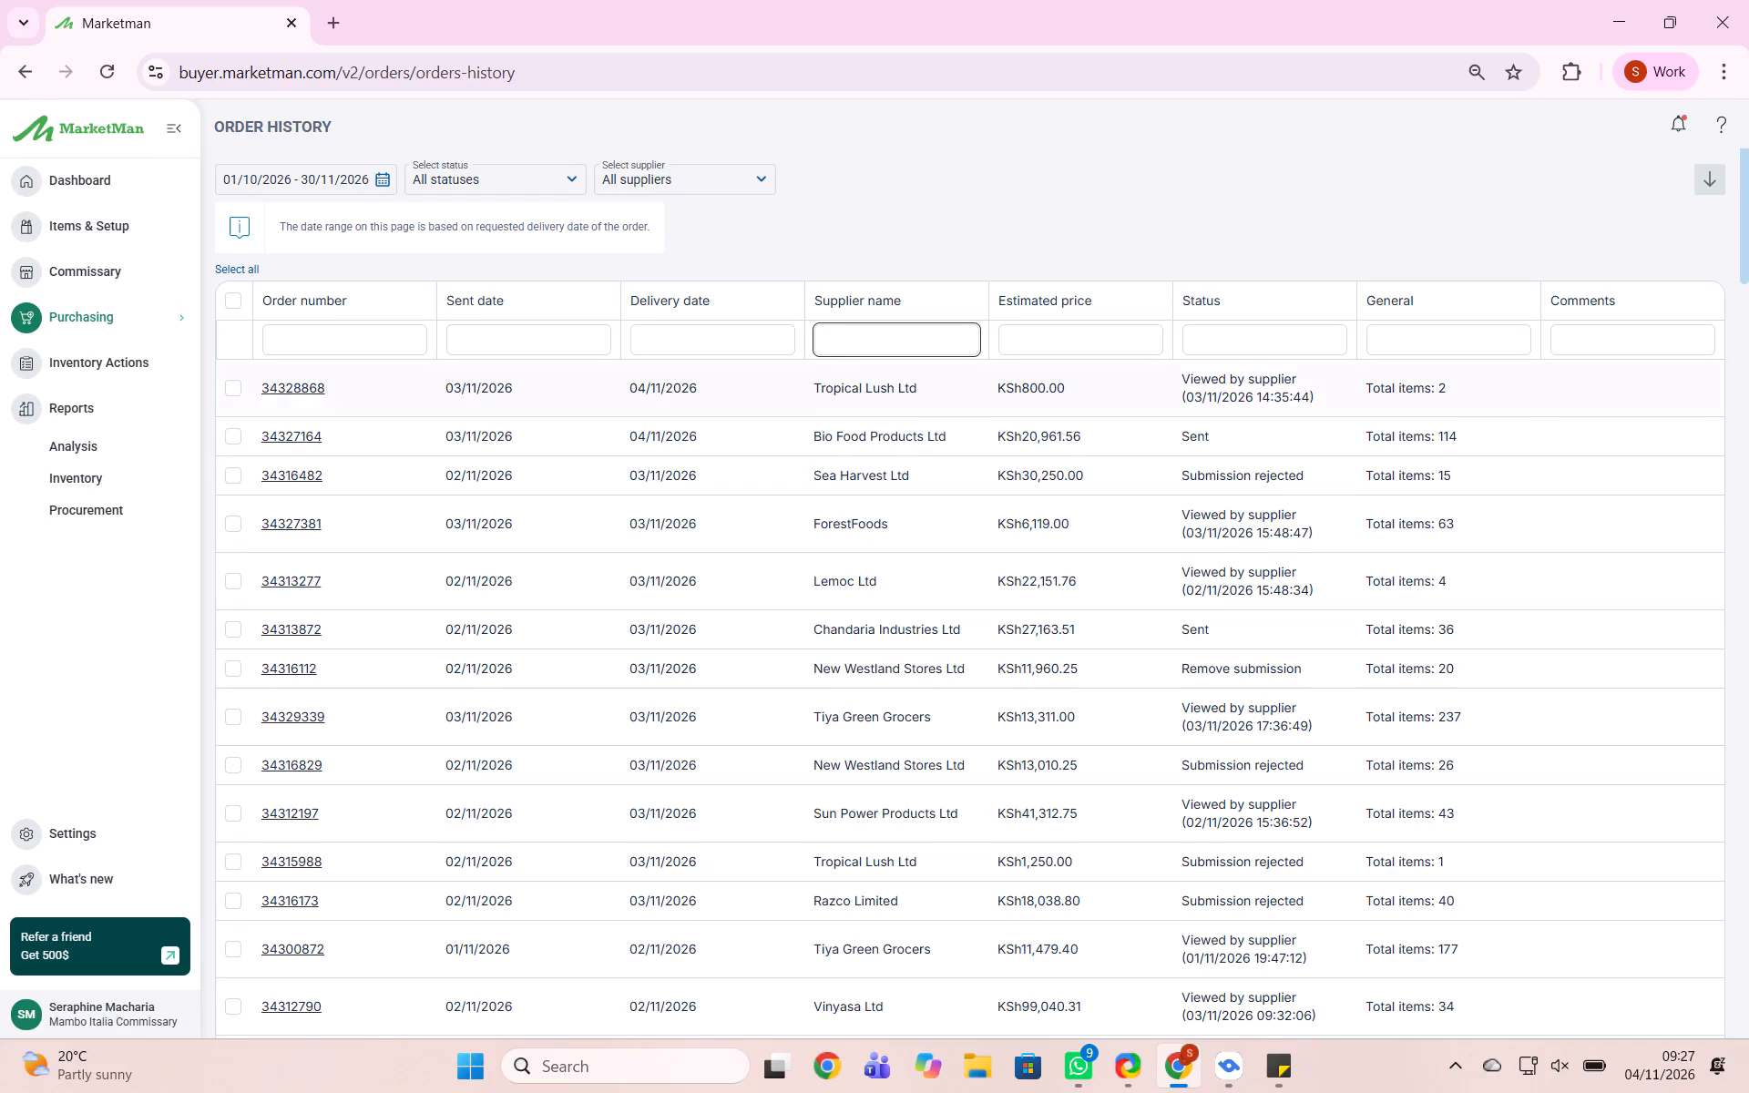
left_click(302, 584)
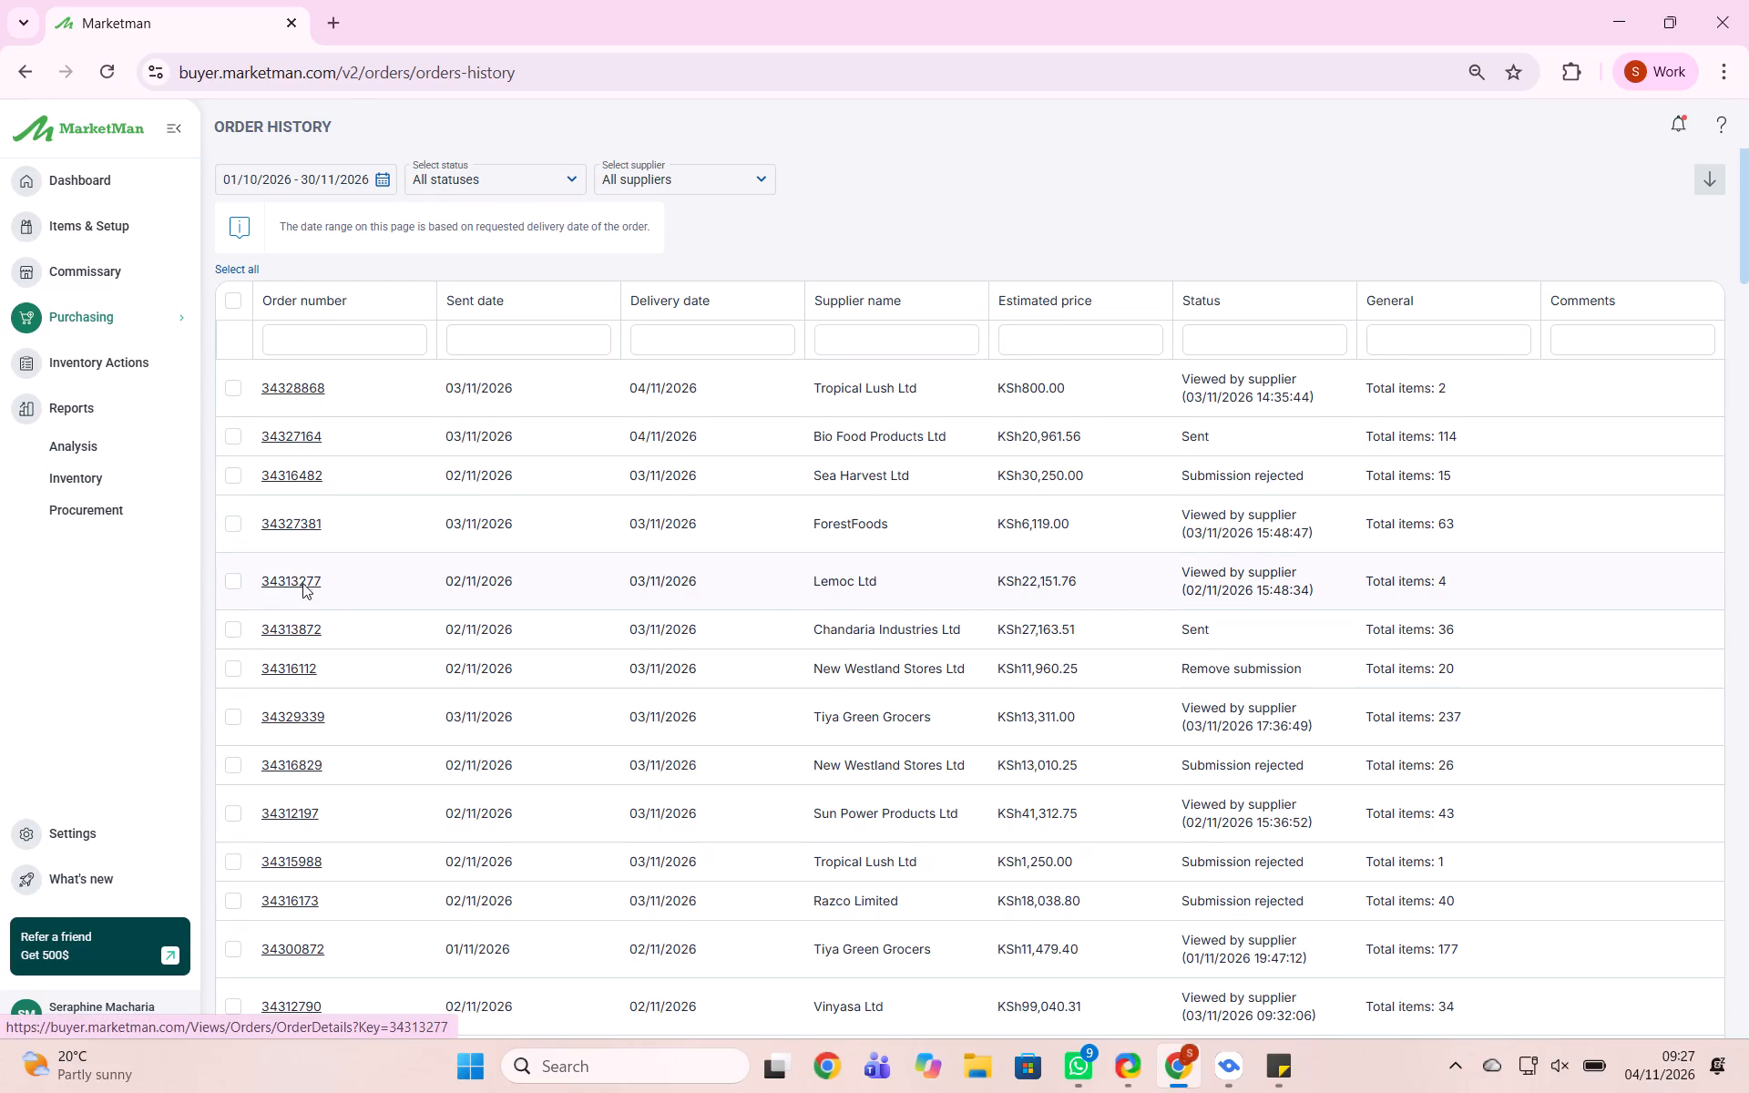
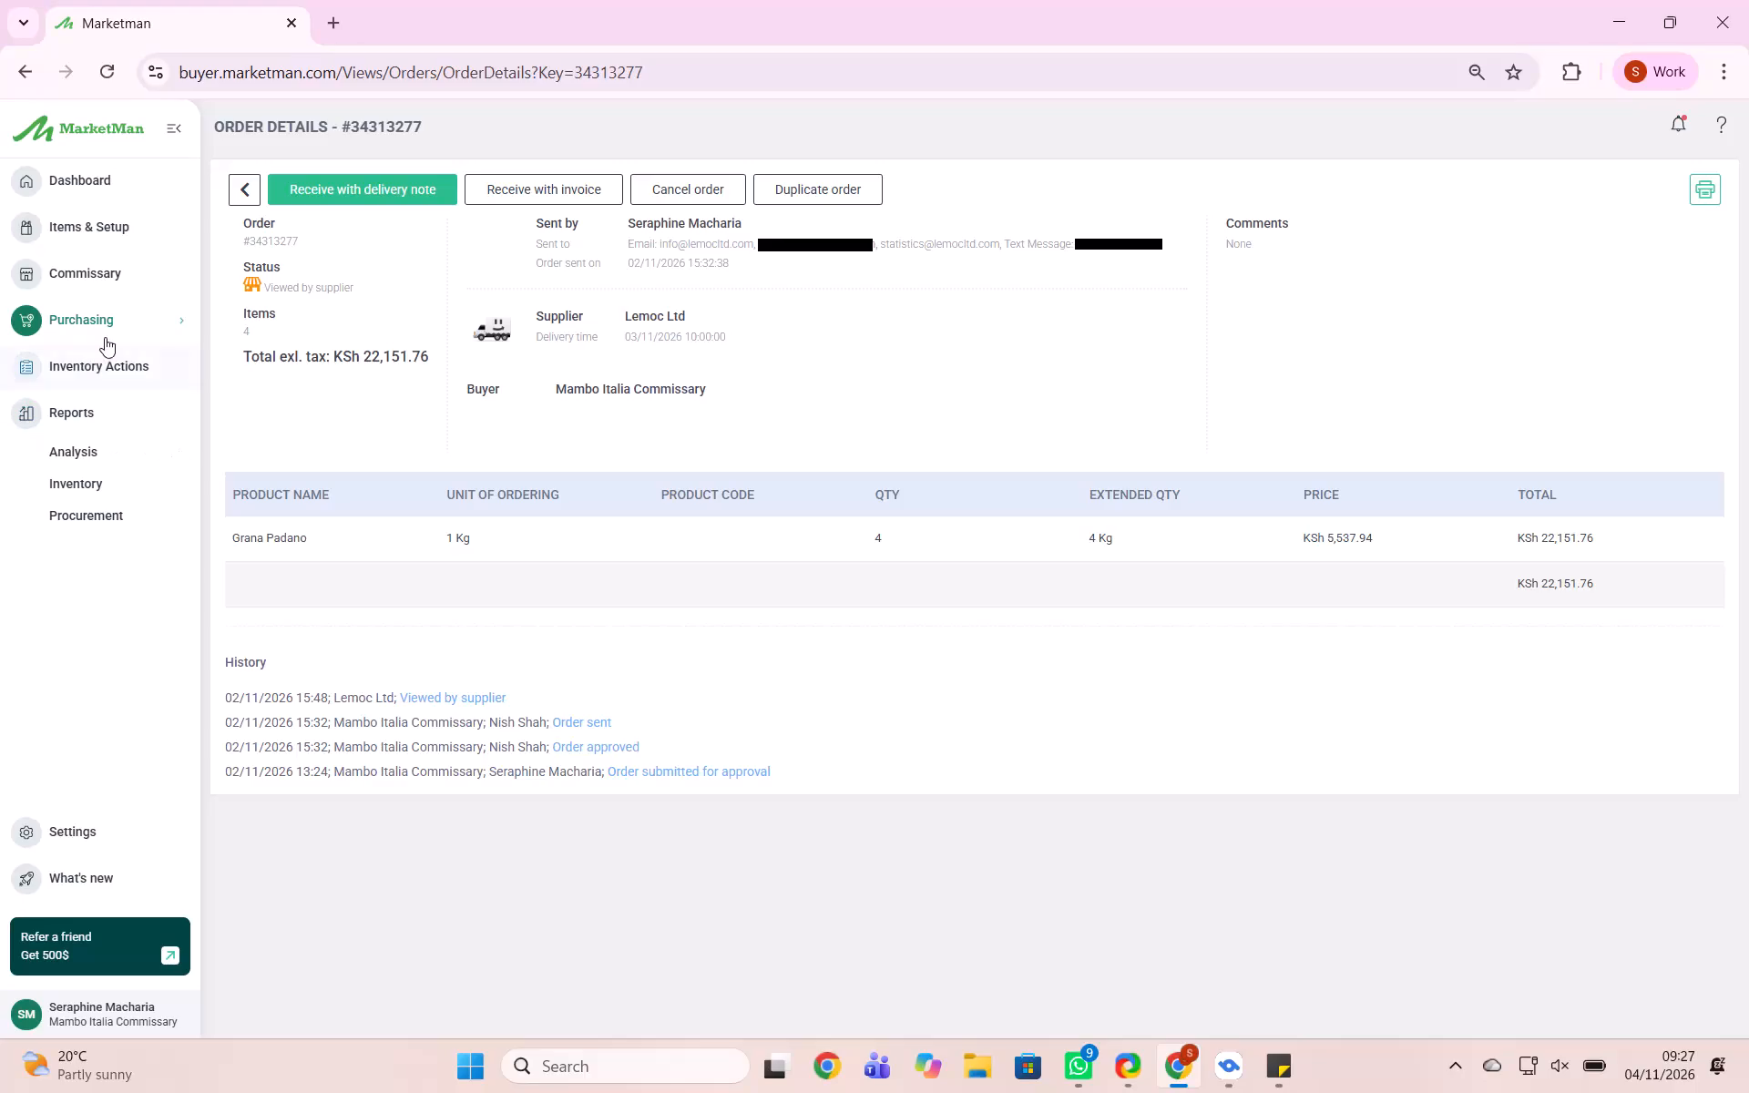
Return to the purchasing order history list.
left_click(112, 323)
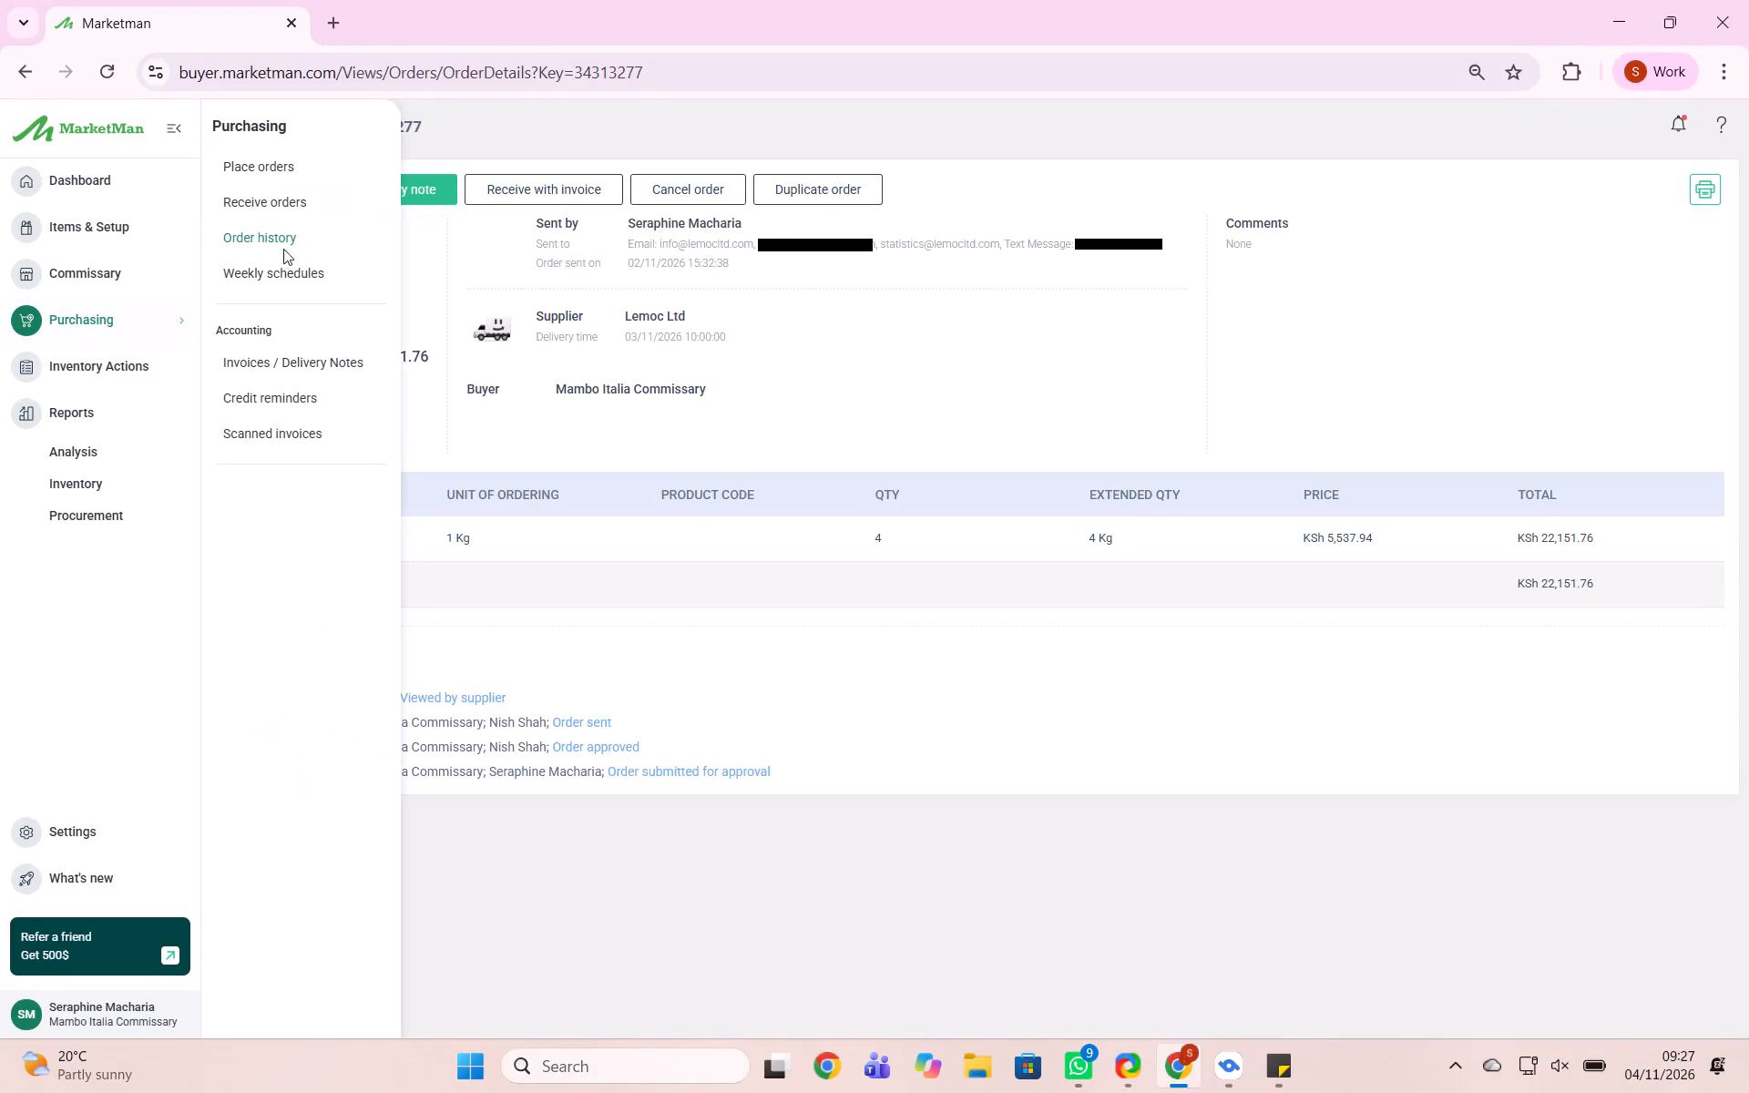
left_click(275, 235)
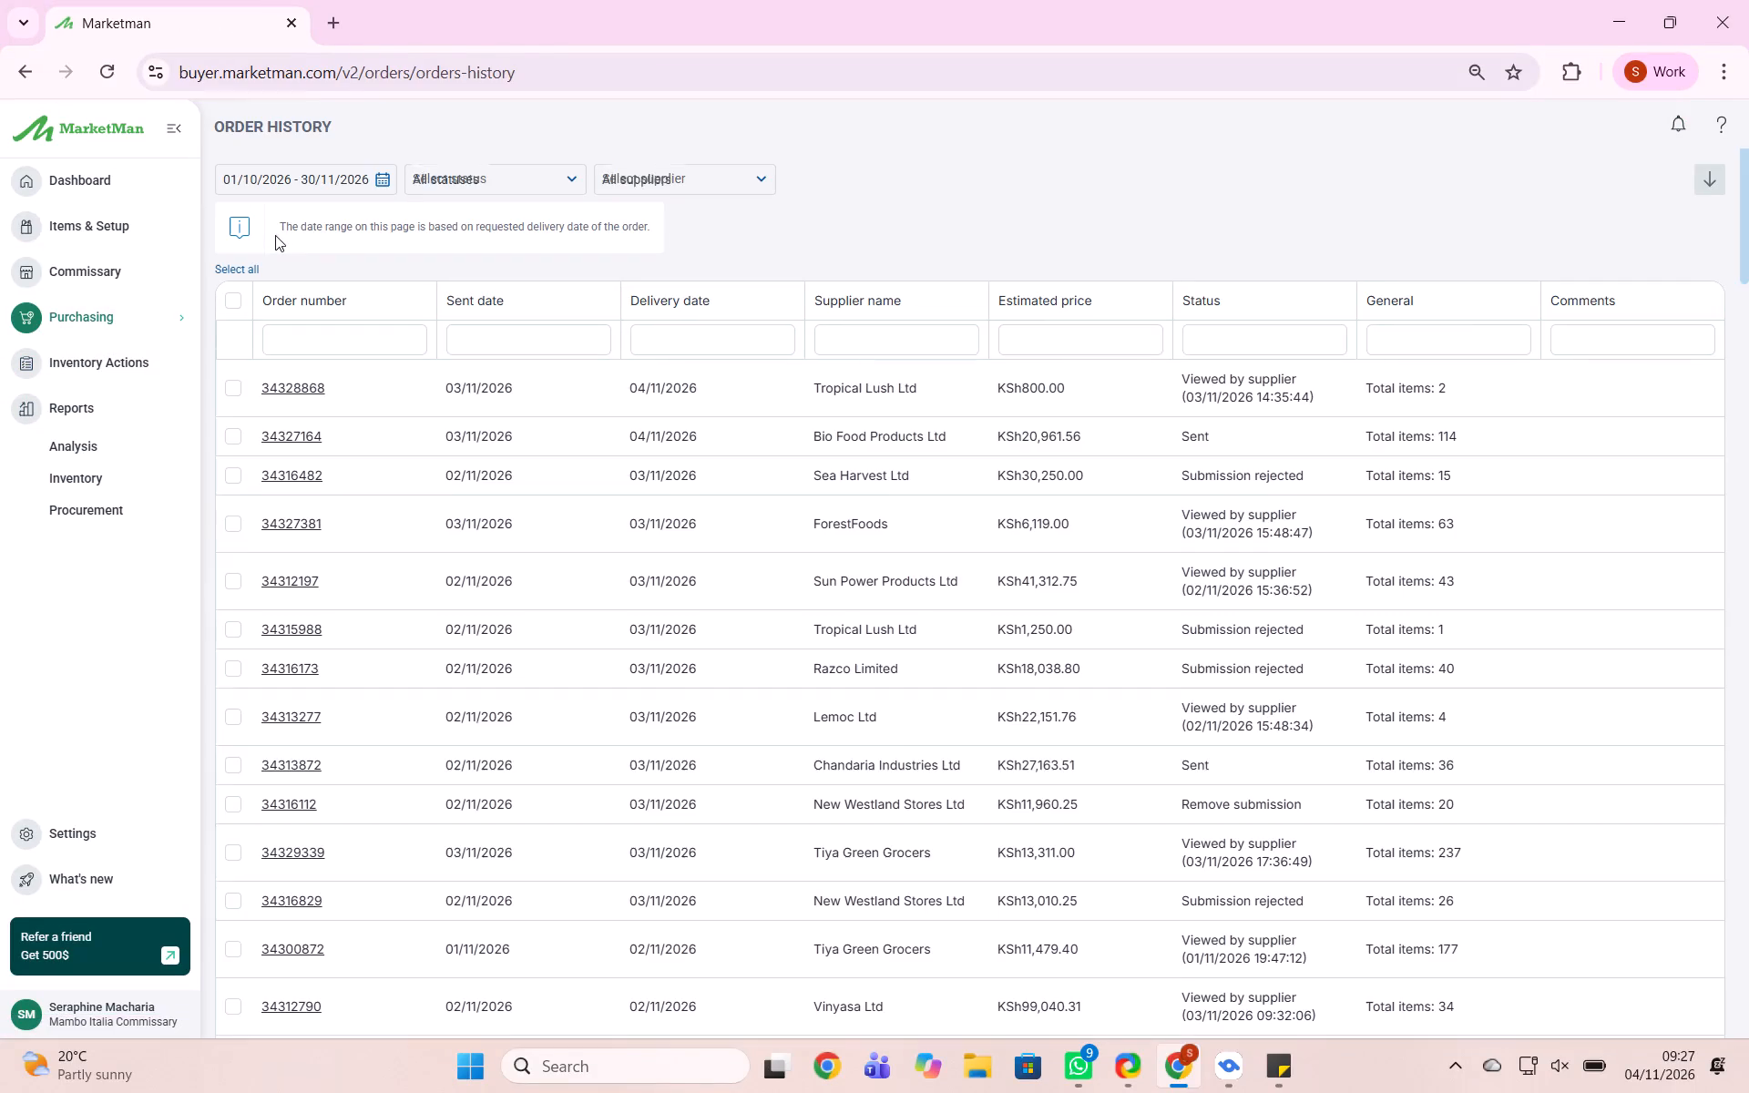
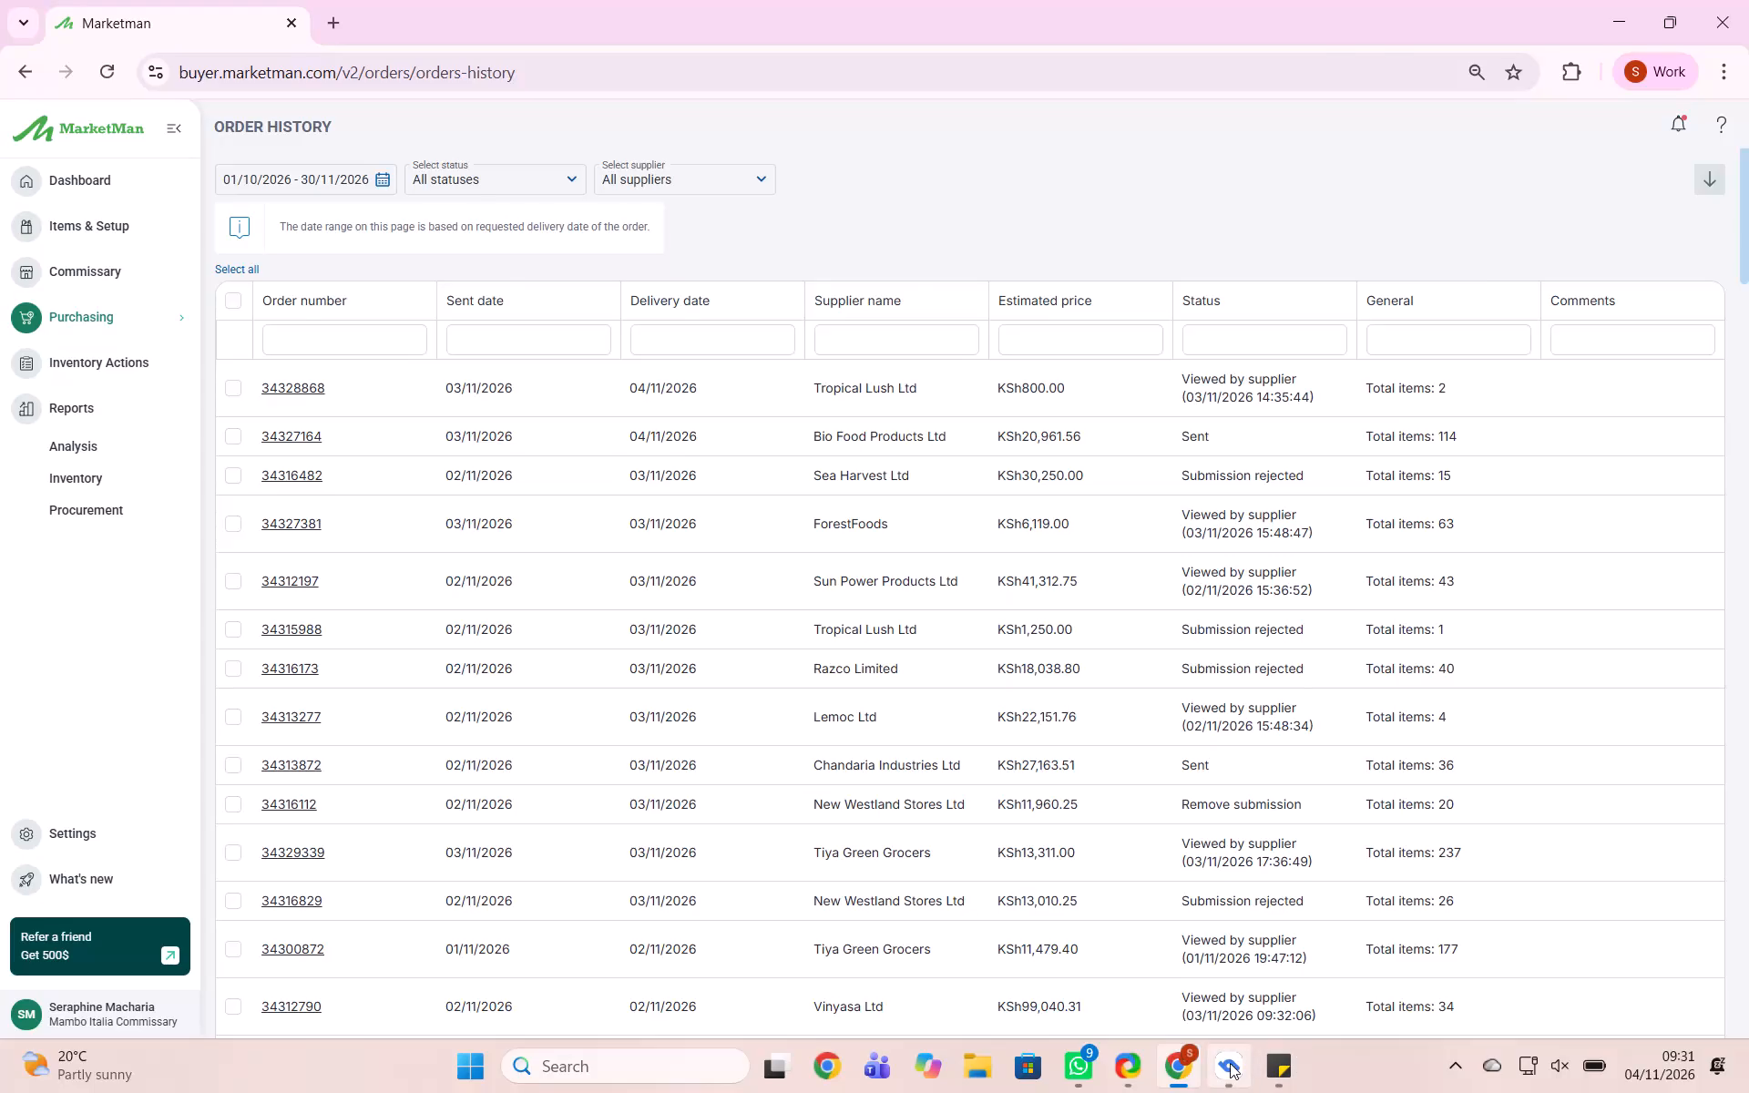
In OpenLabel+, change the label's item name to SALSA VERDE and nudge the item text into place above the upper line.
left_click(1230, 1063)
left_click(850, 419)
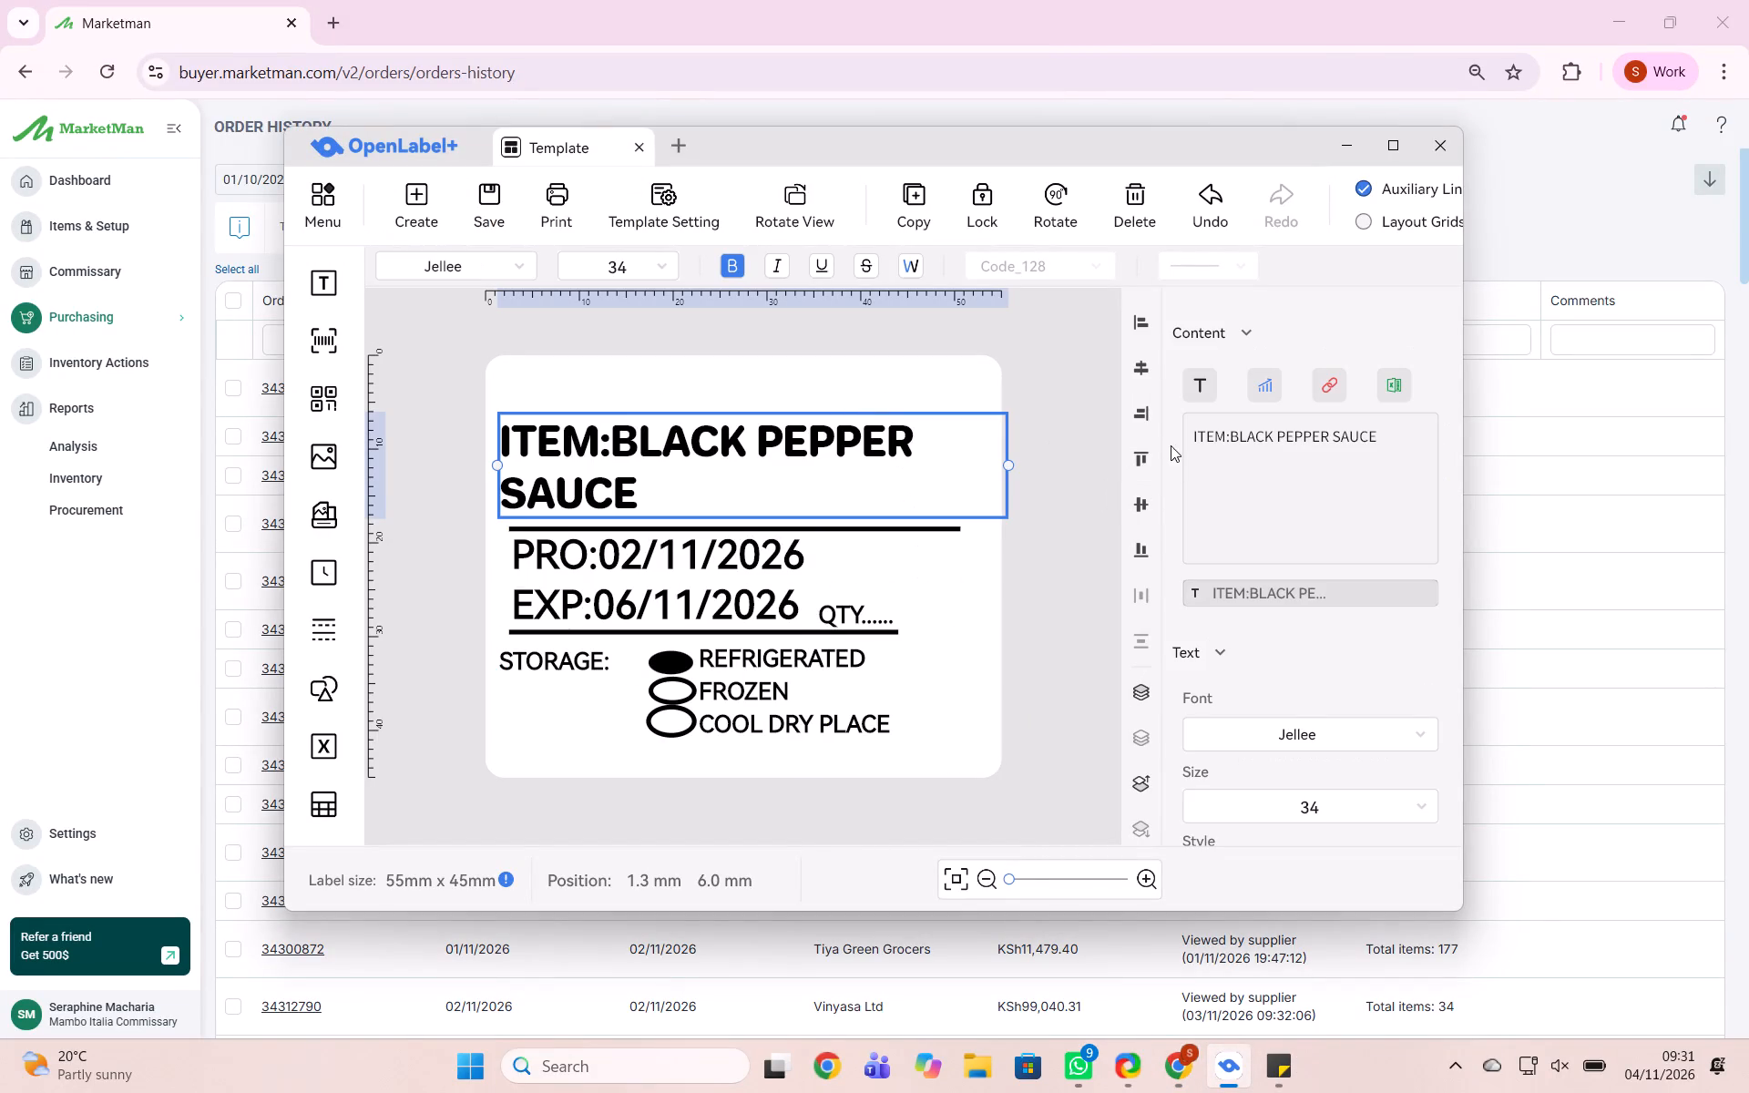
left_click_drag(1229, 435, 1748, 439)
type("SALSA VERDE")
left_click_drag(901, 397, 903, 412)
left_click_drag(823, 465, 829, 473)
Set the label's production date to 04/11/2026 and its expiry date to 07/11/2026.
left_click(669, 580)
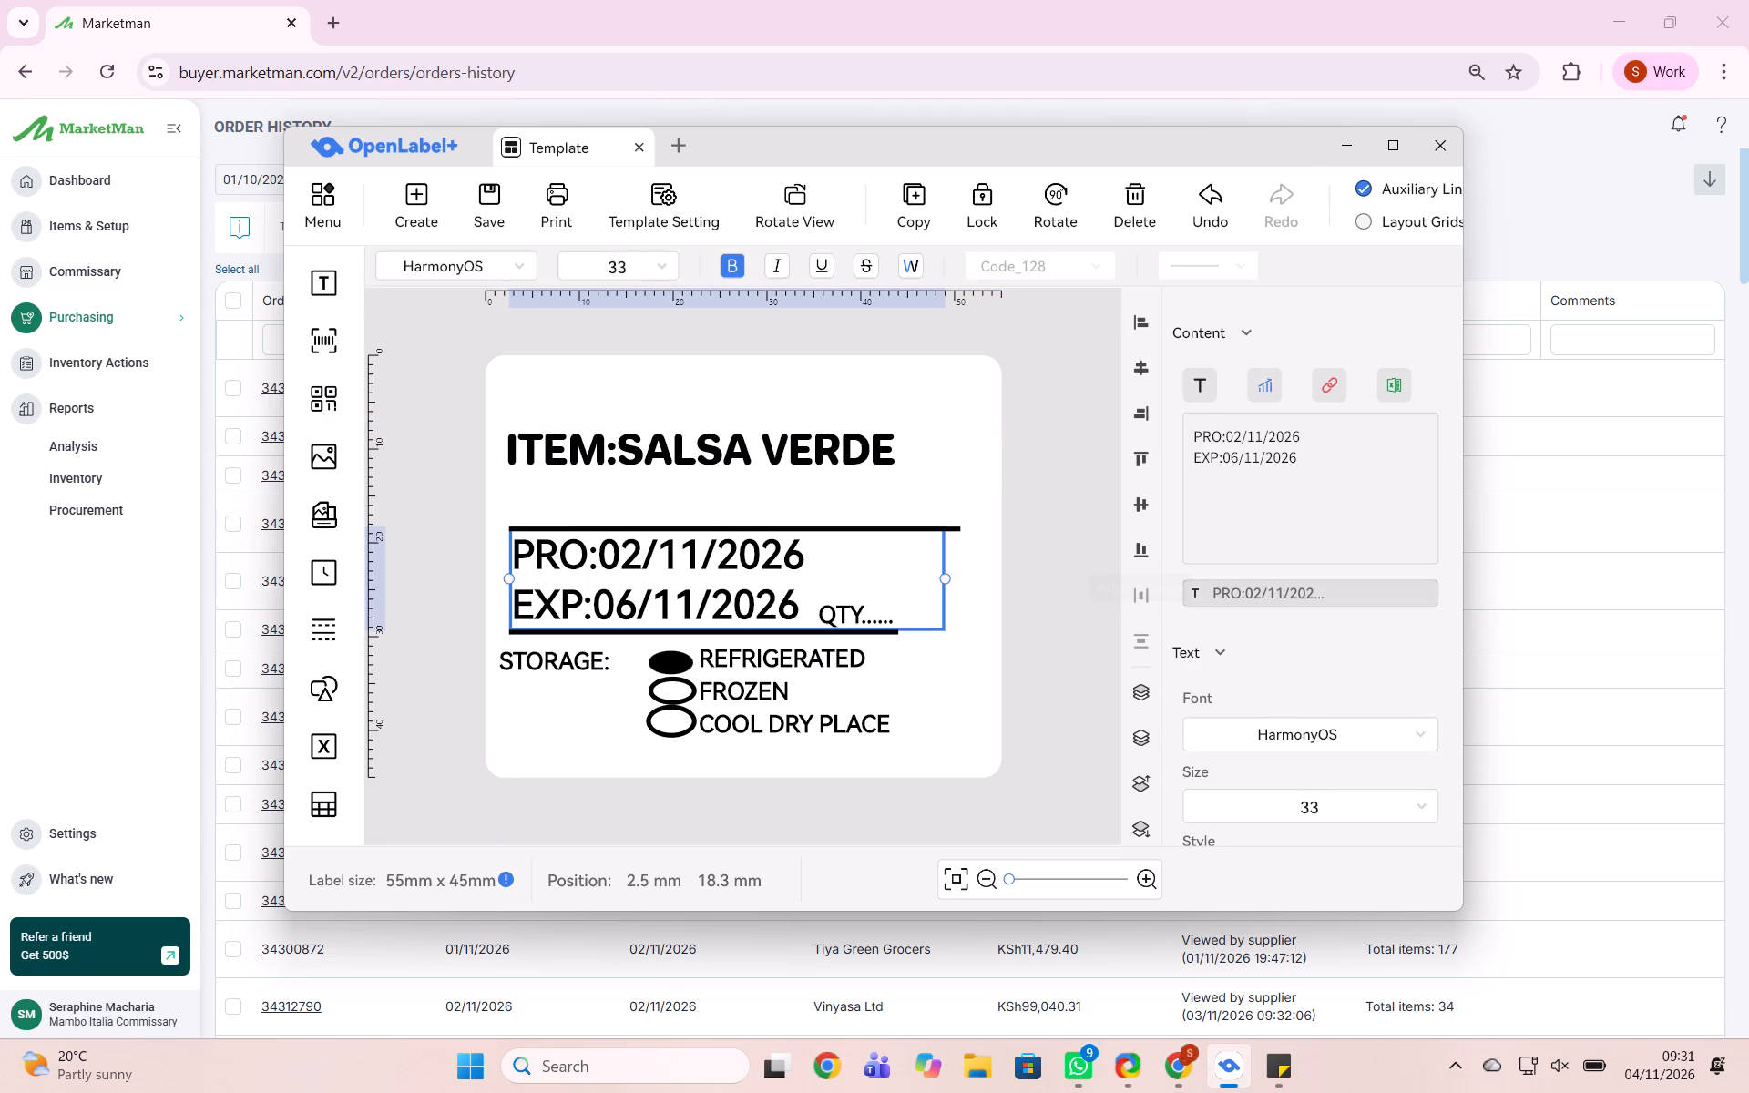
double_click(1232, 432)
type("04")
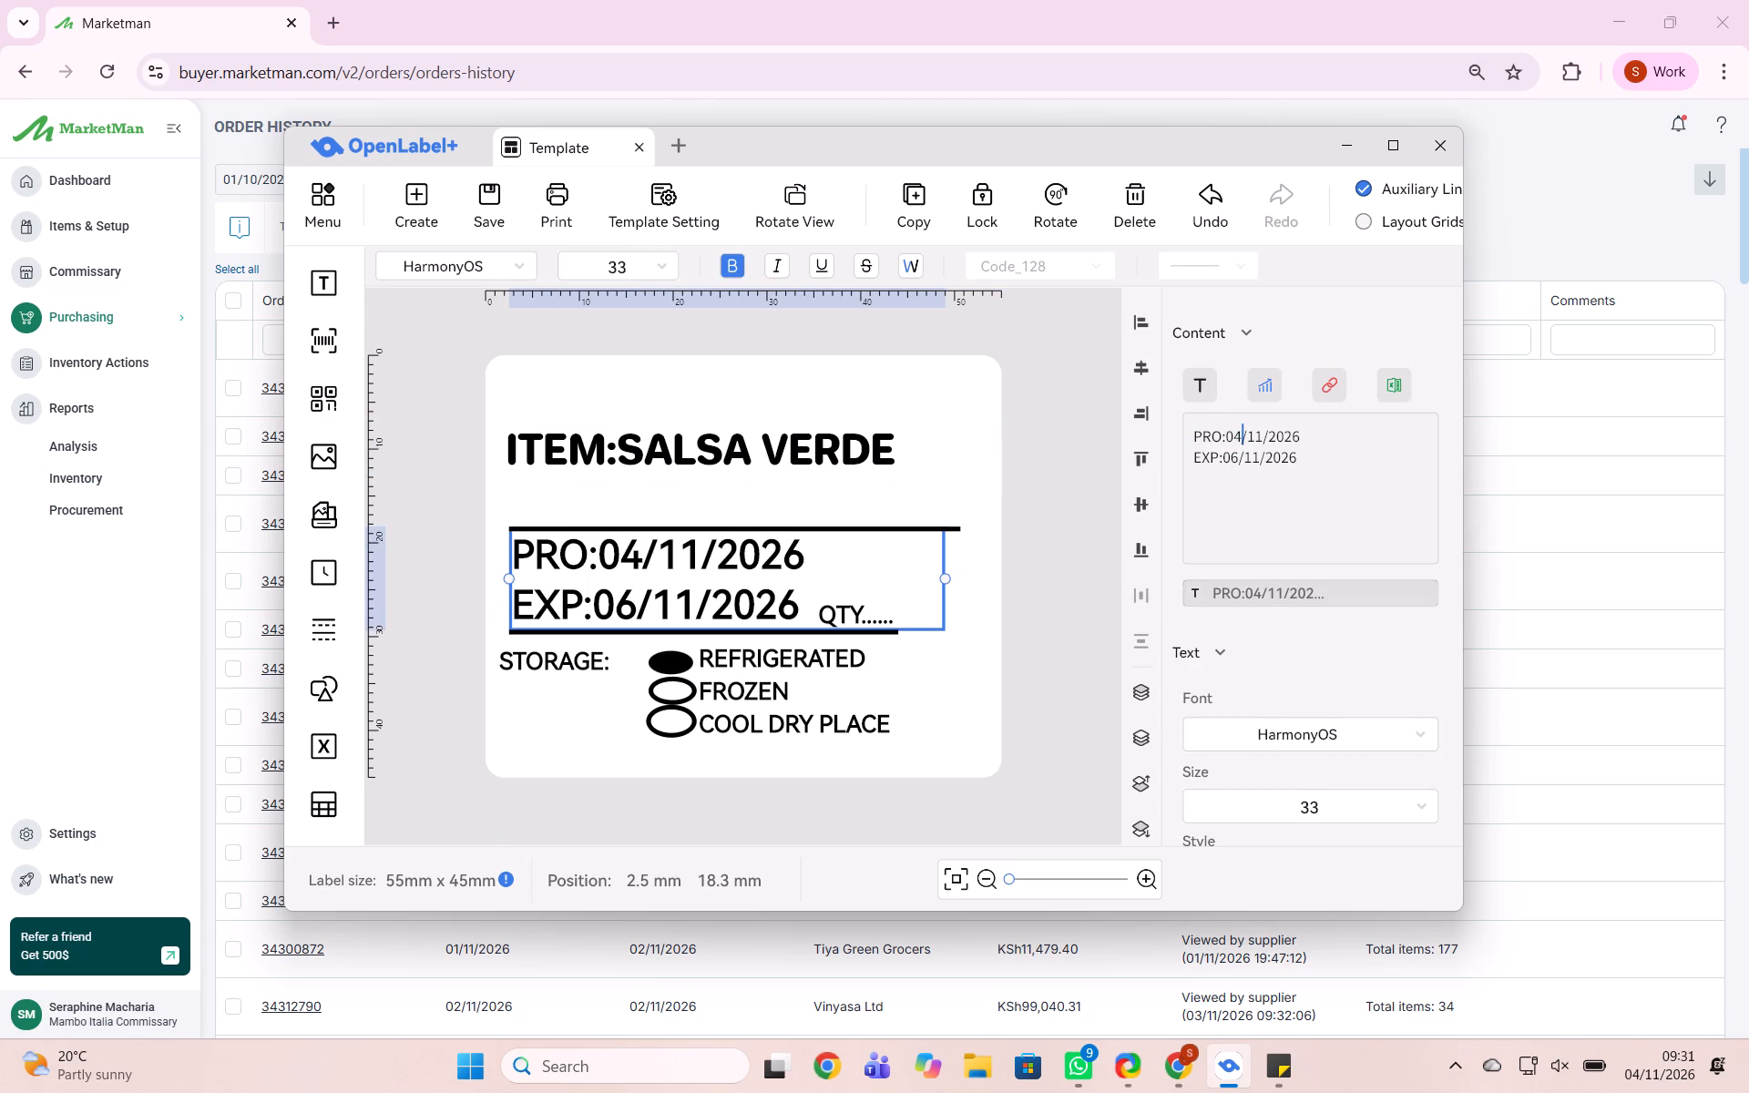
left_click(1225, 457)
left_click(1229, 453)
key("Delete")
key("7")
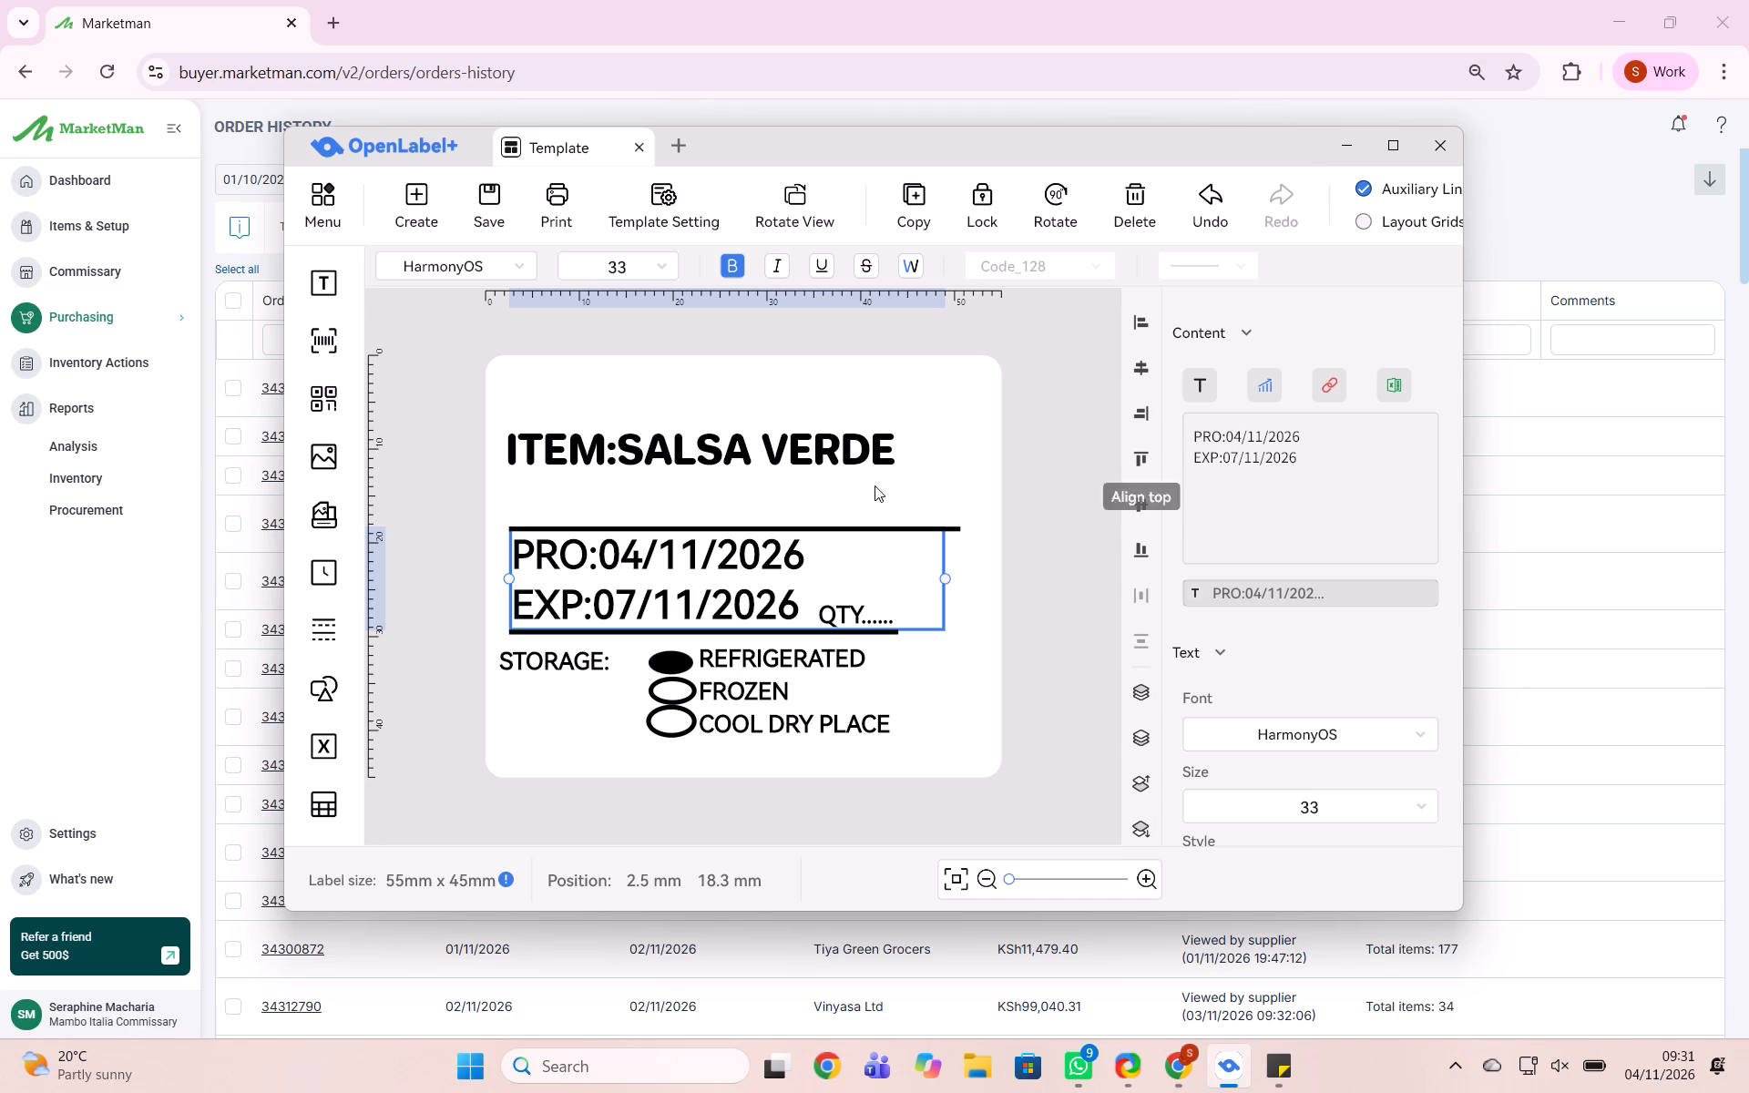
Print 2 copies of the salsa verde label.
left_click(560, 208)
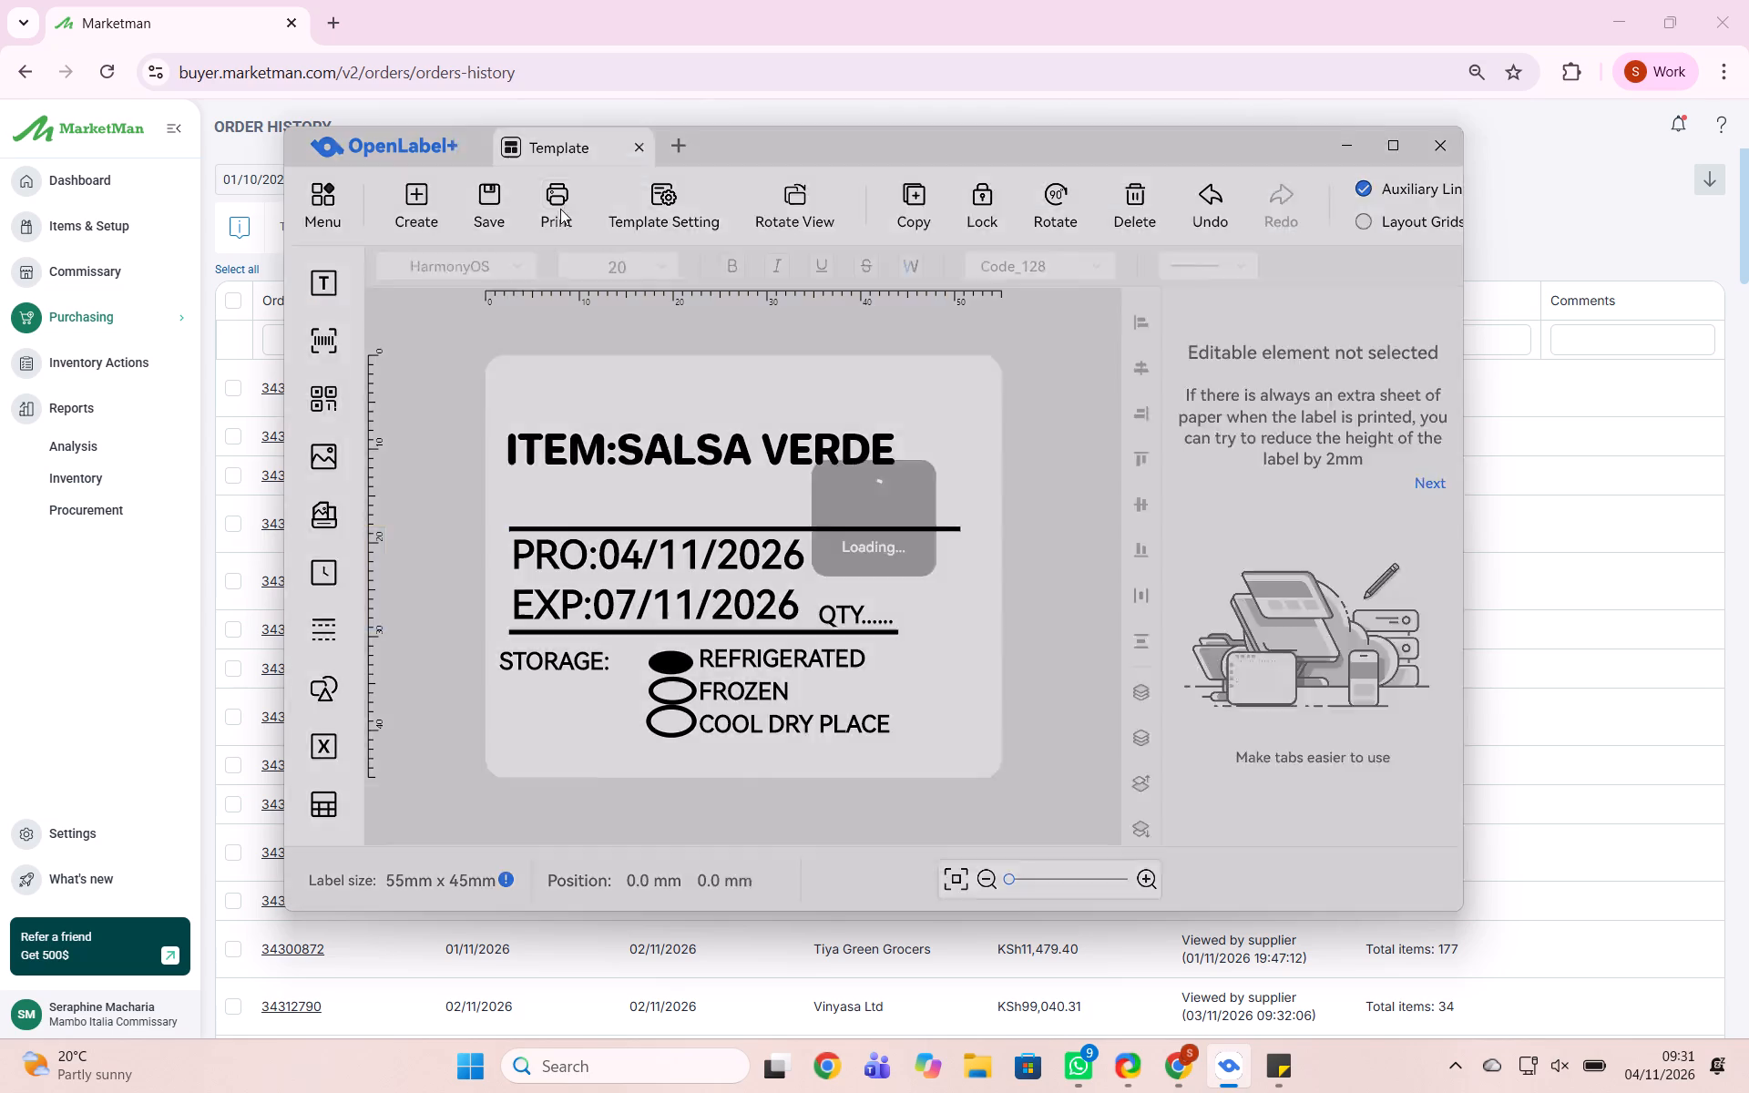
left_click_drag(547, 380, 345, 423)
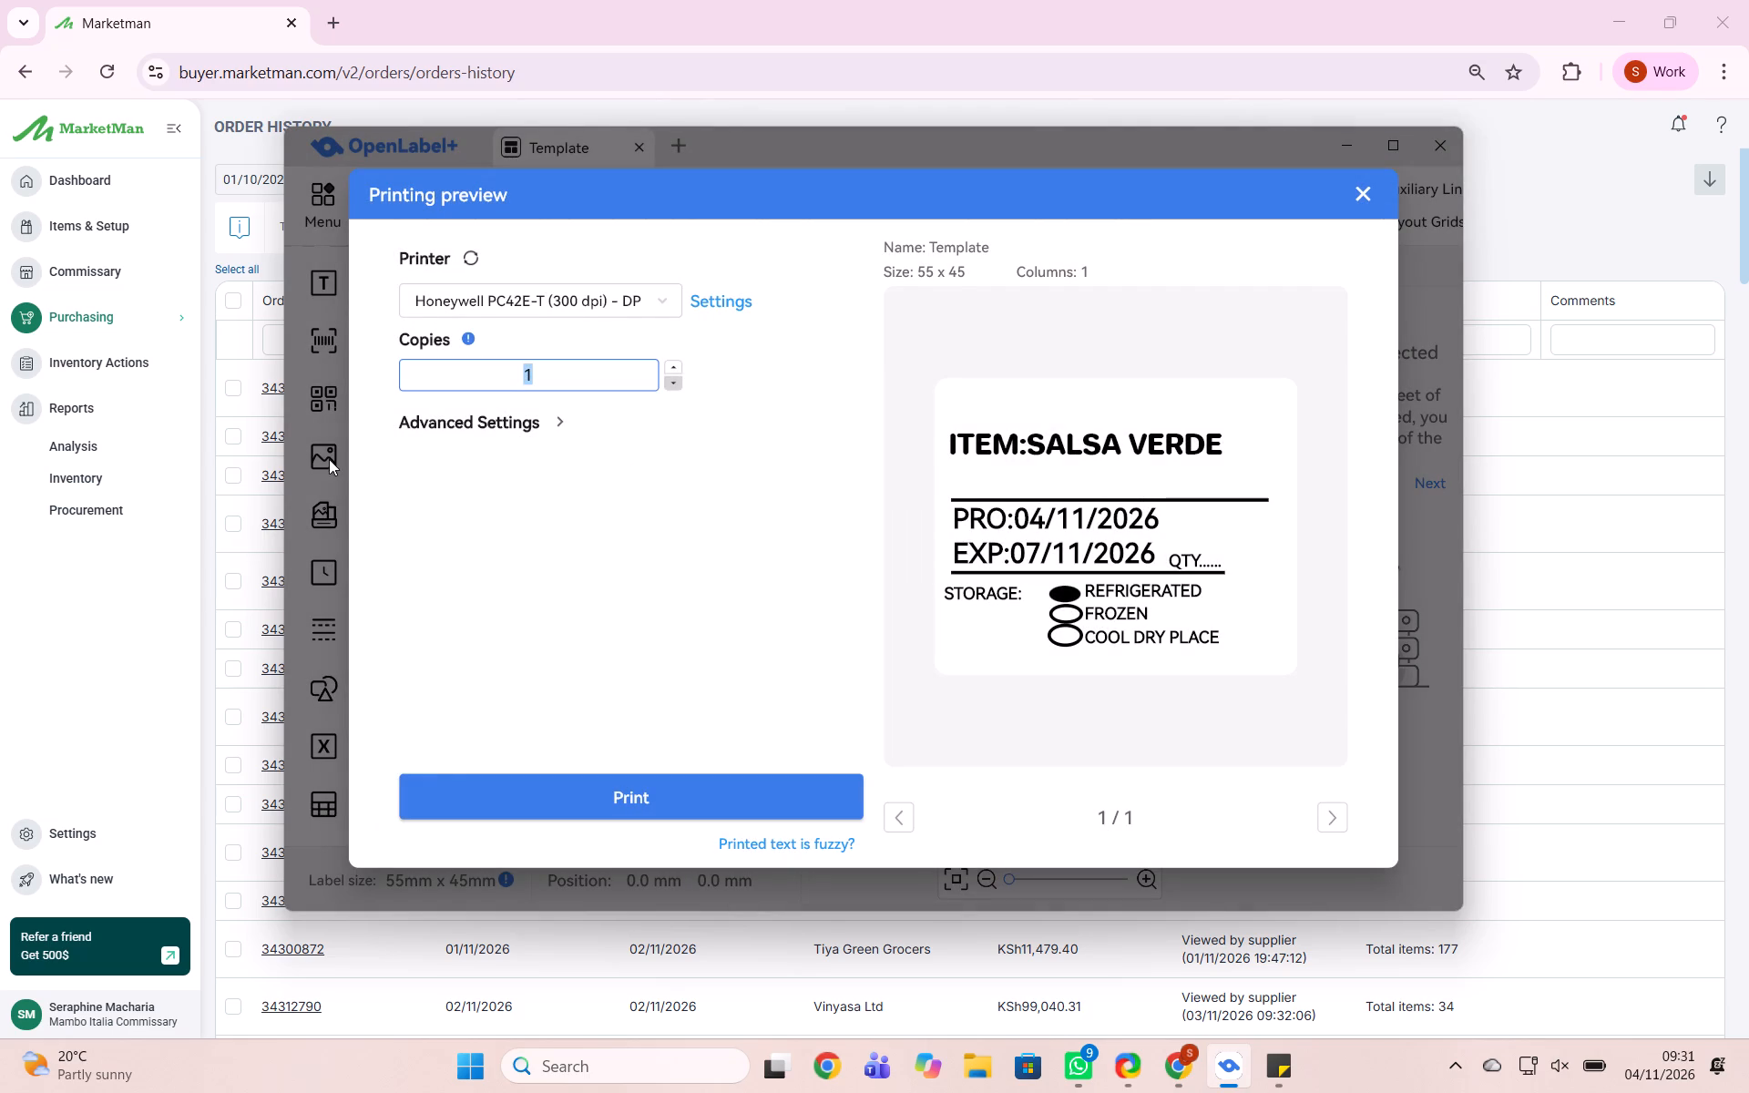
key("2")
left_click(493, 786)
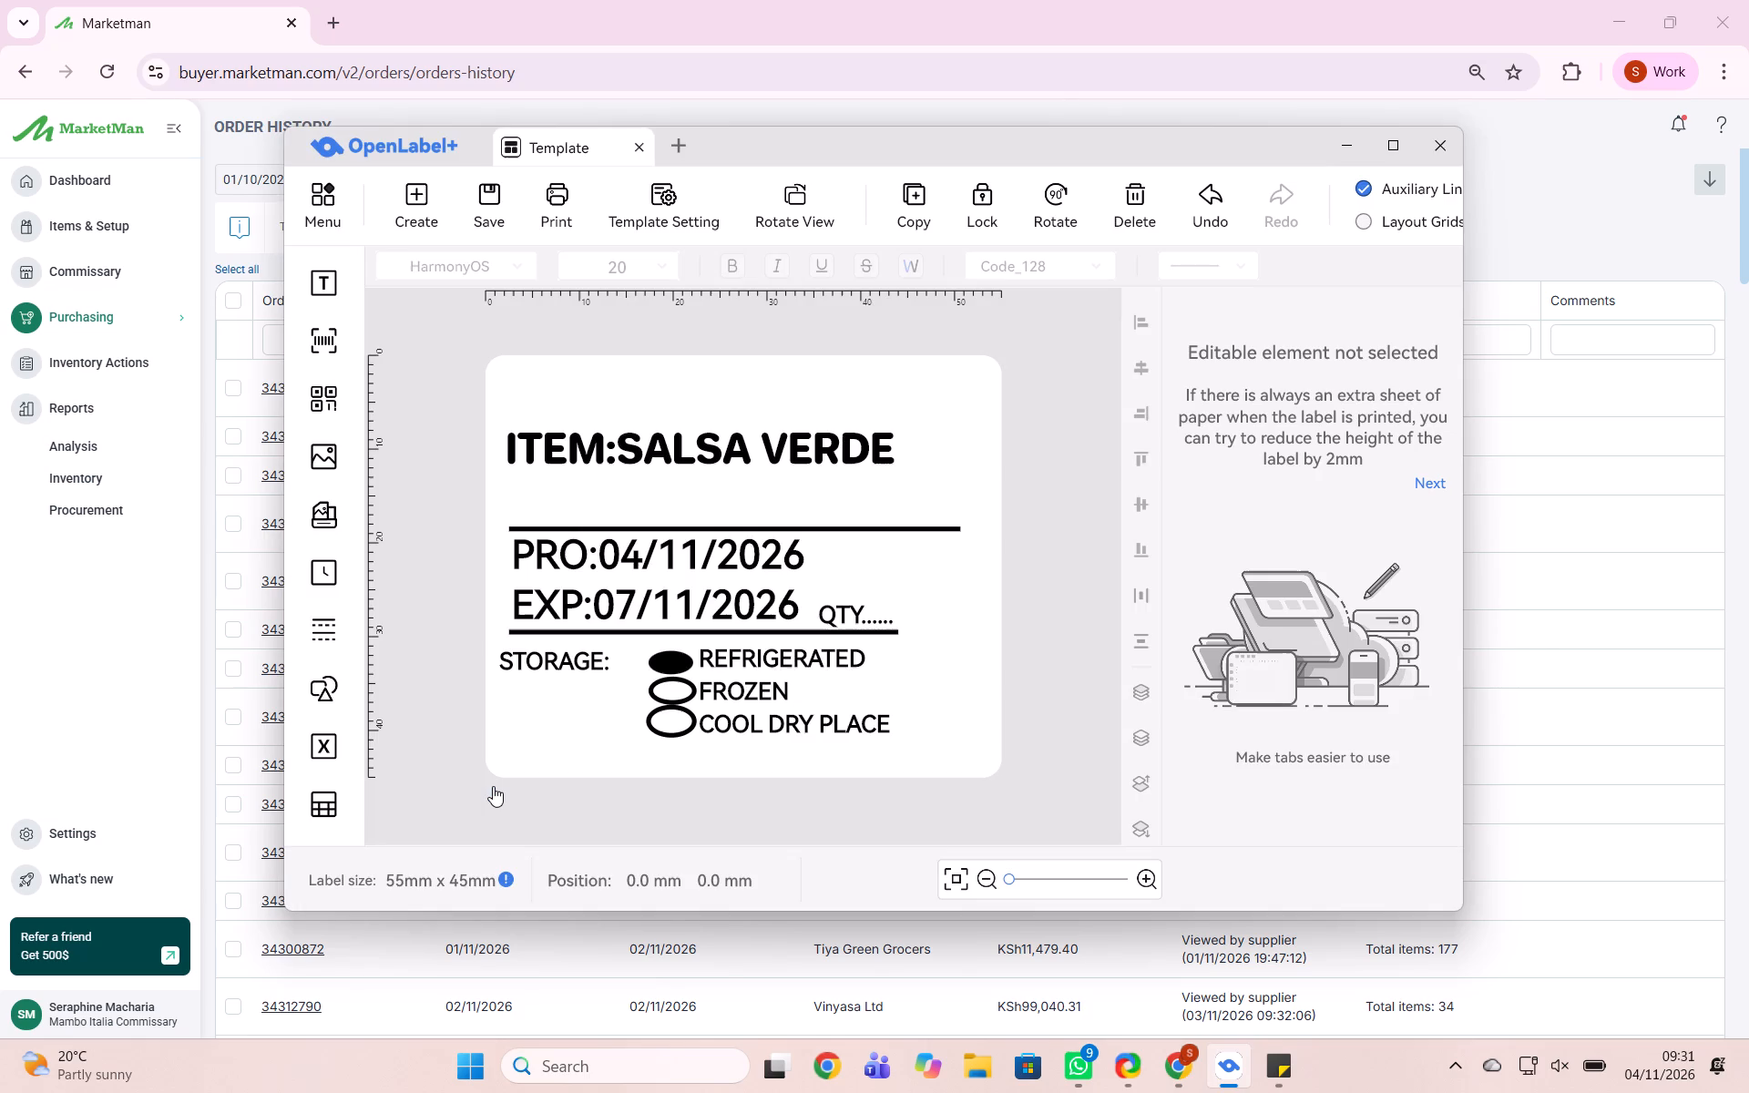
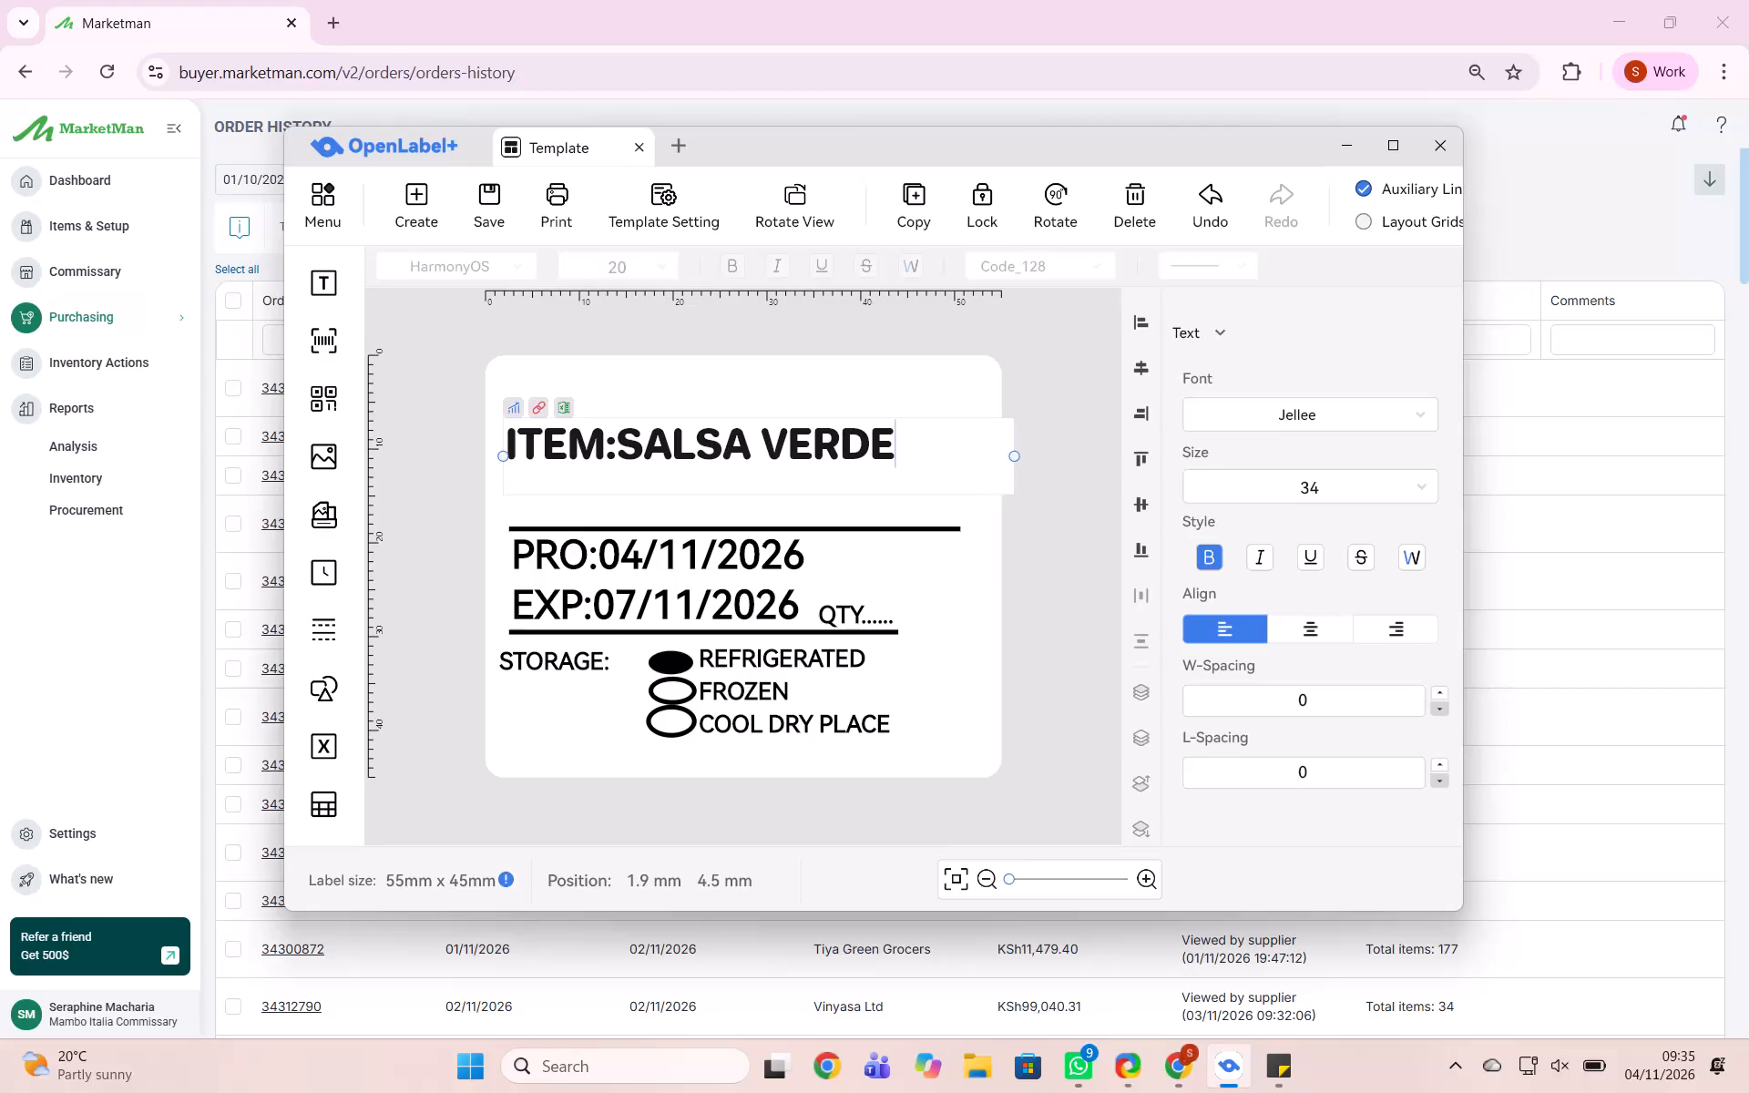
Replace the product name in the label's item line with TOPSIDE.
key("BackSpace")
key("BackSpace")
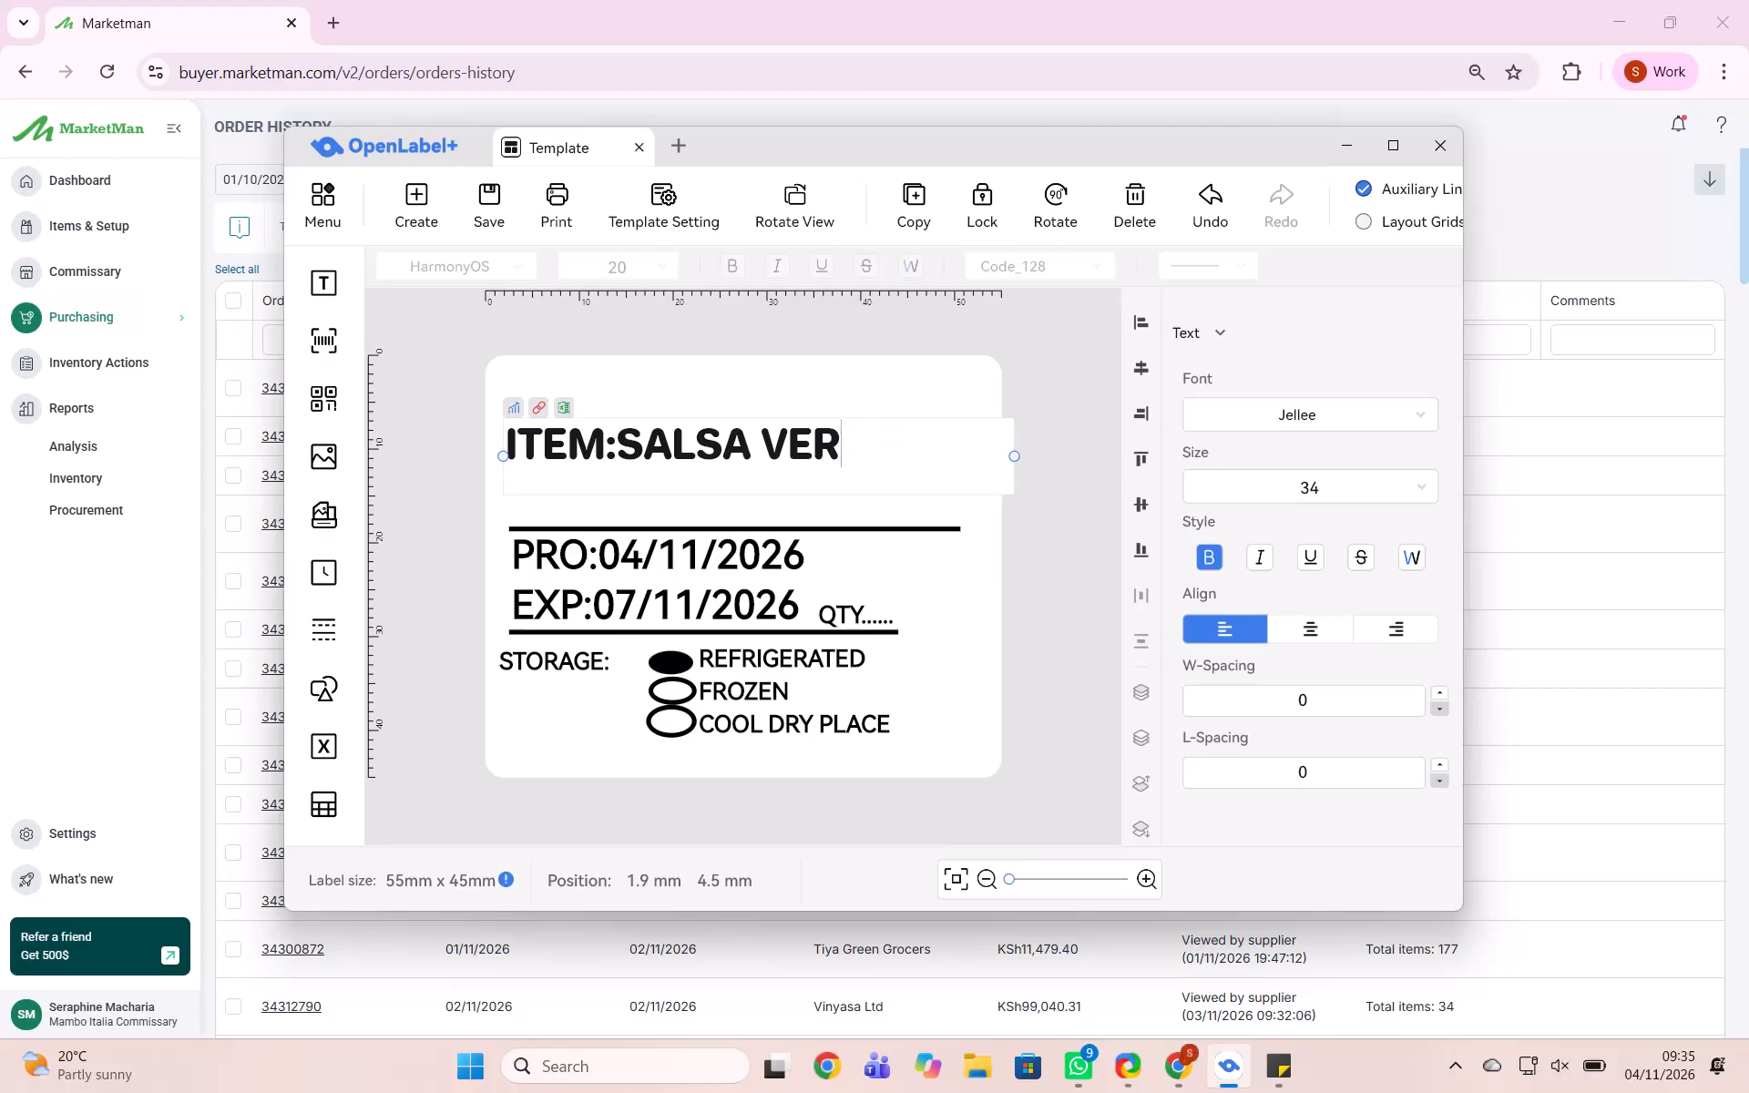
key("BackSpace")
key("BackSpace")
key("BackSpace")
key("BackSpace")
key("BackSpace")
key("BackSpace")
key("BackSpace")
key("BackSpace")
key("BackSpace")
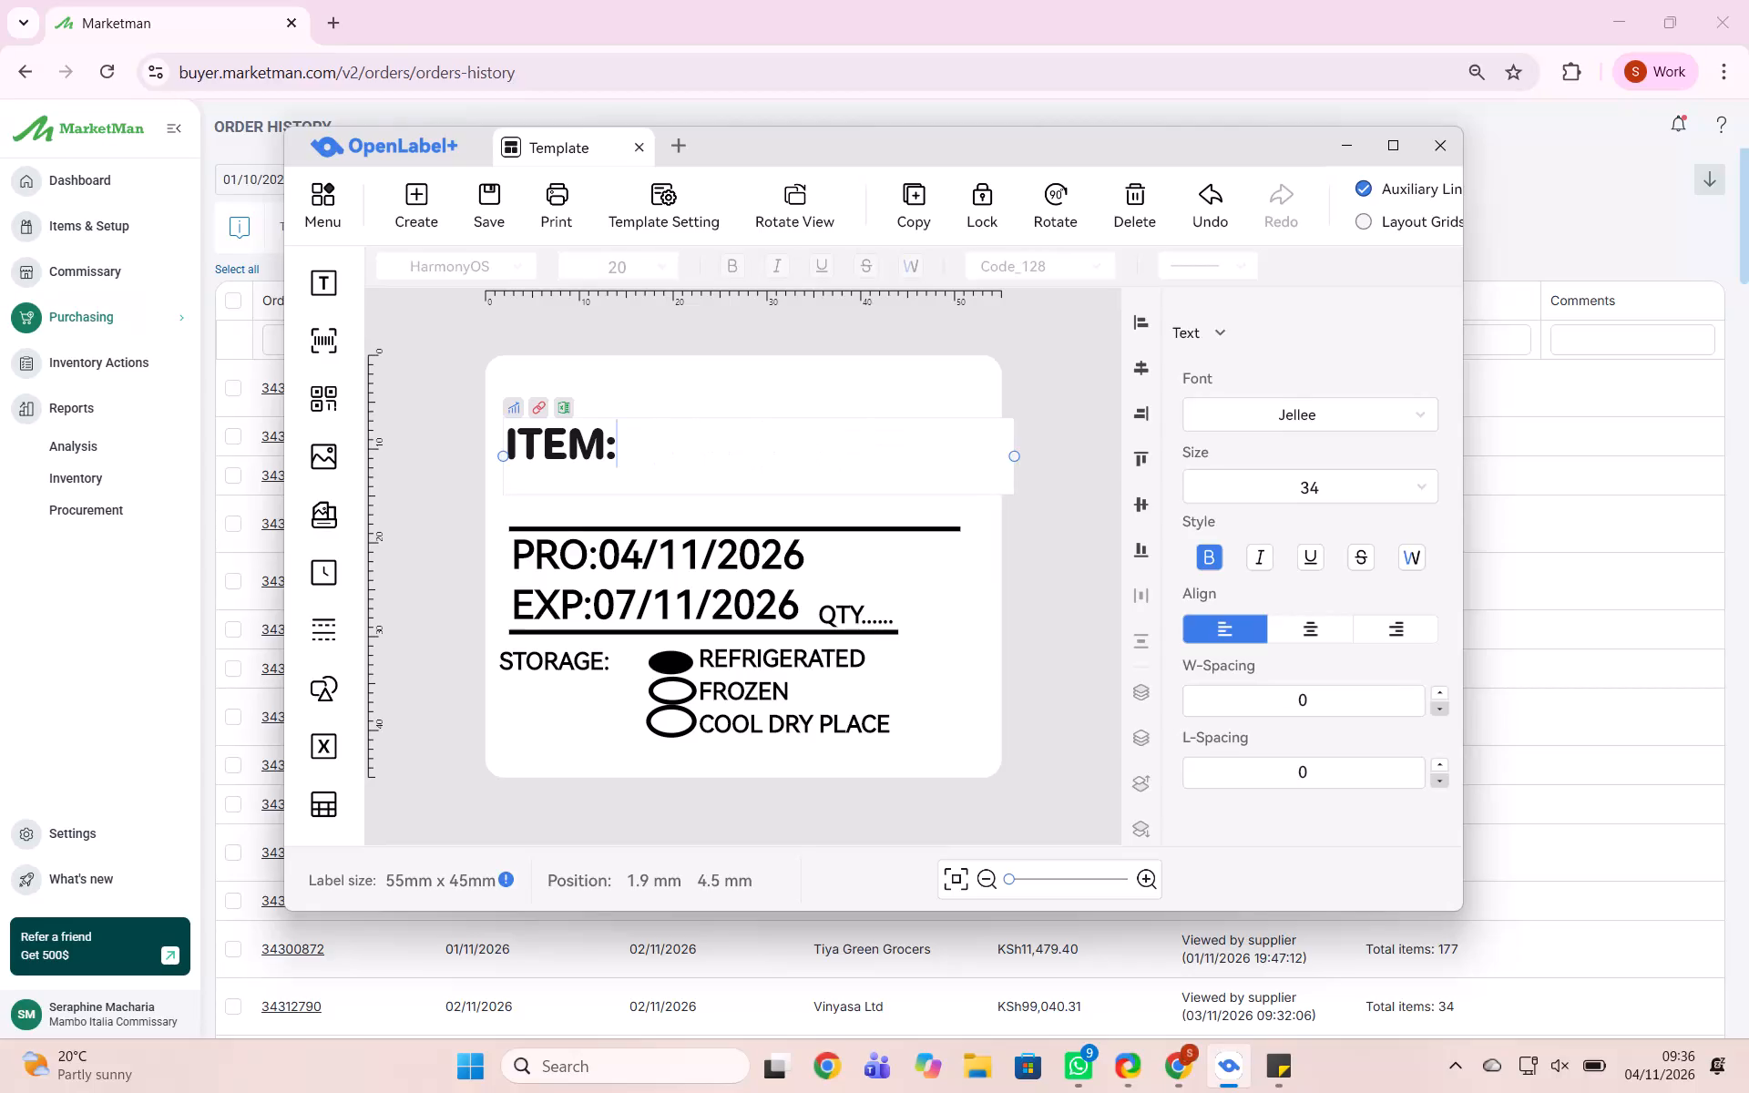
type("TOPSIDE")
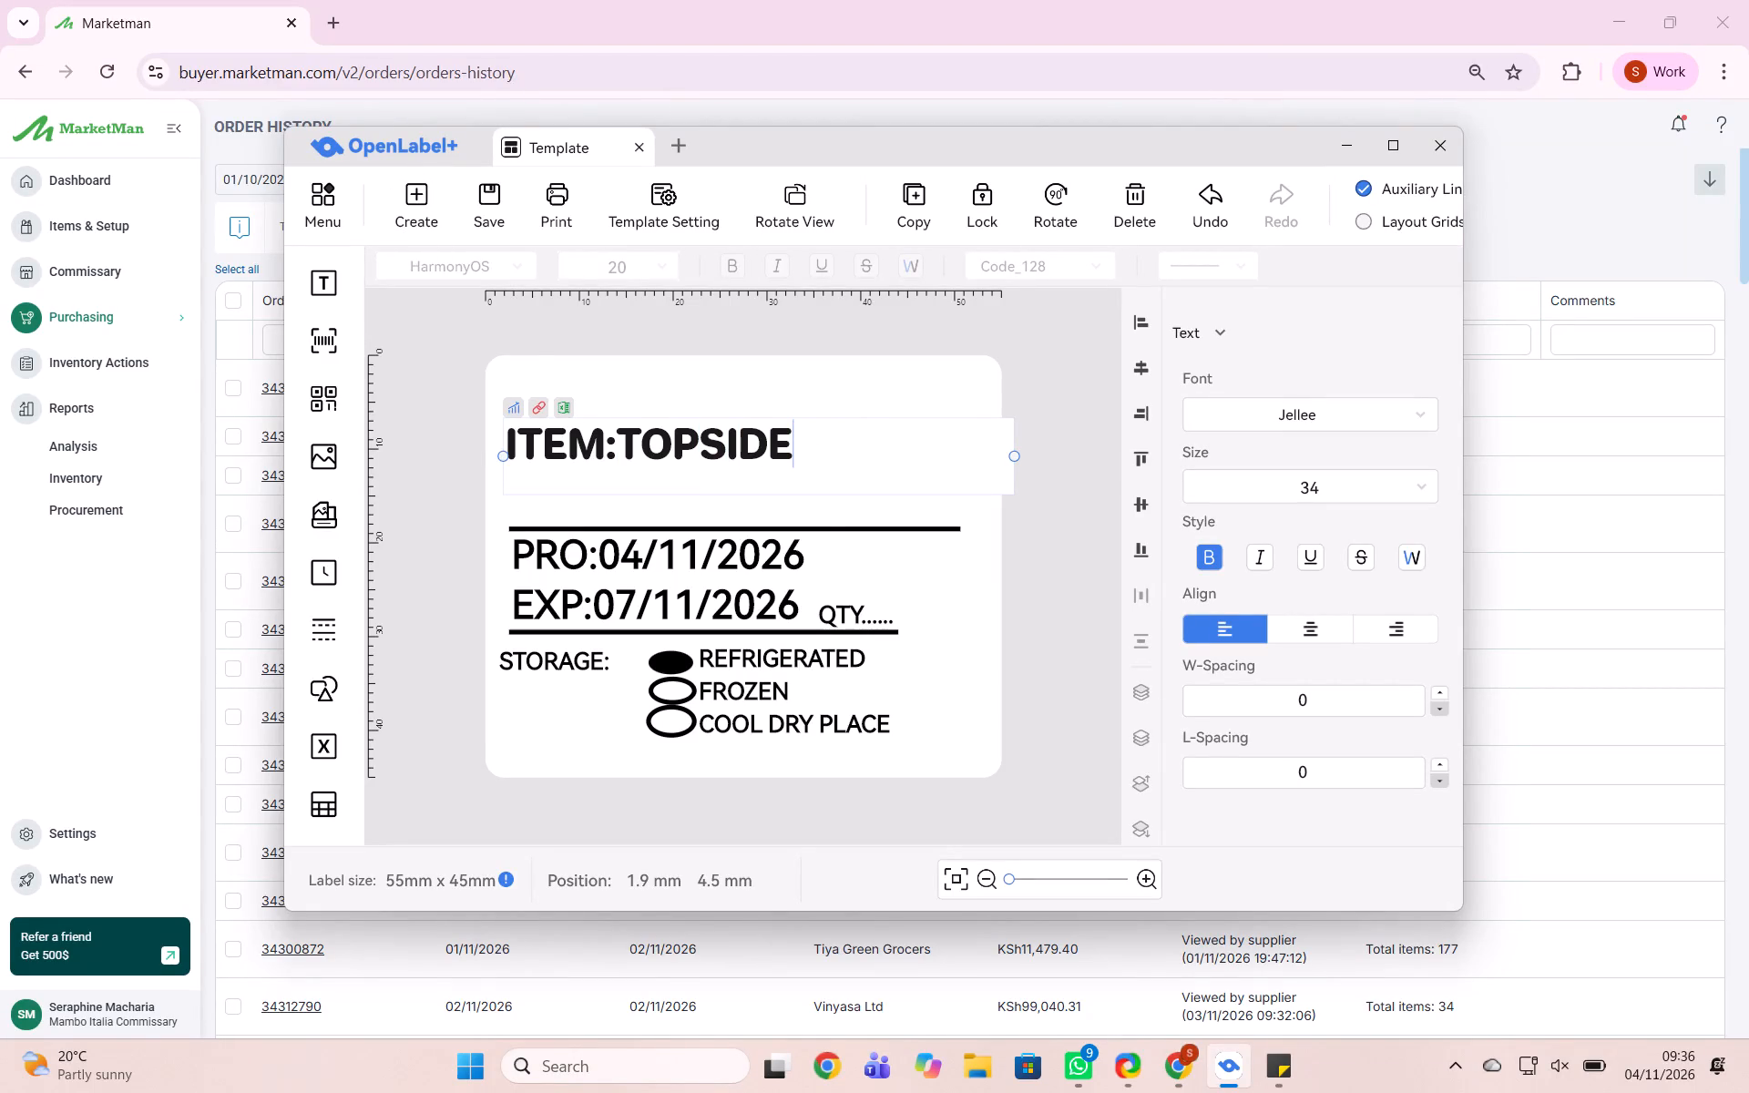
left_click(832, 566)
Set the topside label's expiry date to 07/01/2027.
double_click(651, 588)
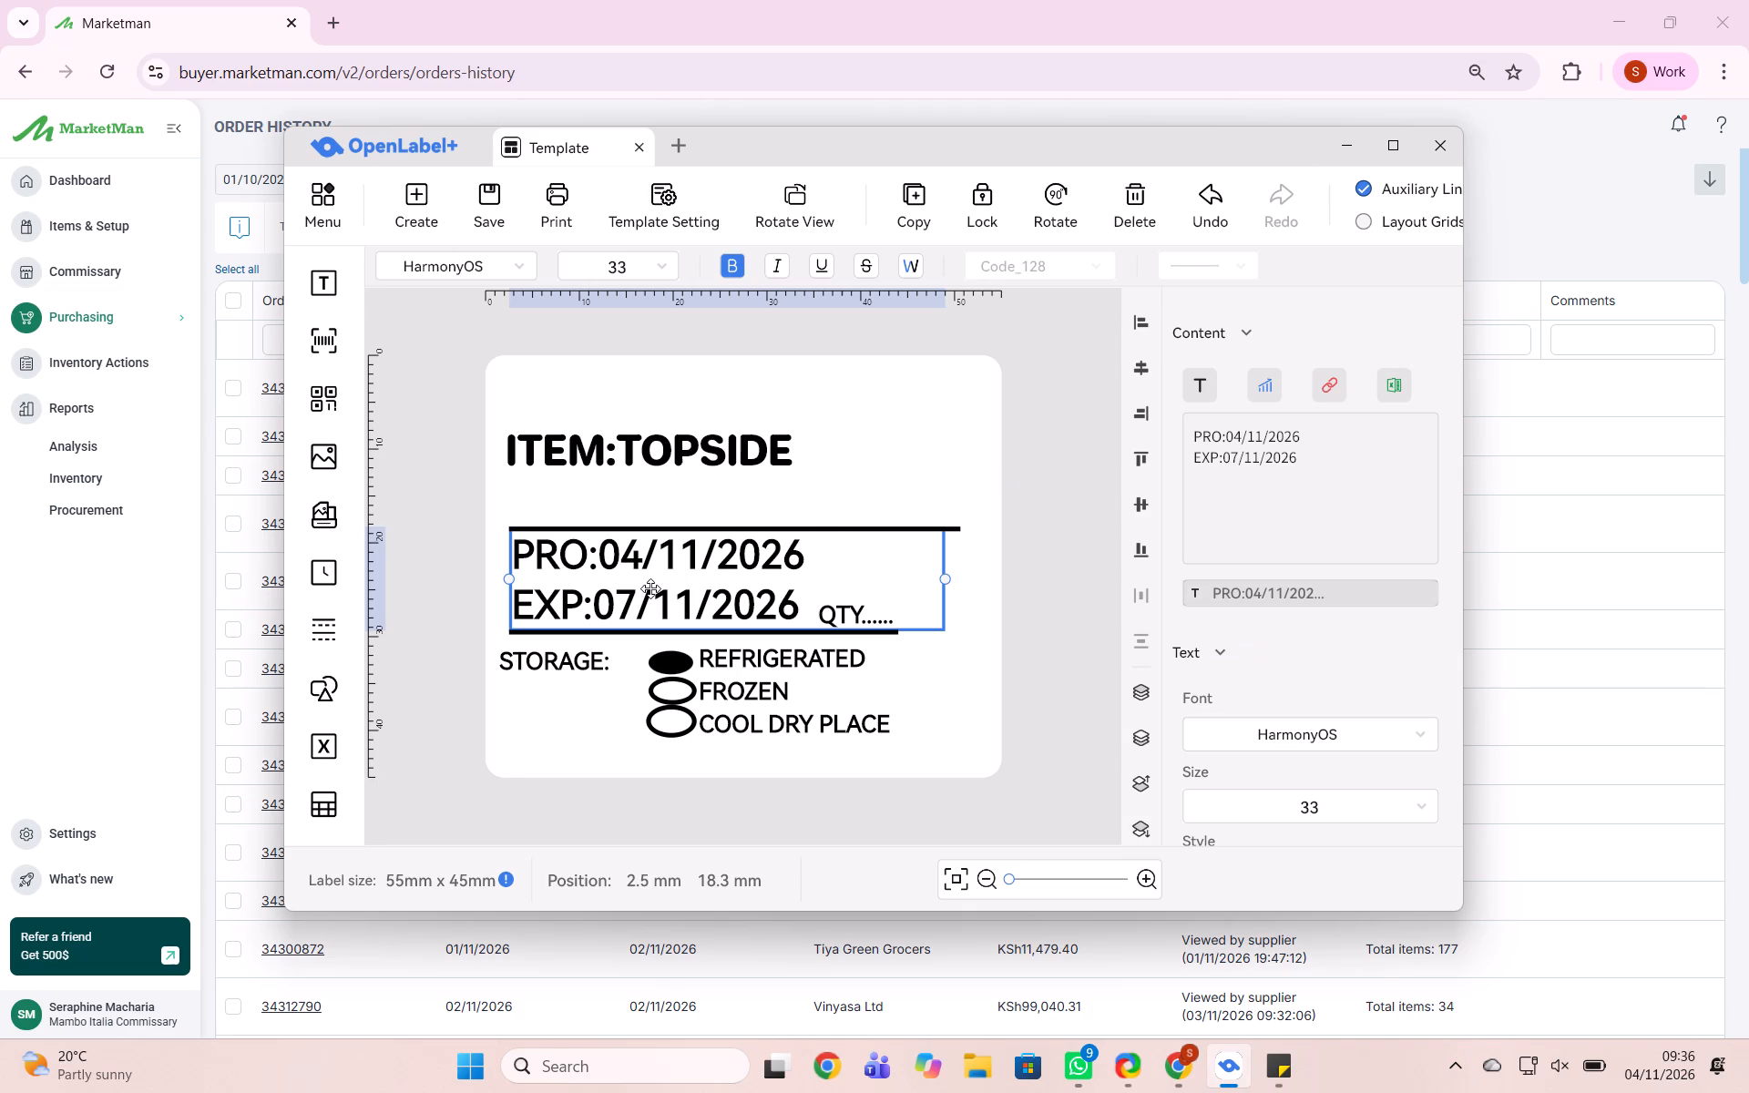
double_click(664, 600)
left_click(695, 597)
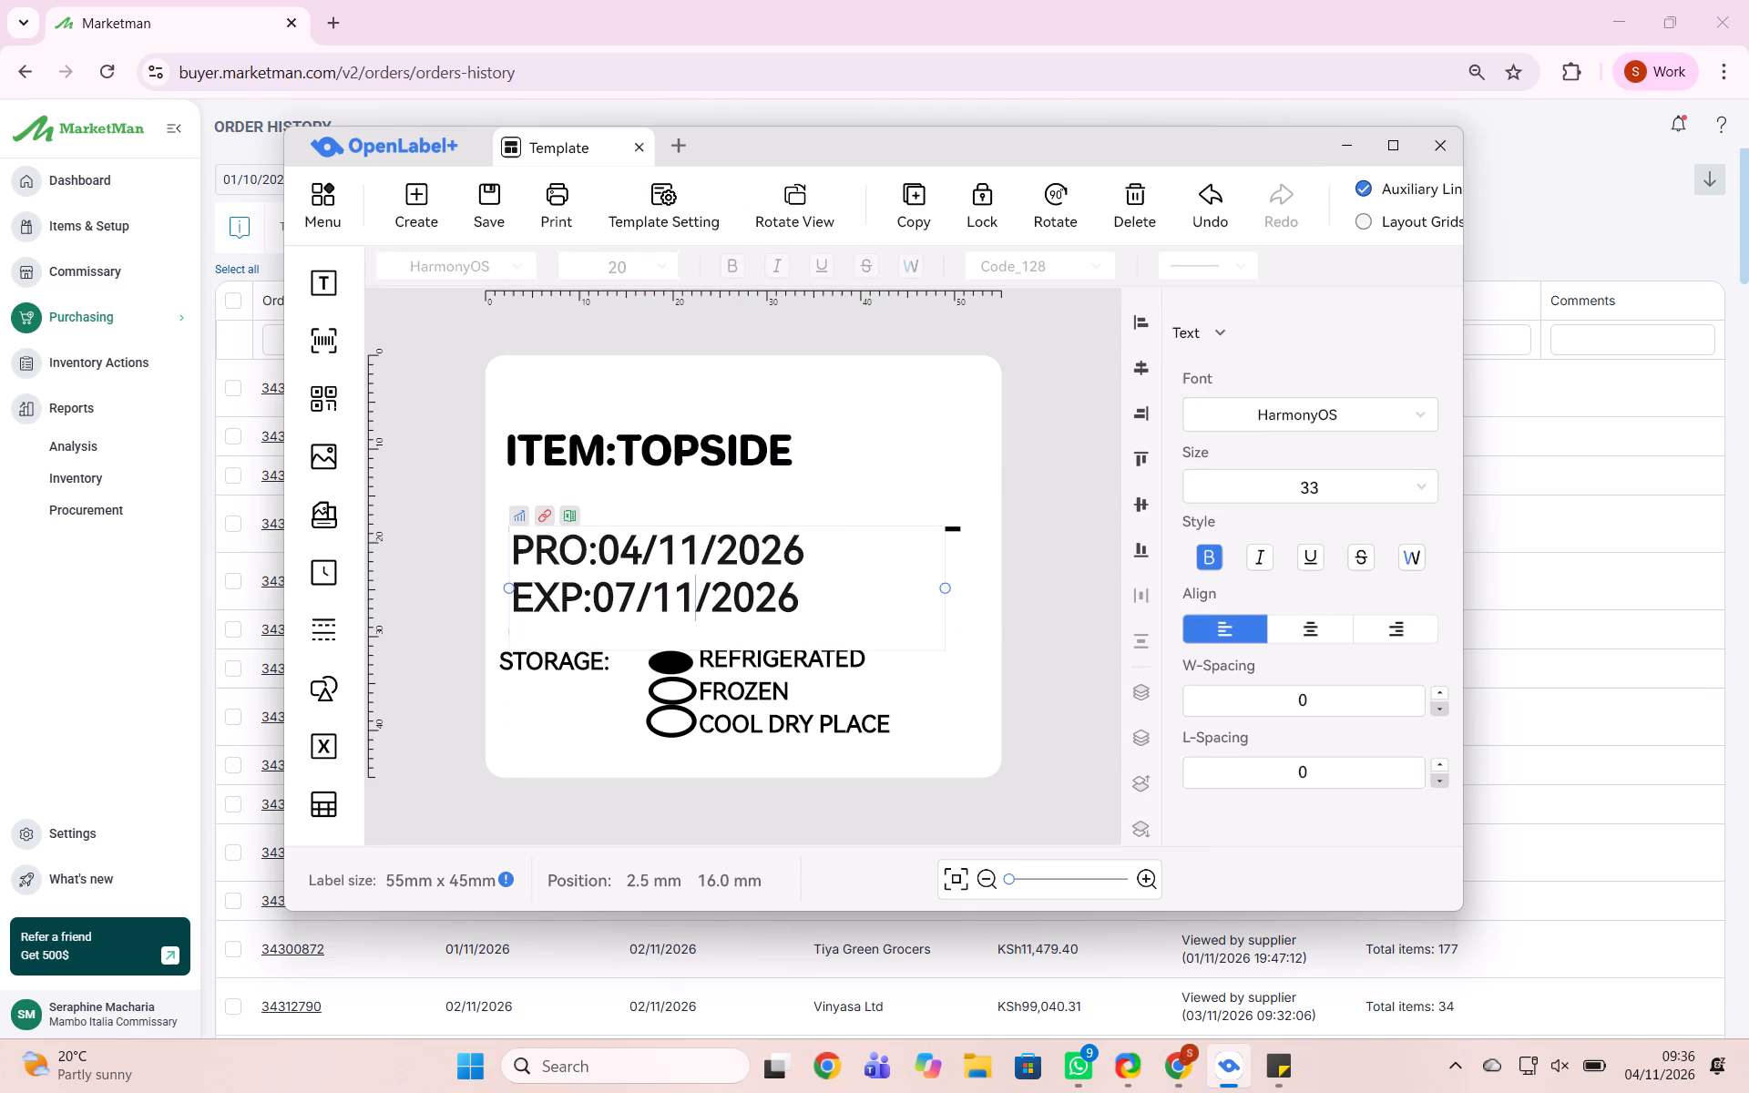
key("BackSpace")
key("2")
key("BackSpace")
key("BackSpace")
type("01")
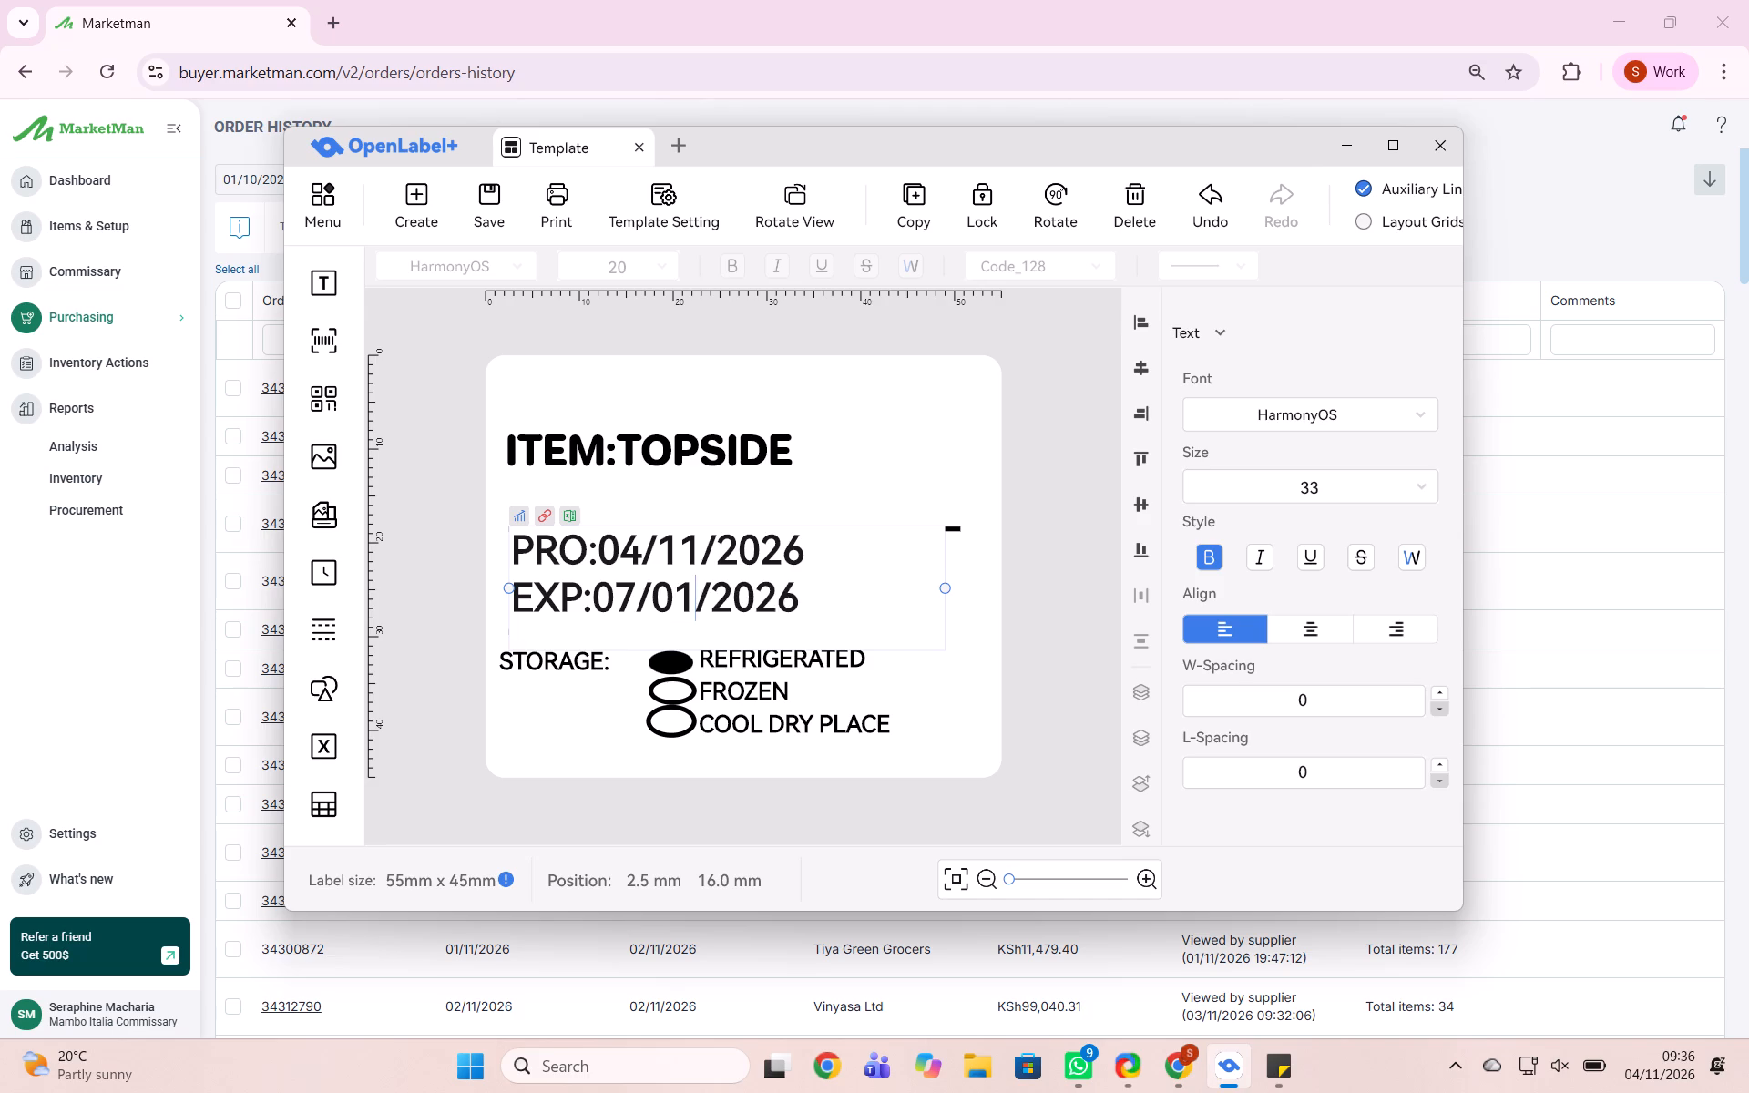
left_click(837, 606)
key("BackSpace")
key("7")
left_click(846, 706)
Mark the label's storage as frozen by filling the FROZEN oval and removing the fill from the REFRIGERATED oval.
left_click(694, 685)
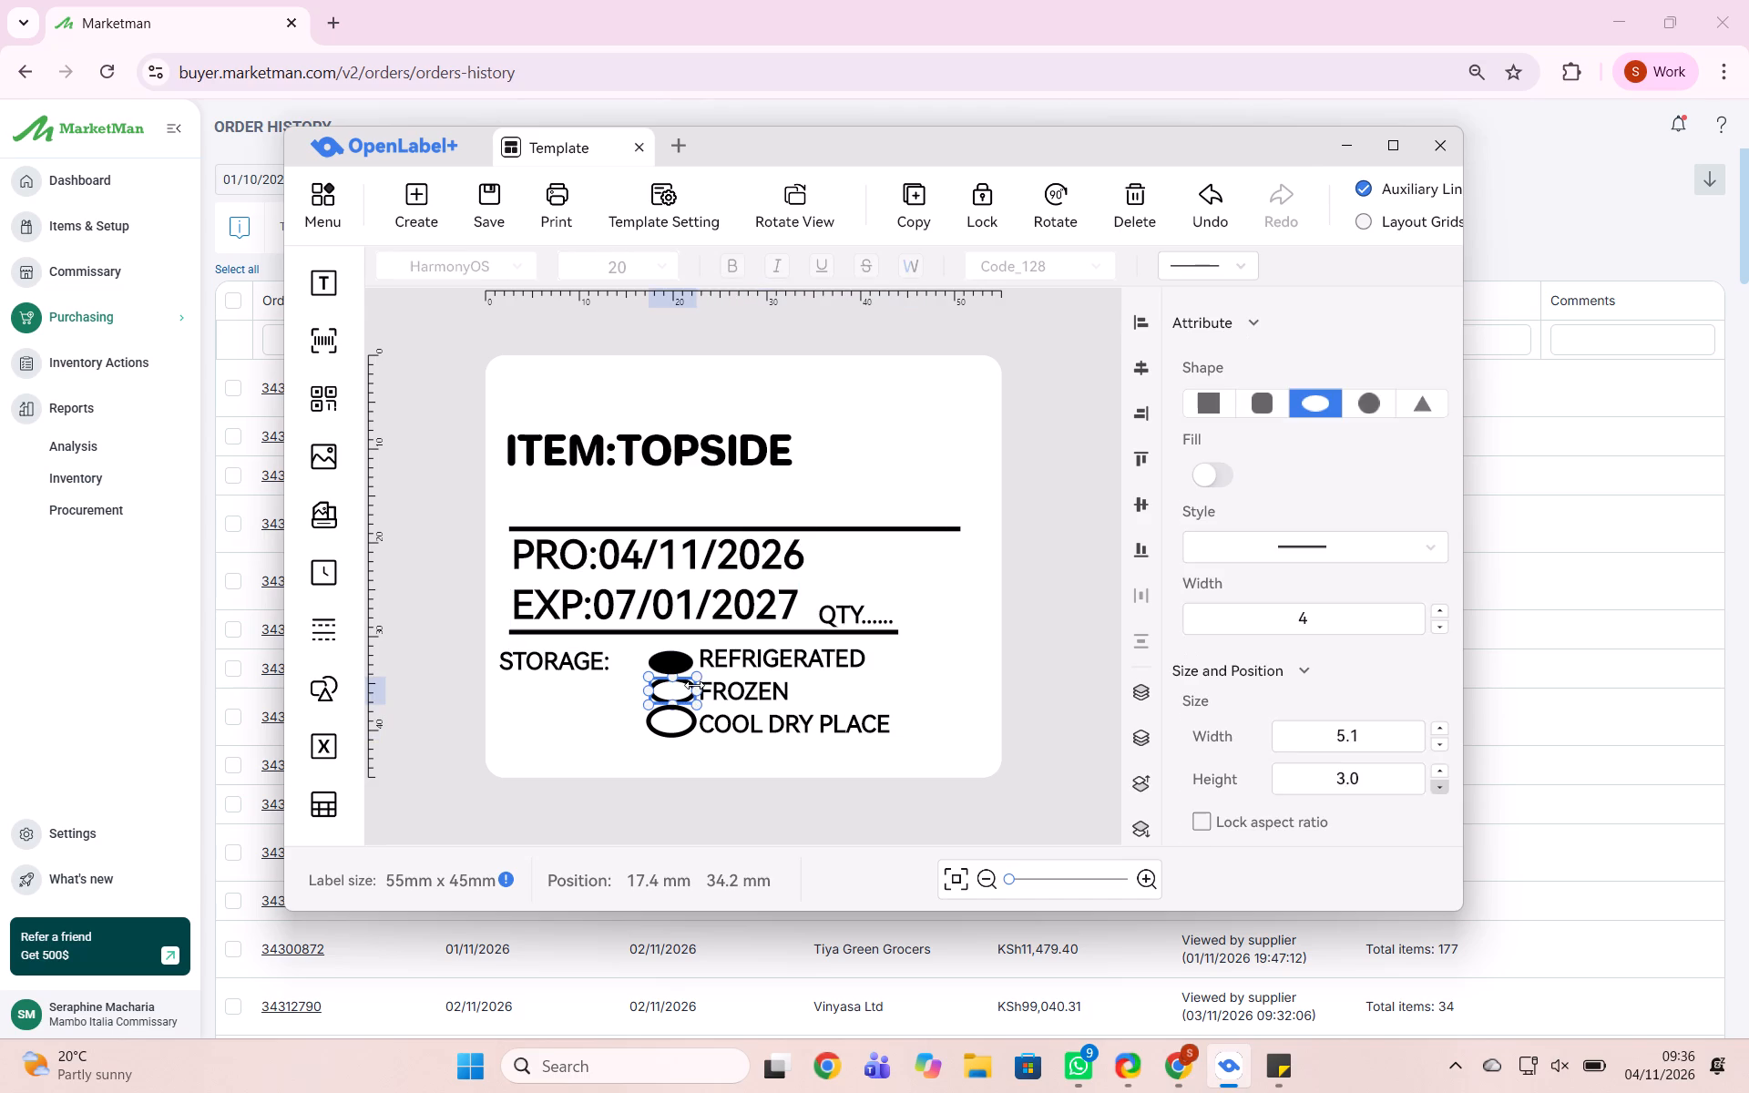
left_click(1235, 469)
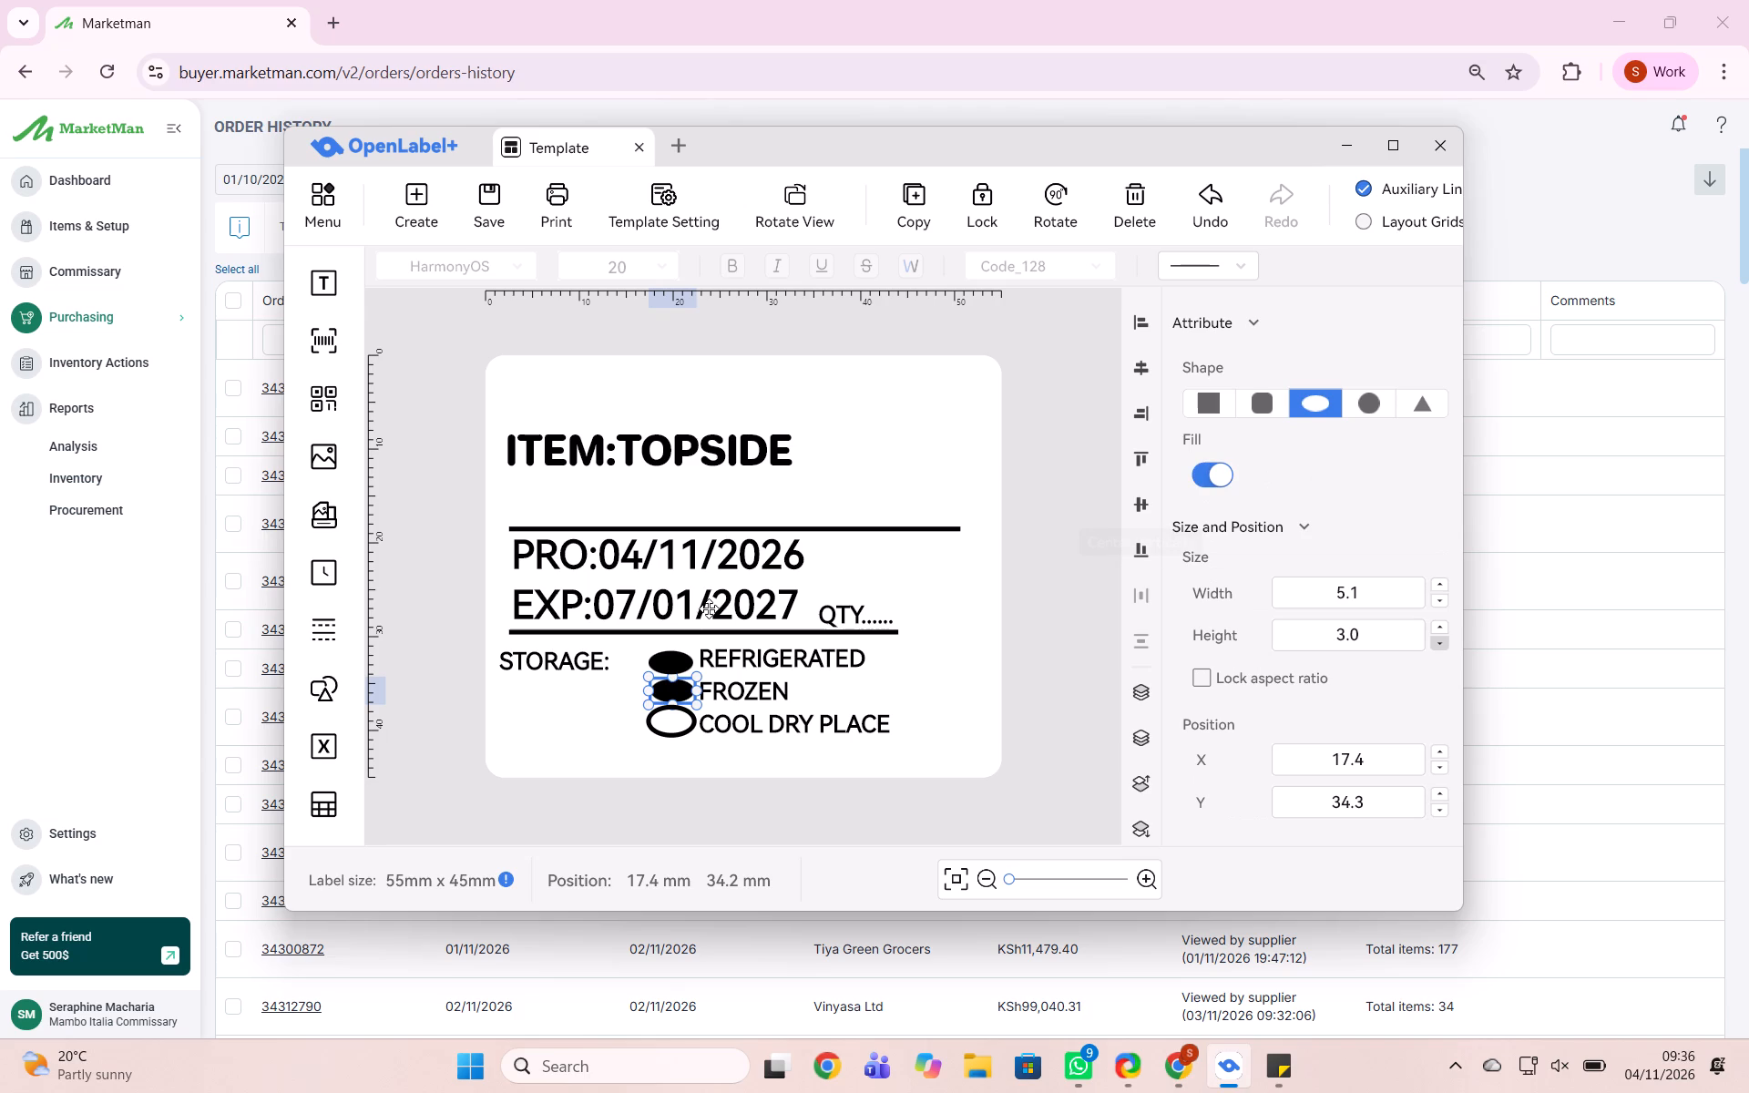
left_click(675, 654)
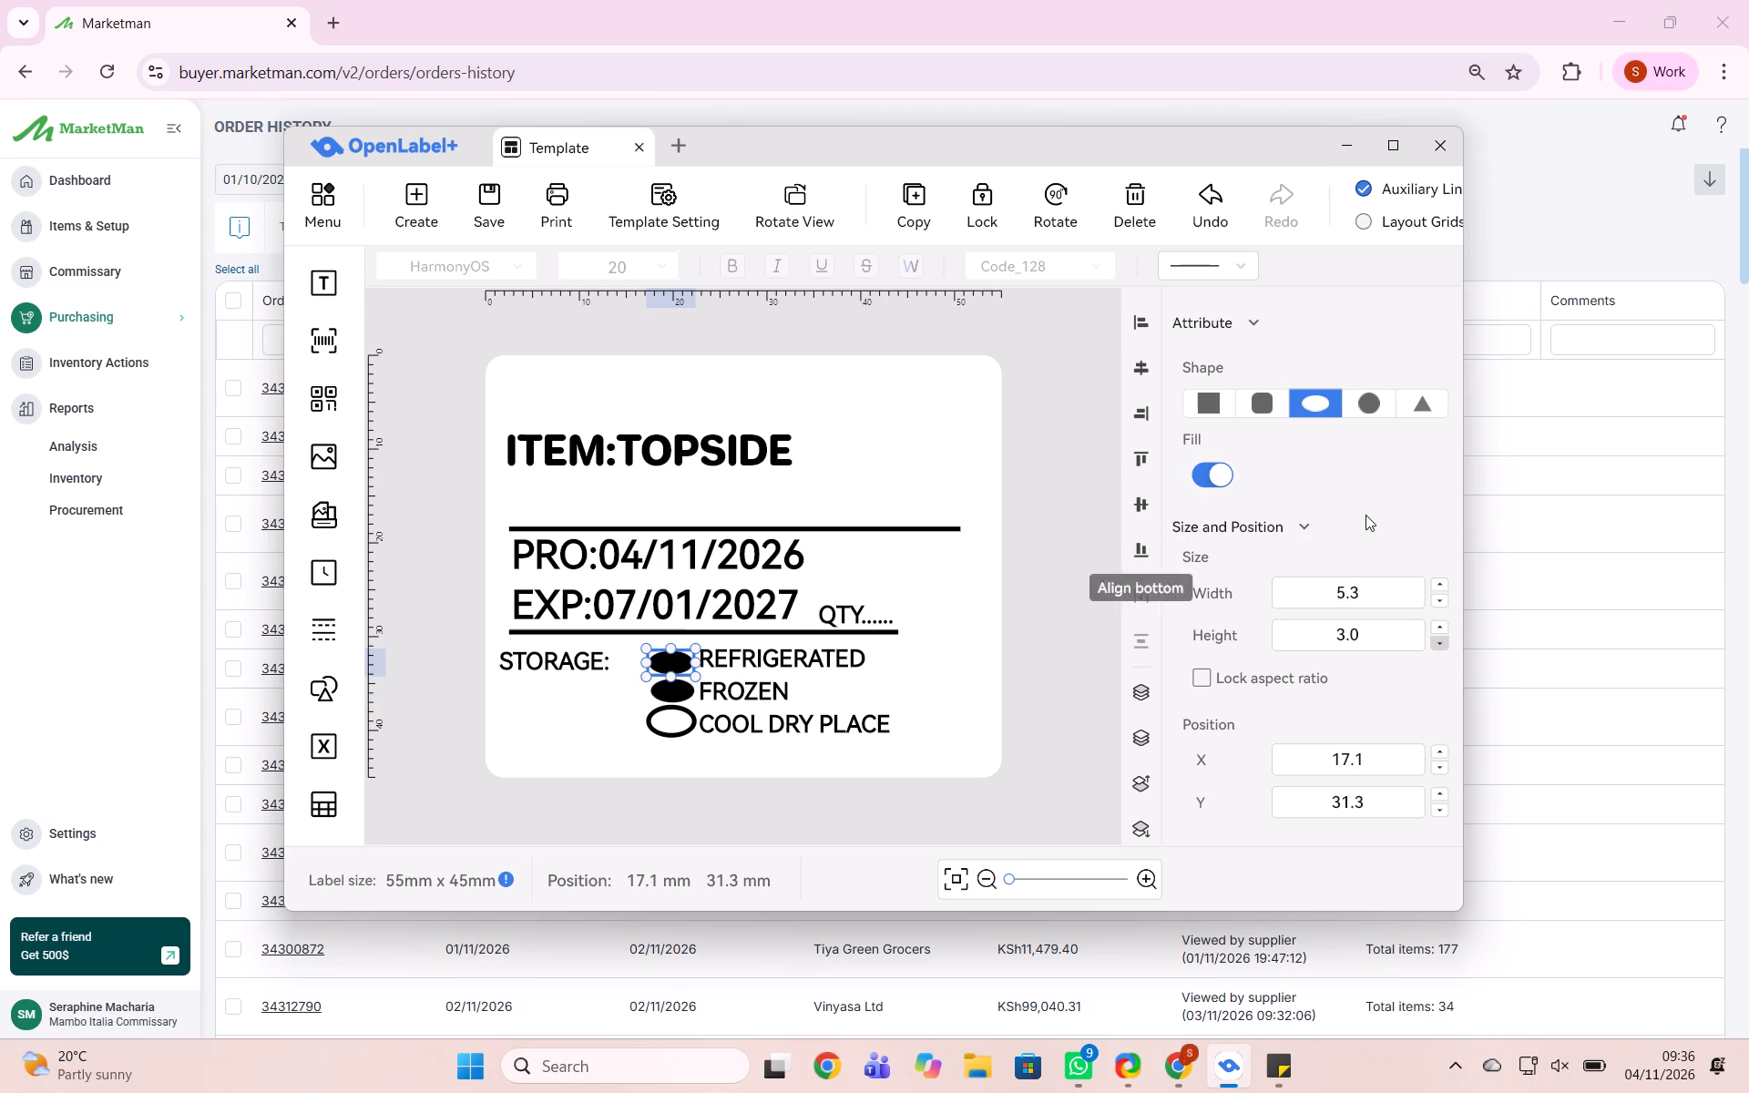
left_click(1203, 474)
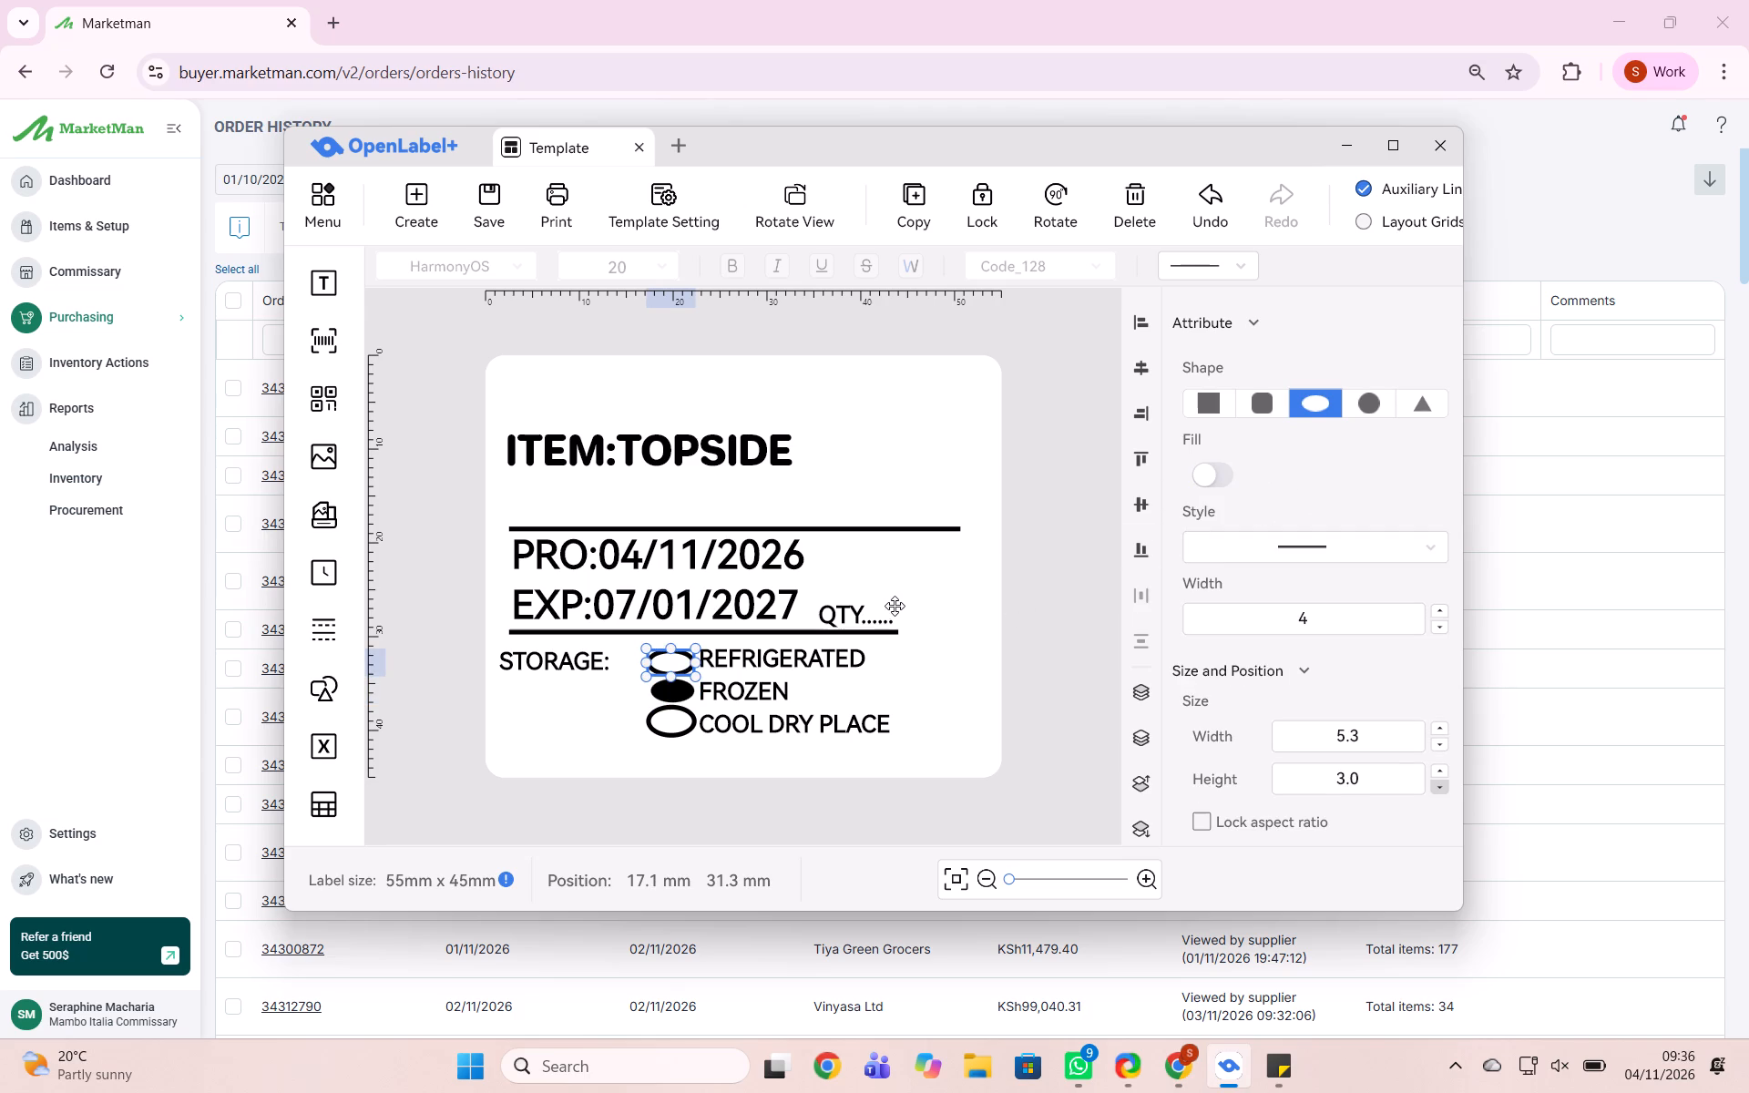
Replace the dots in the label's quantity text so it reads QTY.1KG.
double_click(895, 606)
key("BackSpace")
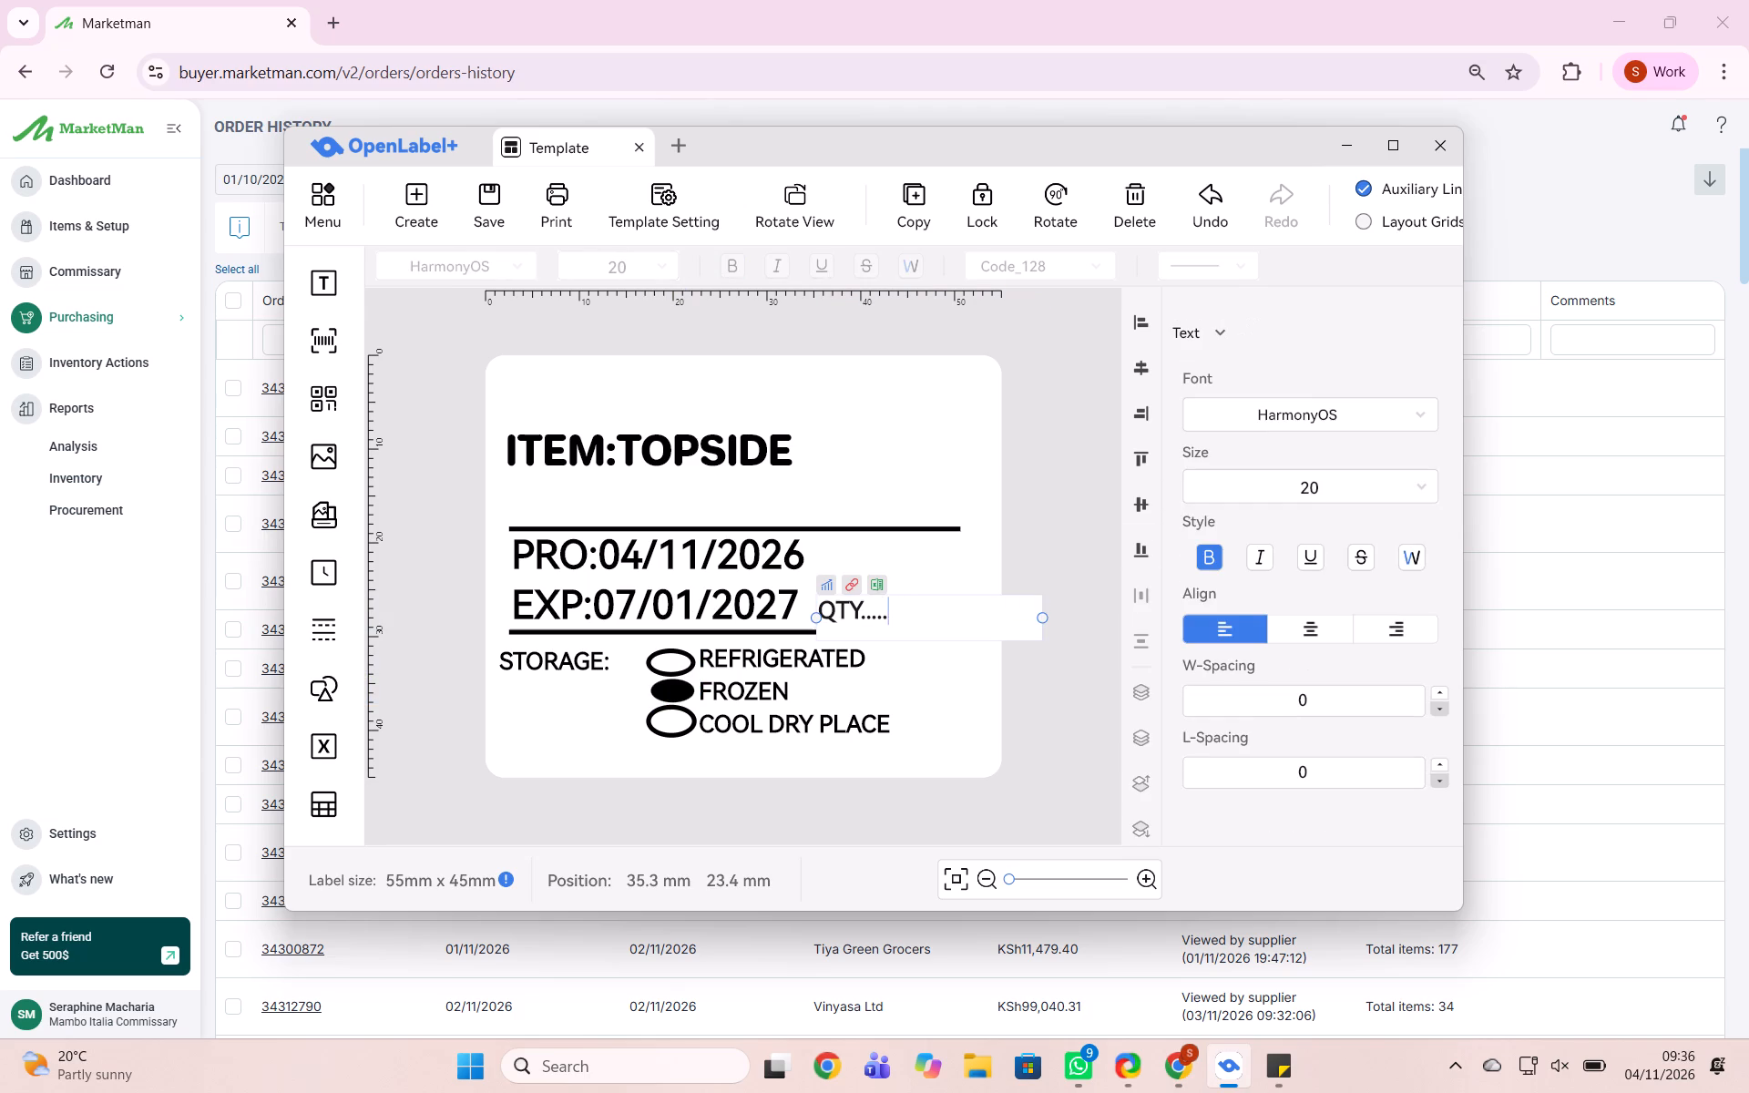
key("BackSpace")
key("BackSpace")
key("BackSpace")
key("BackSpace")
type("1KG")
left_click(896, 668)
Print 1 copy of the topside label on the Honeywell PC42E-T printer.
left_click(553, 209)
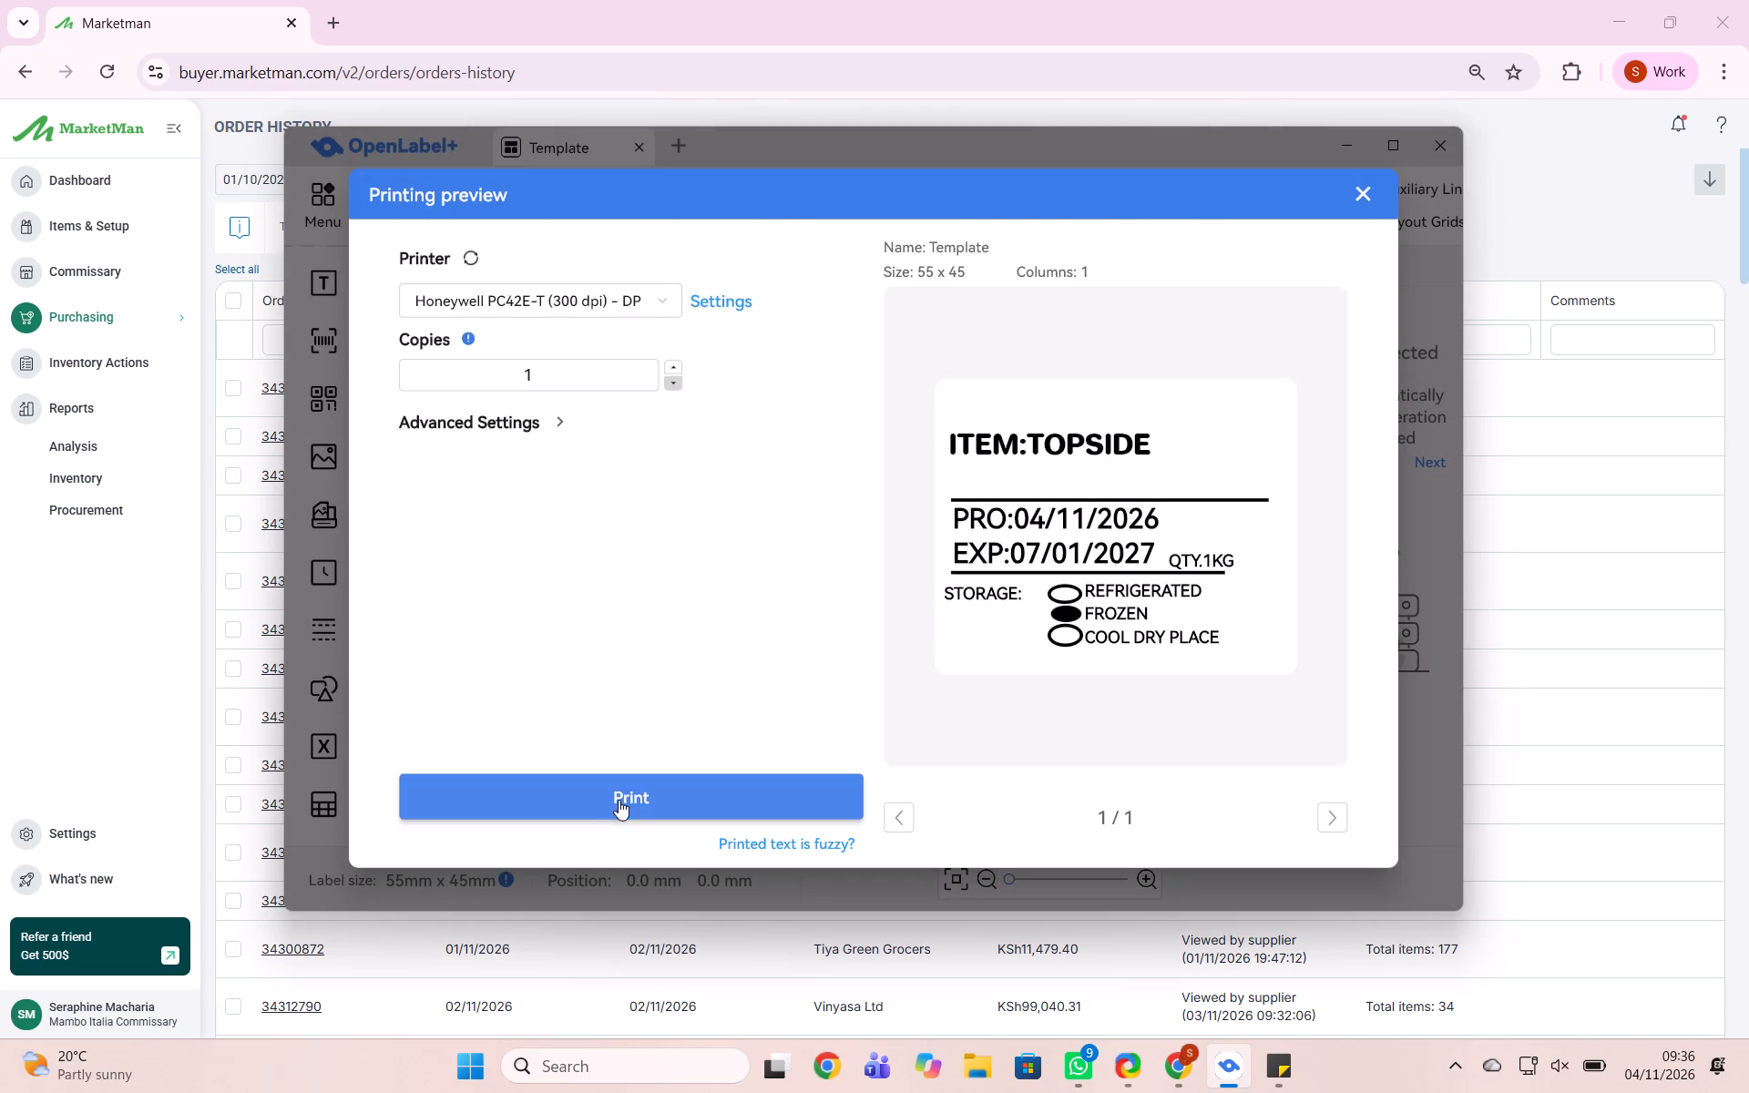
left_click(619, 800)
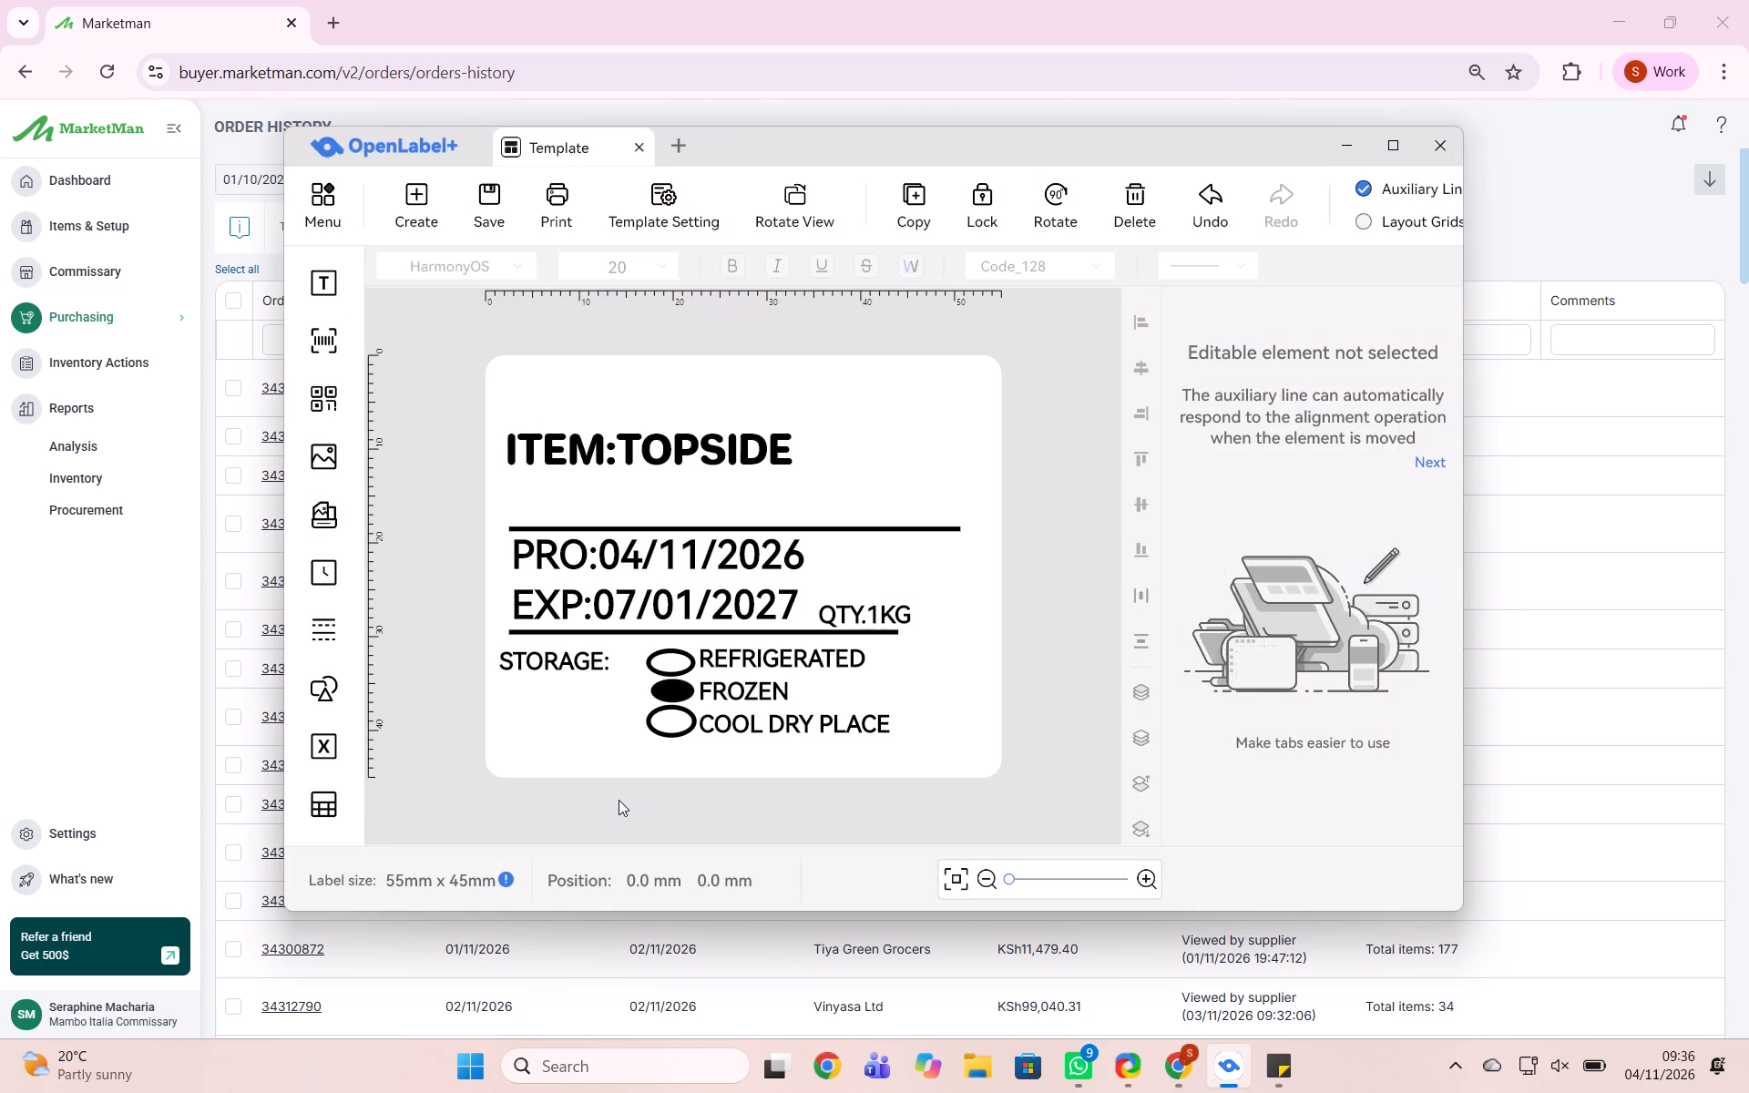
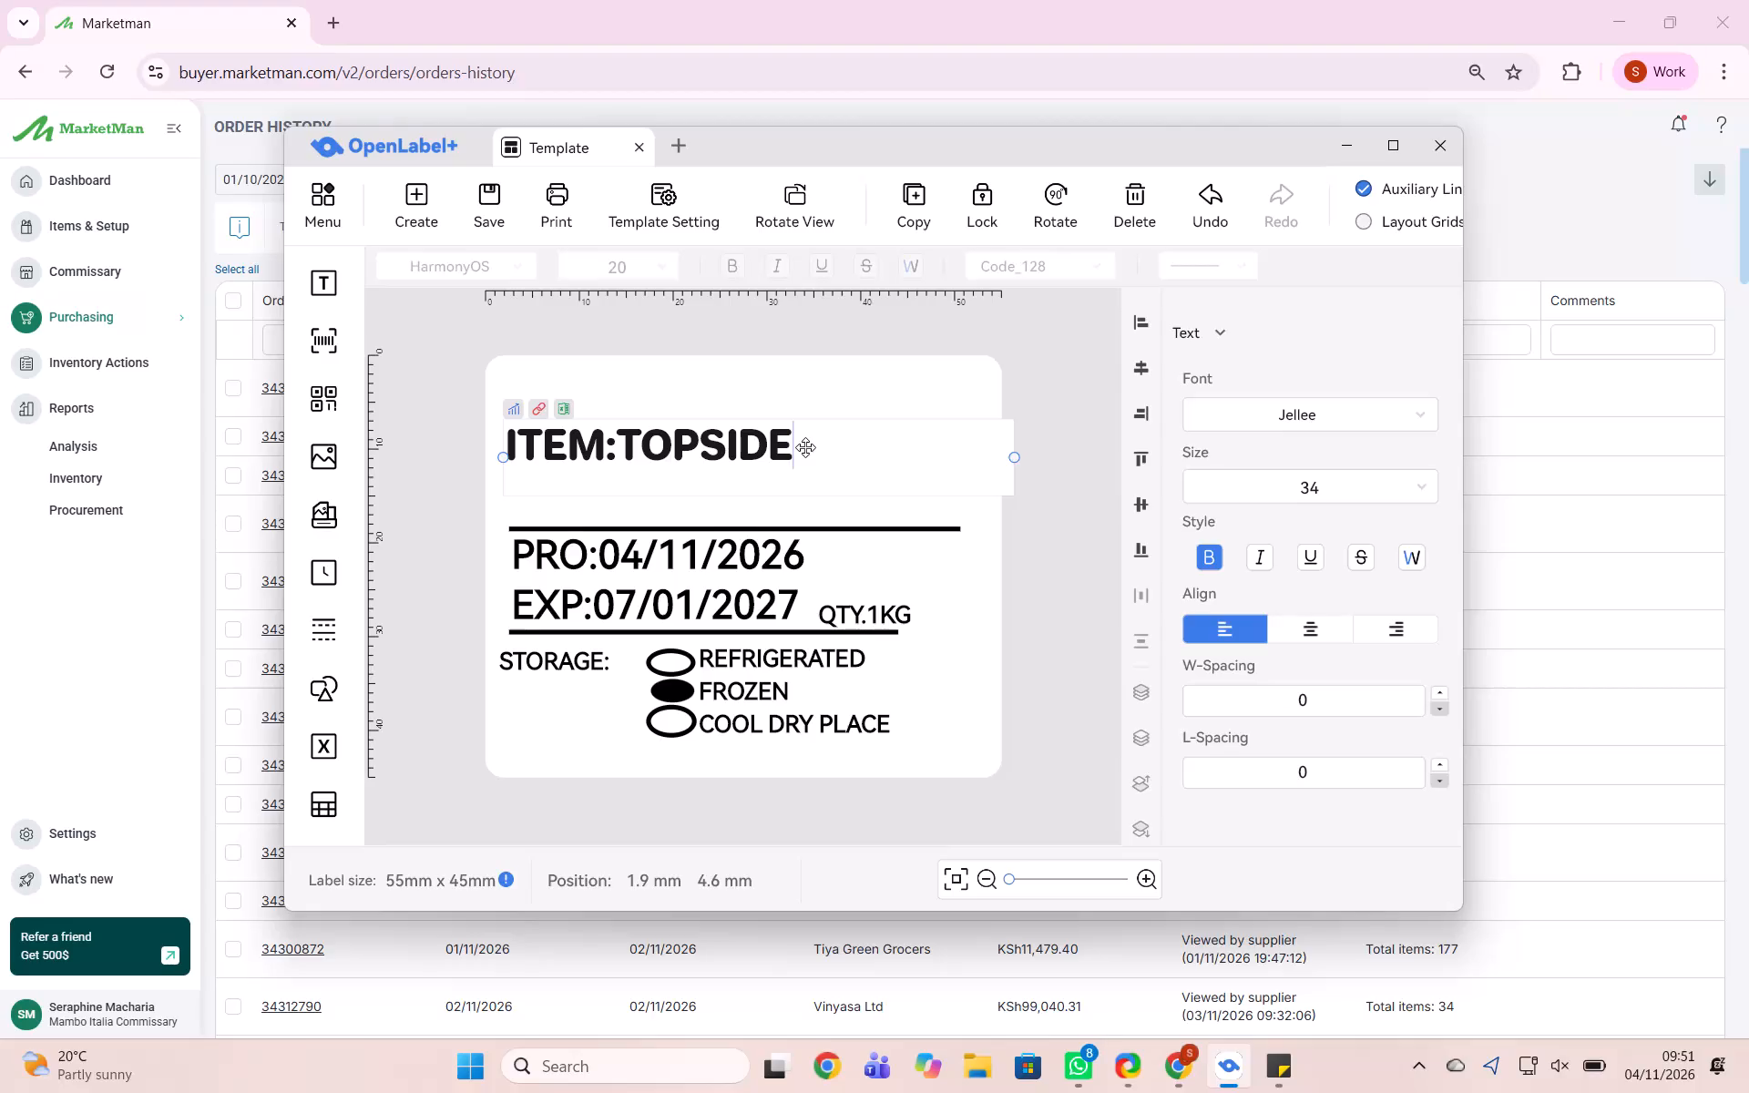
Change the label's item name from TOPSIDE so it reads ITEM:PECORINO.
left_click(805, 447)
key("BackSpace")
key("BackSpace")
key("BackSpace")
key("BackSpace")
key("BackSpace")
key("BackSpace")
key("BackSpace")
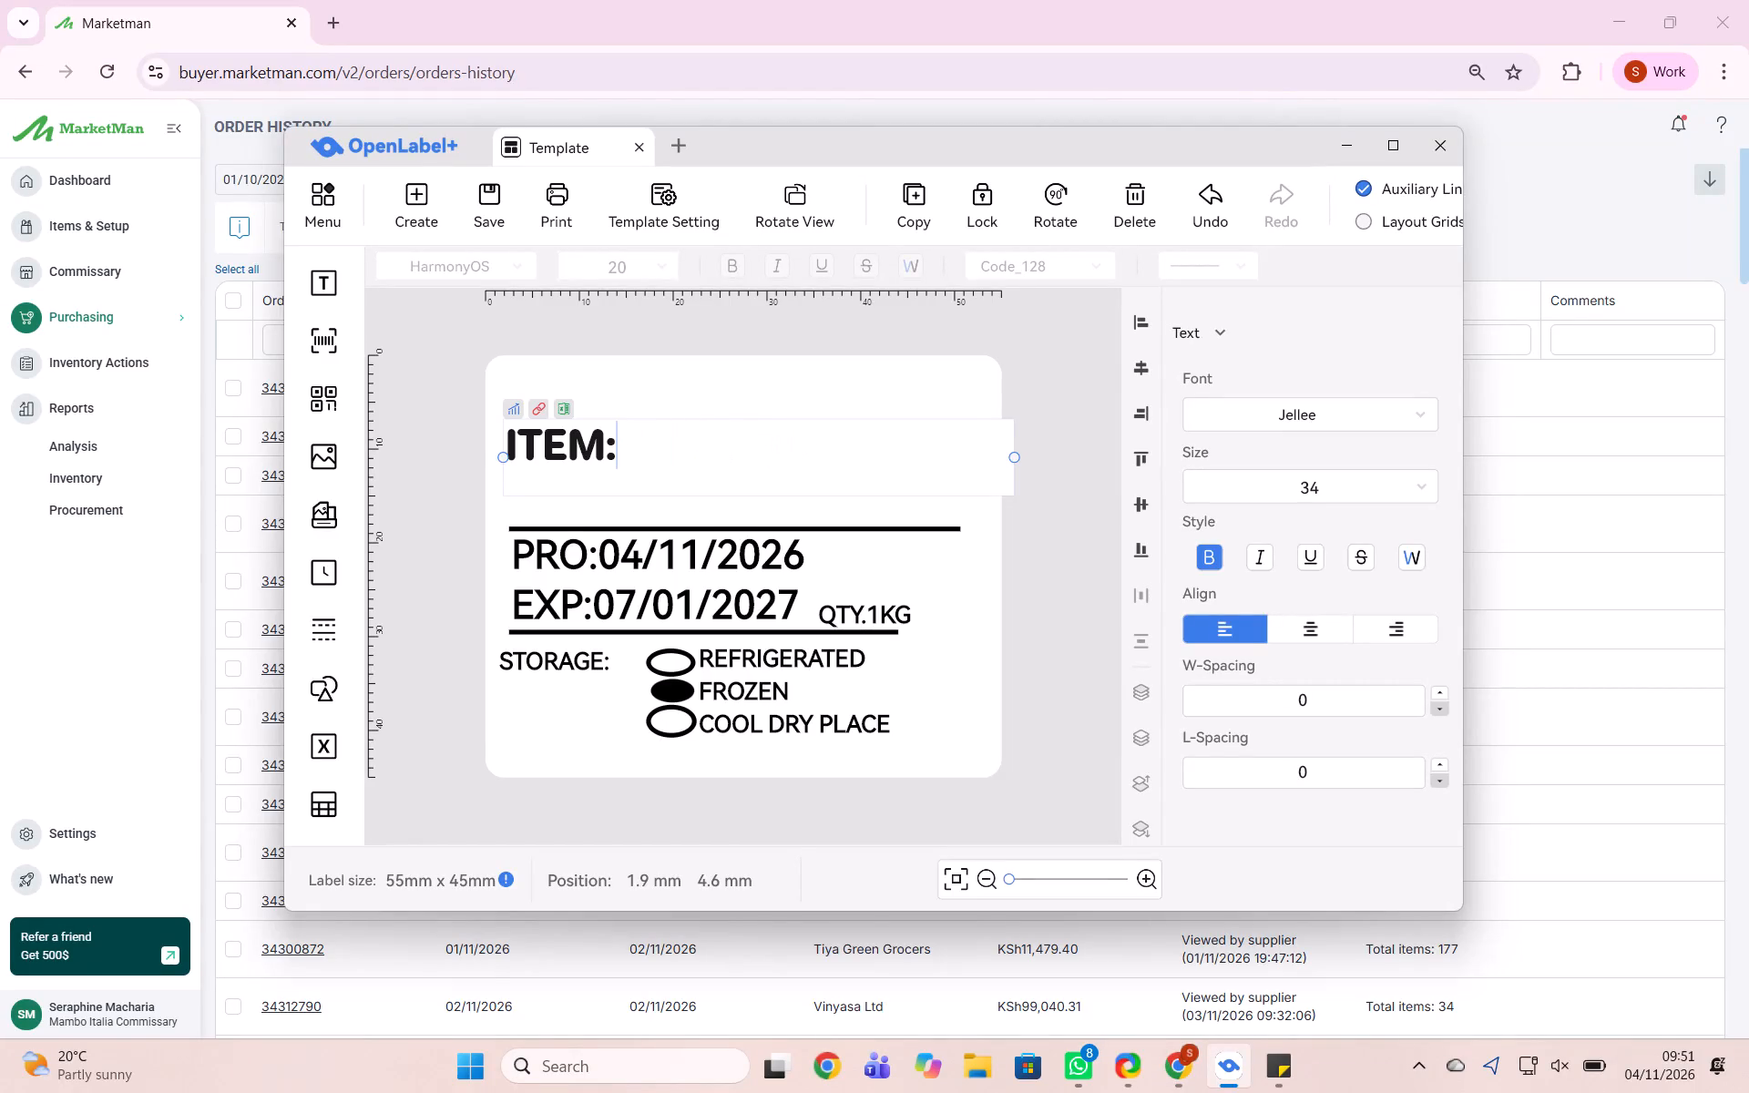
type("PECORINO")
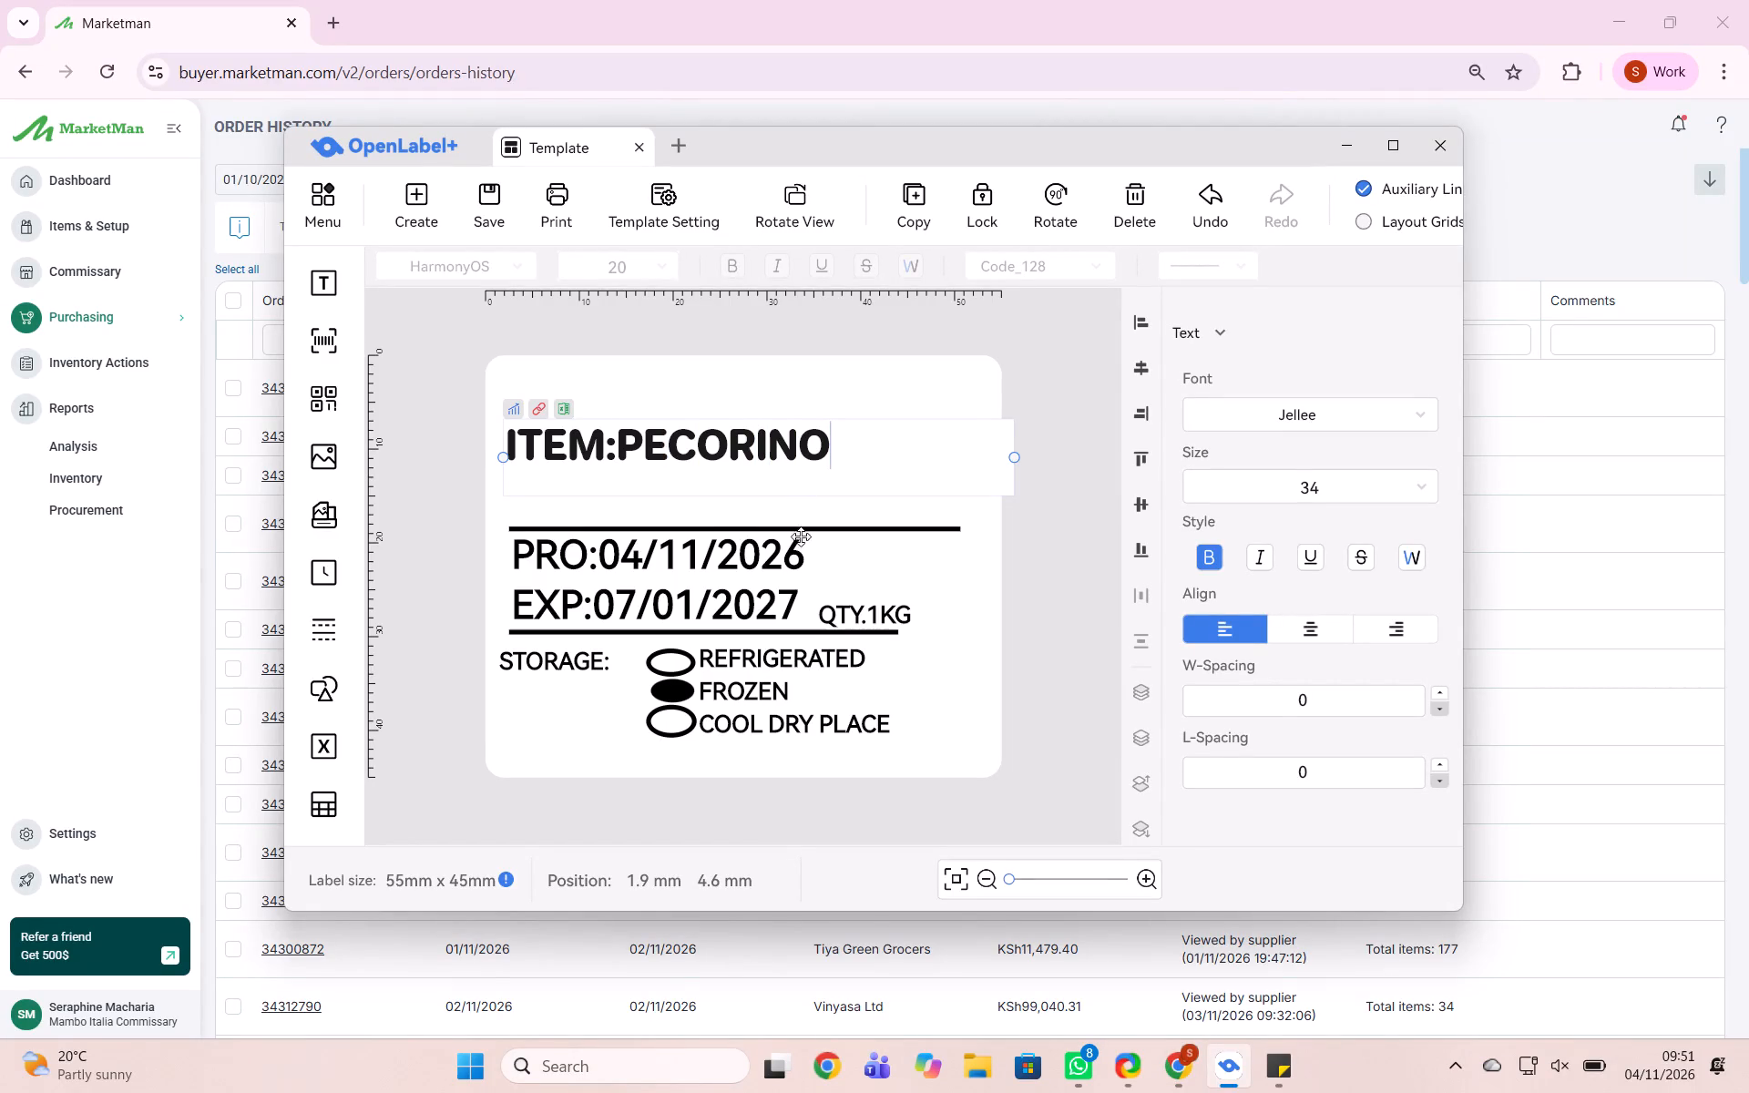
left_click(812, 561)
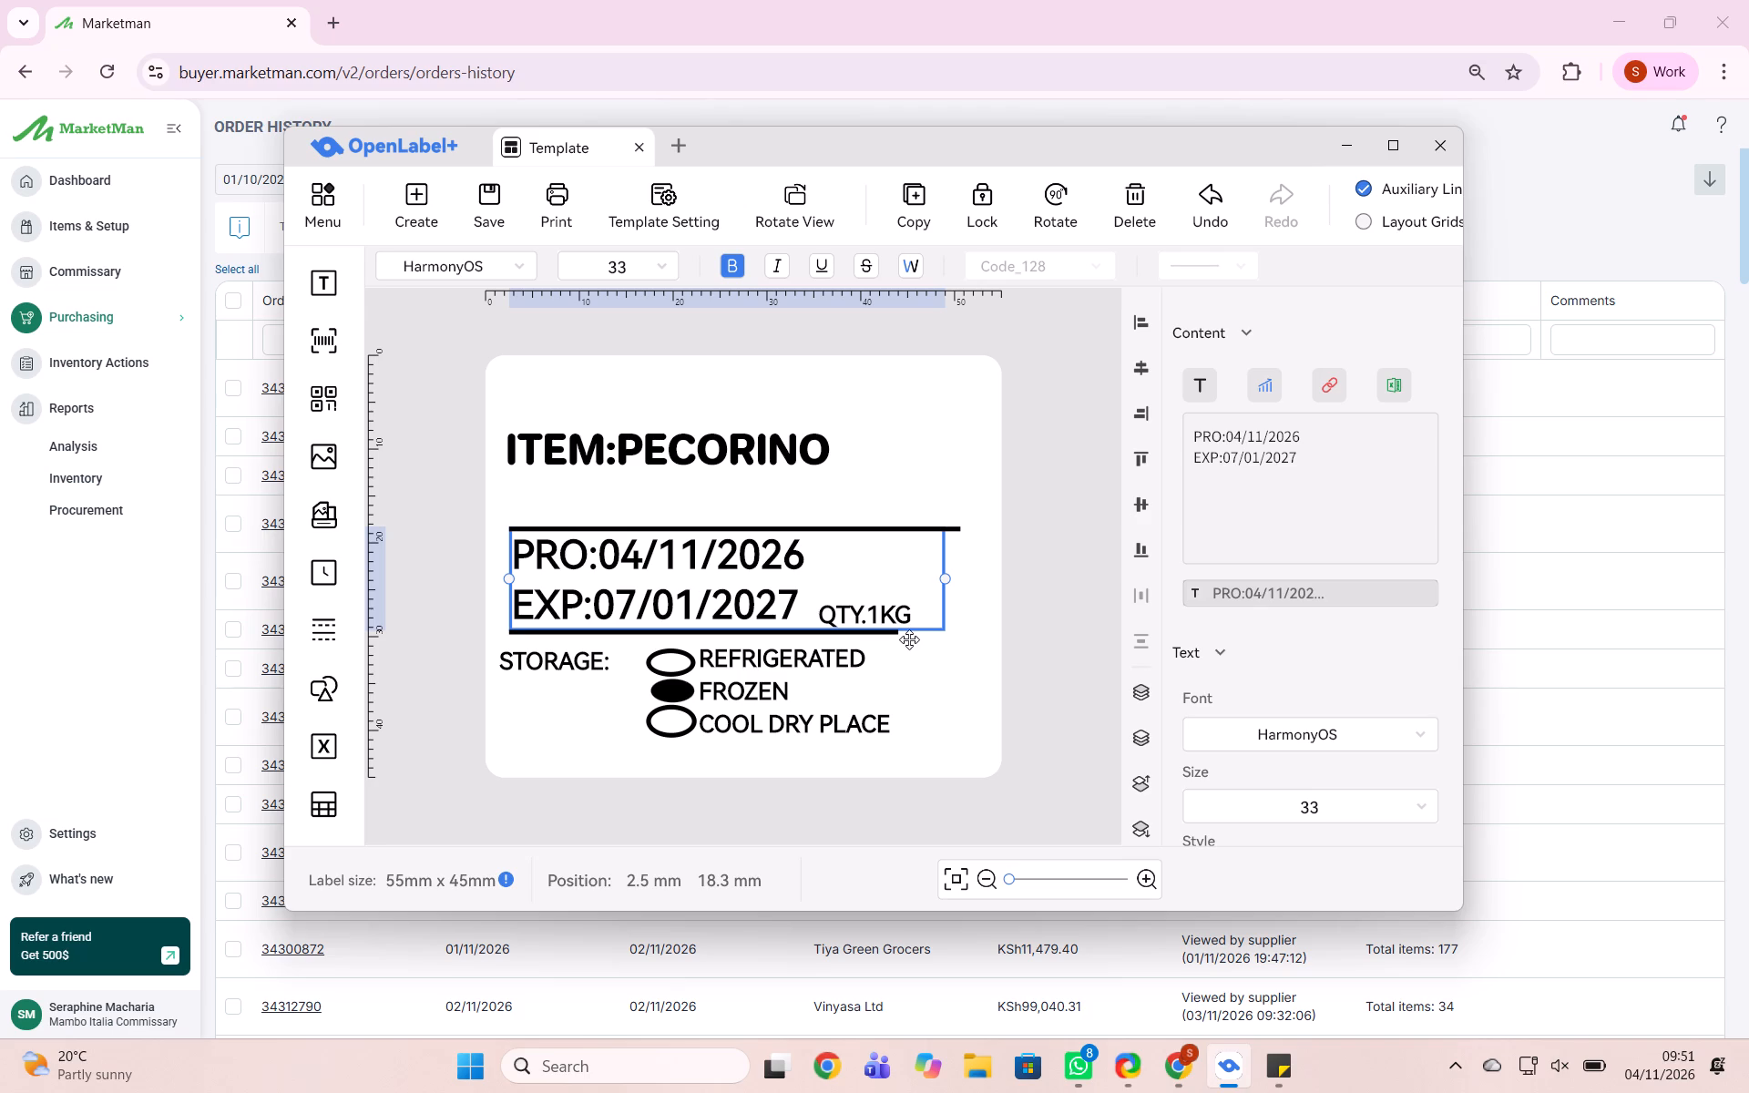
Remove the 1KG amount from the label's quantity text so it reads only QTY.
double_click(916, 622)
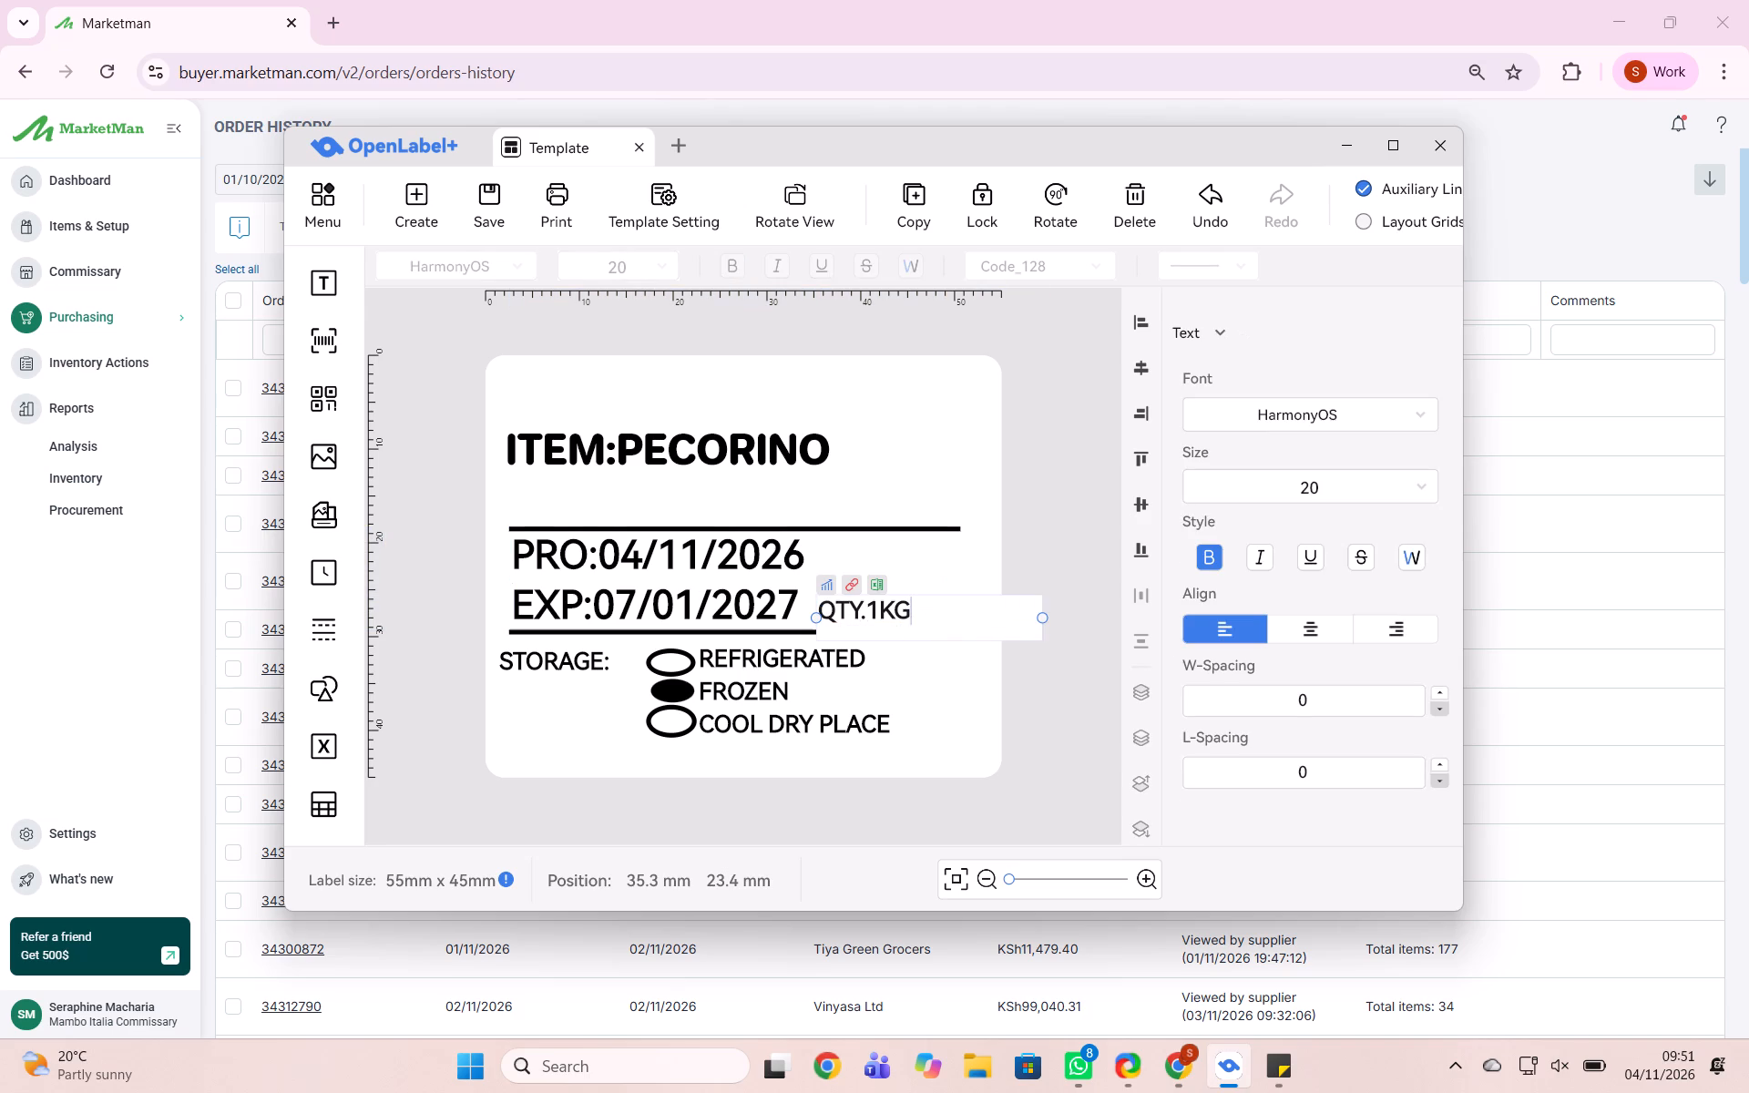
left_click(919, 616)
key("BackSpace")
key("BackSpace")
key("BackSpace")
left_click(931, 725)
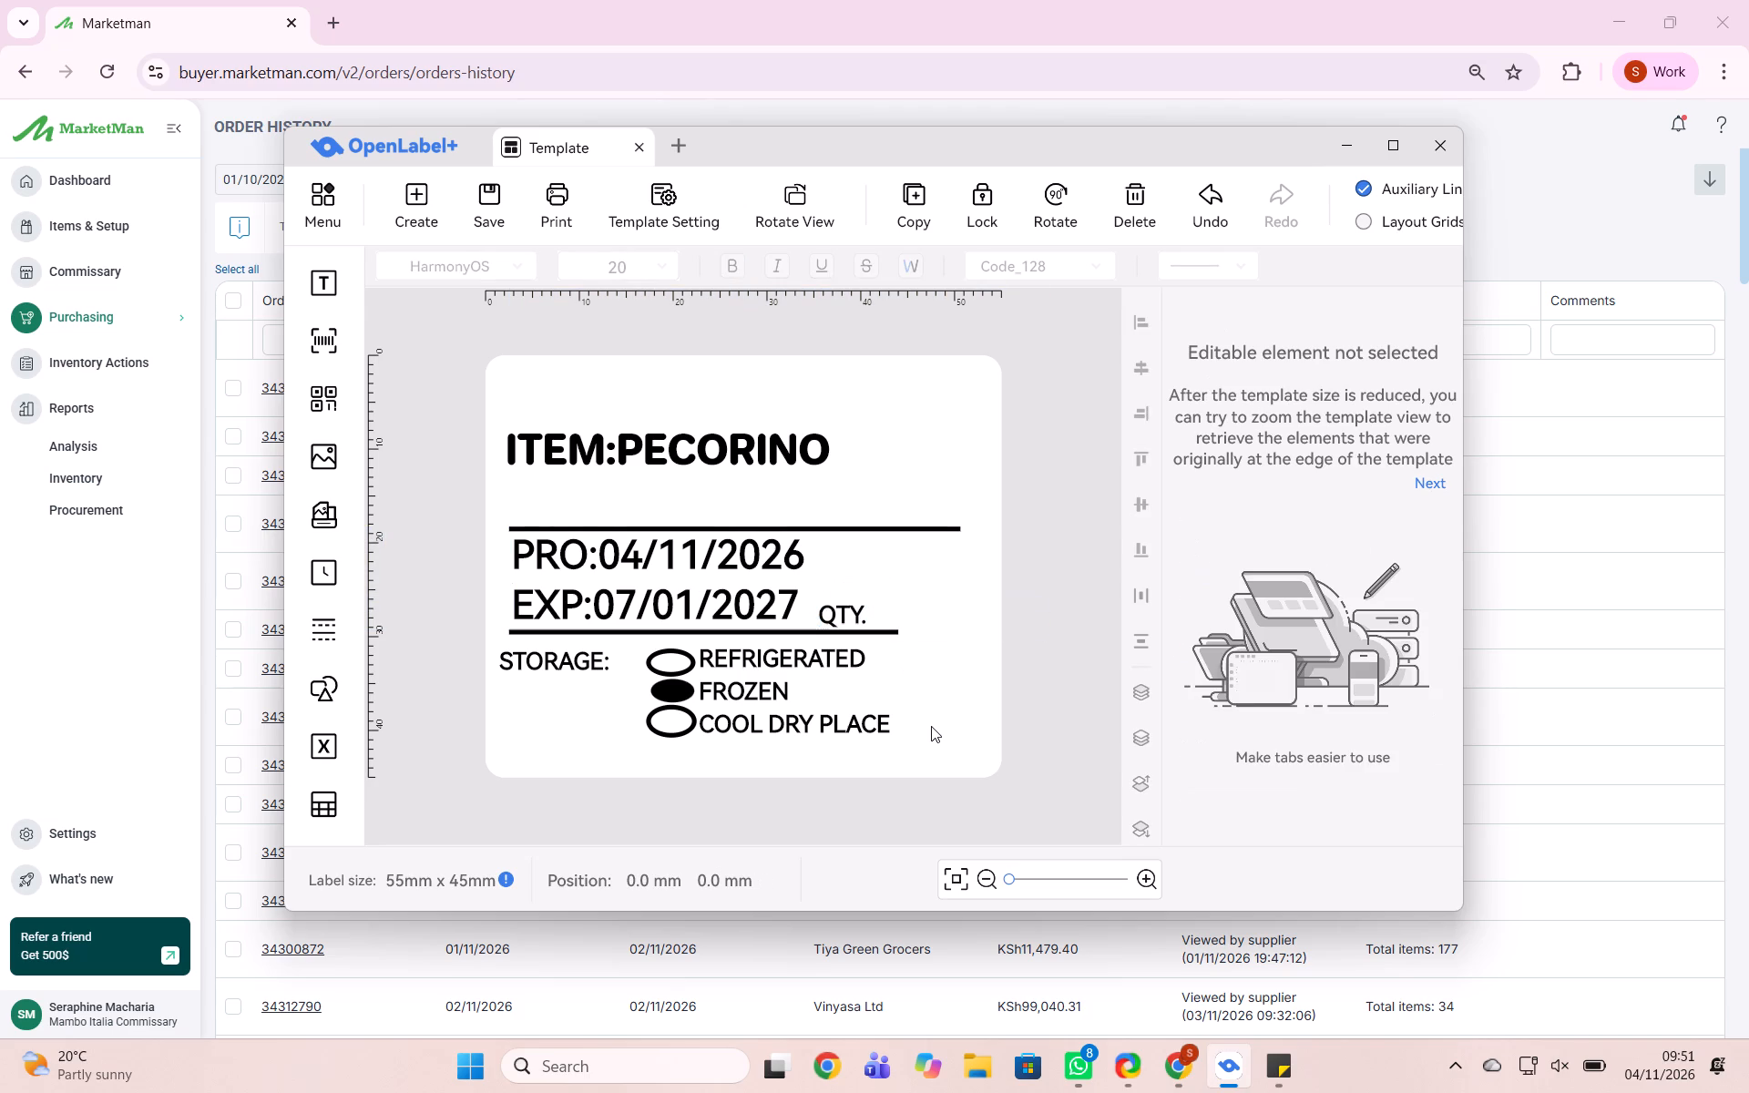
Mark the label's storage as refrigerated by filling the REFRIGERATED oval and removing the fill from the FROZEN oval.
left_click(675, 662)
left_click(1216, 467)
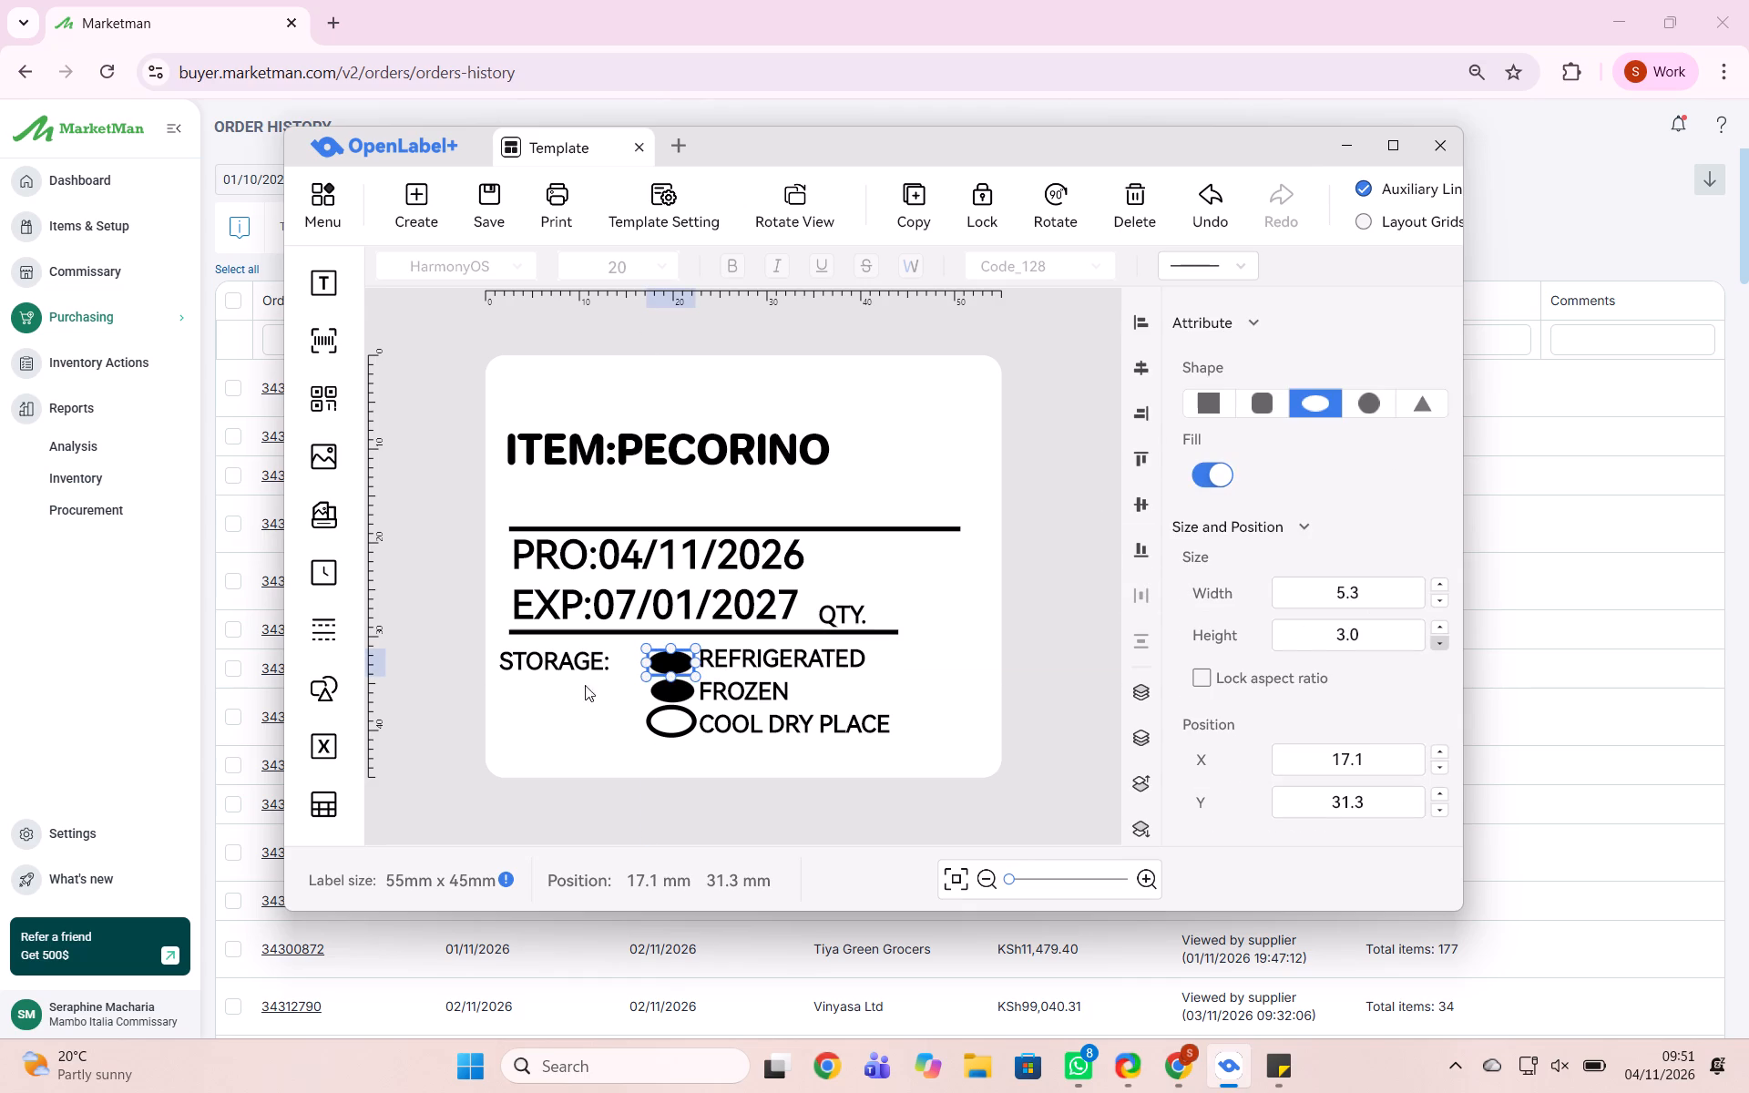
left_click(665, 691)
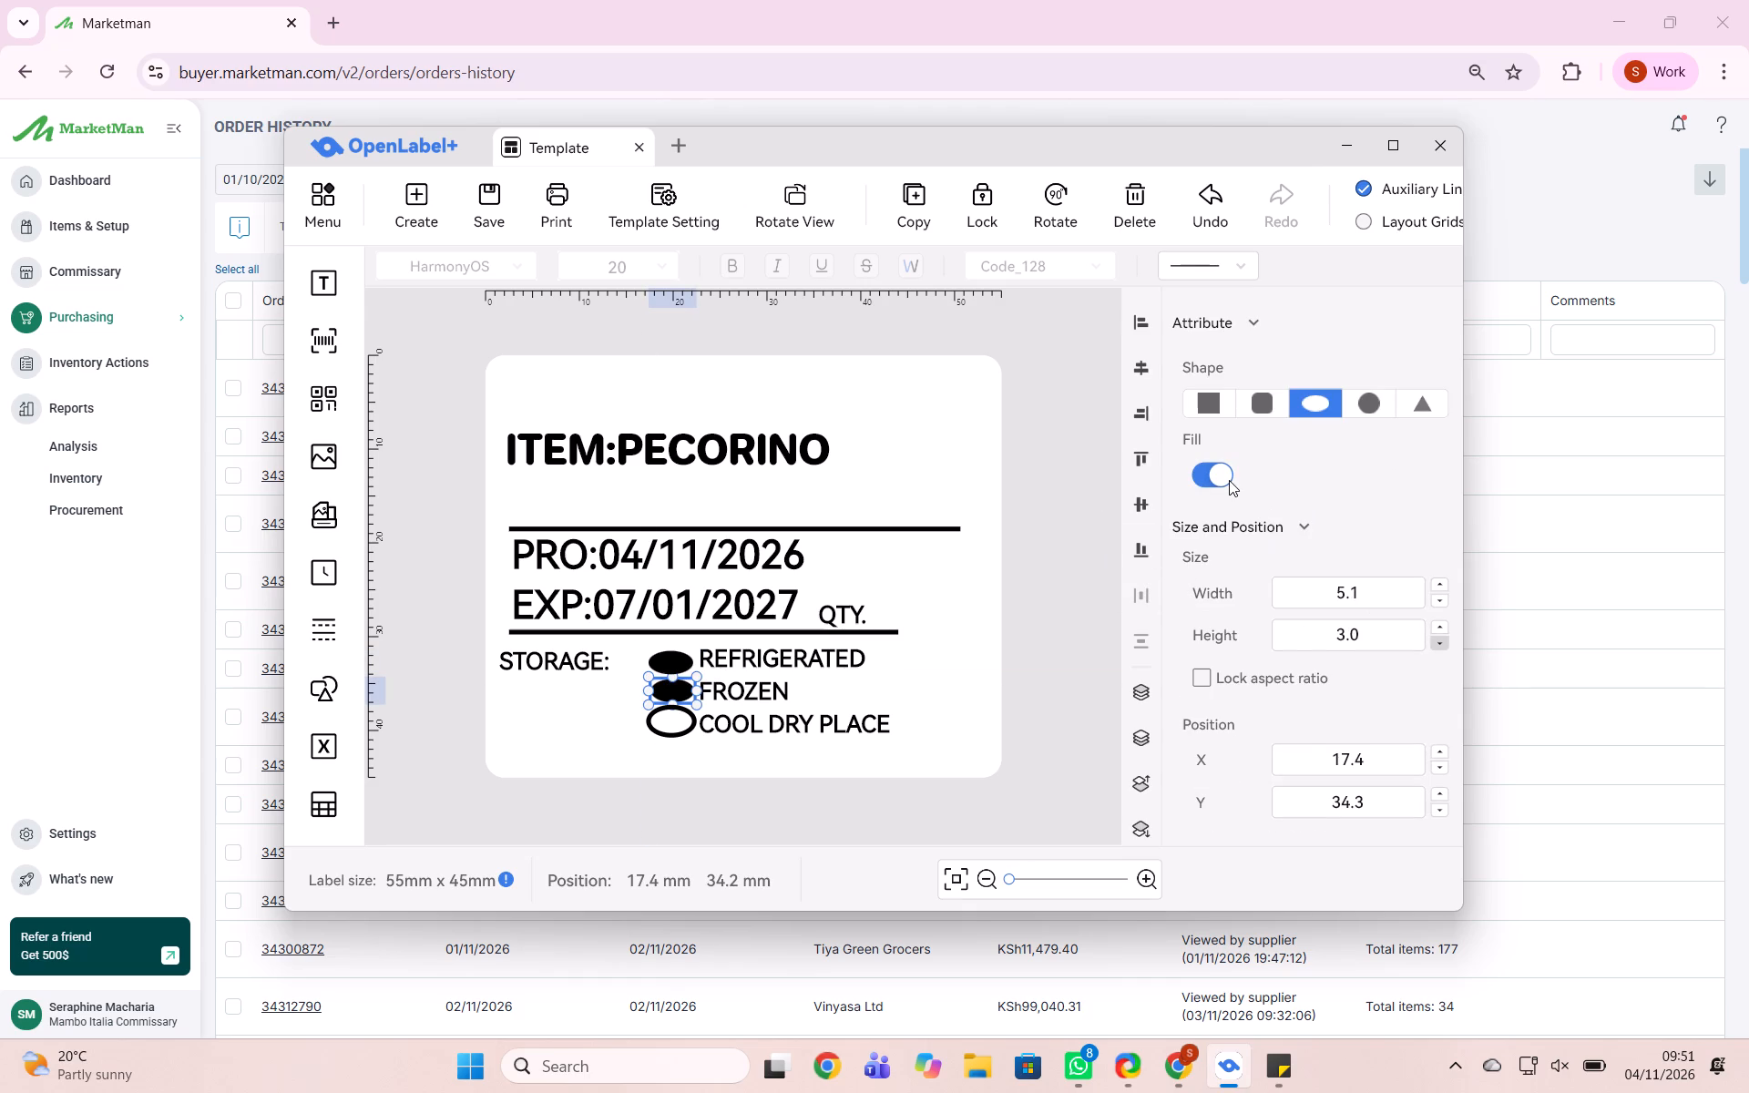
left_click(1229, 480)
Print 4 copies of the pecorino label on the Honeywell PC42E-T printer.
left_click(562, 210)
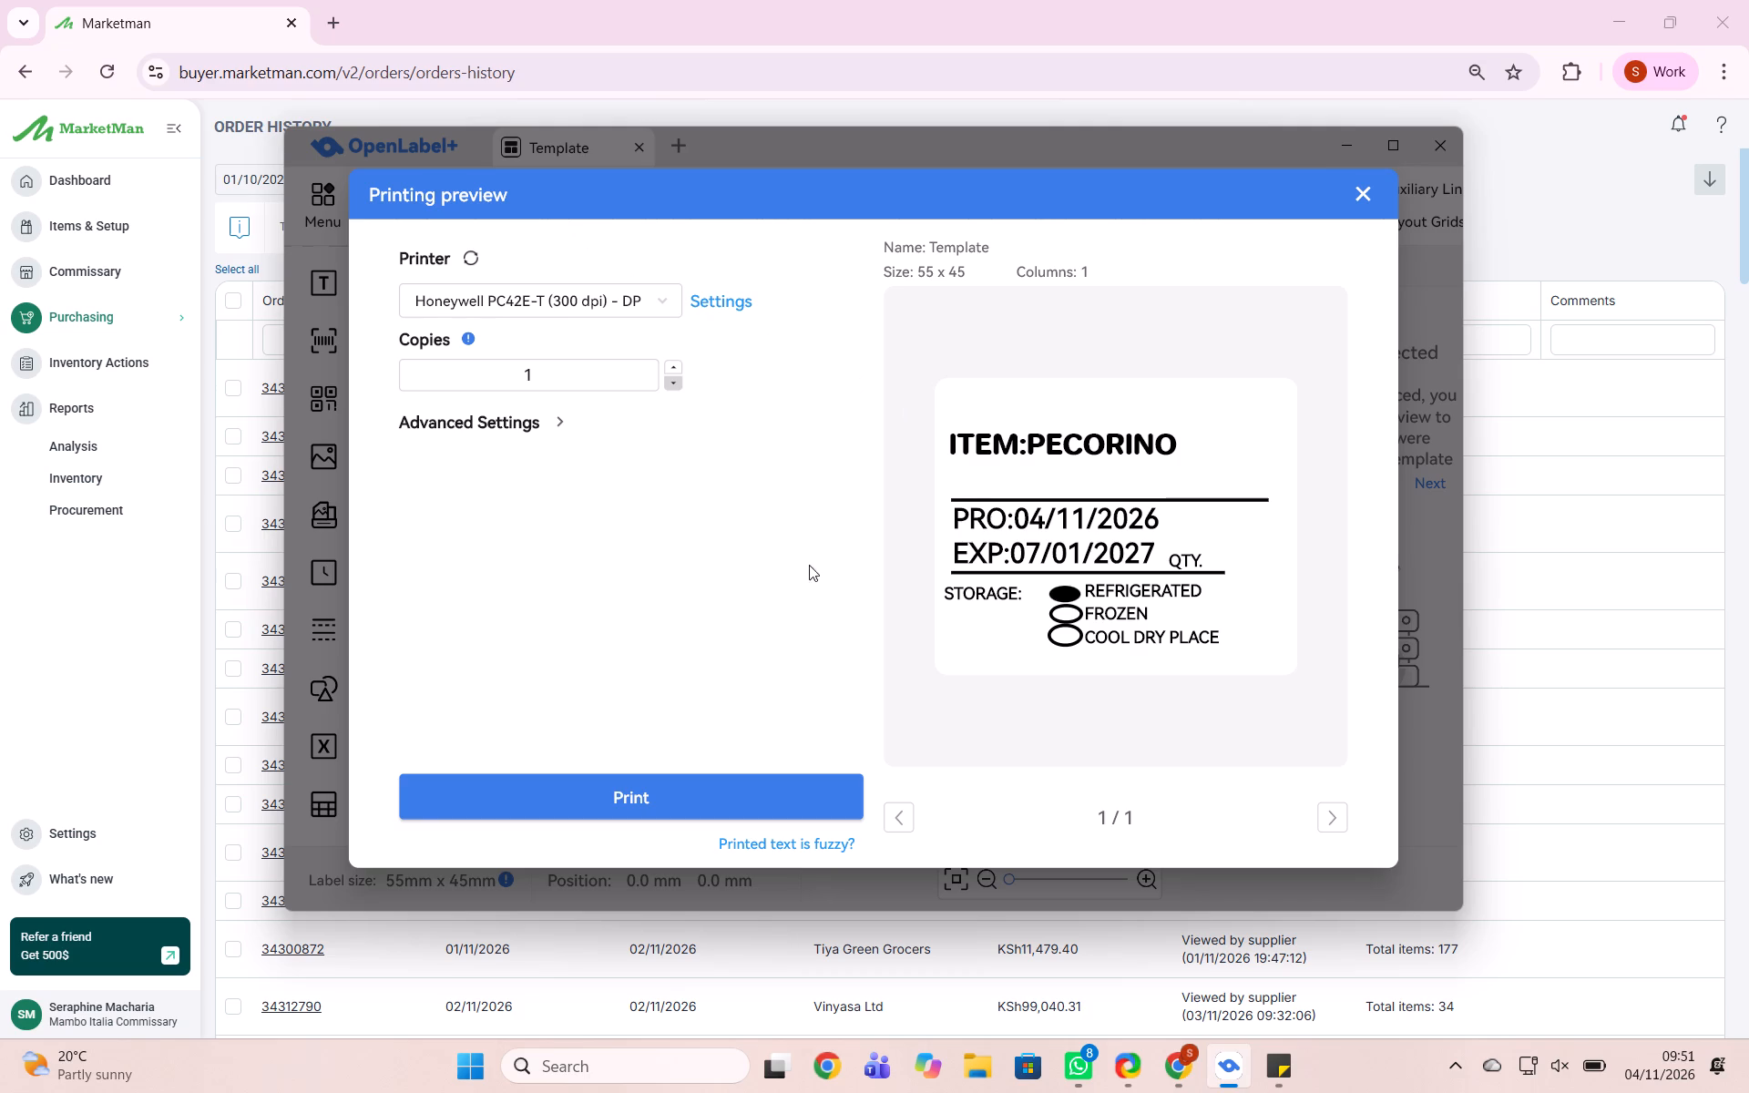
left_click(557, 371)
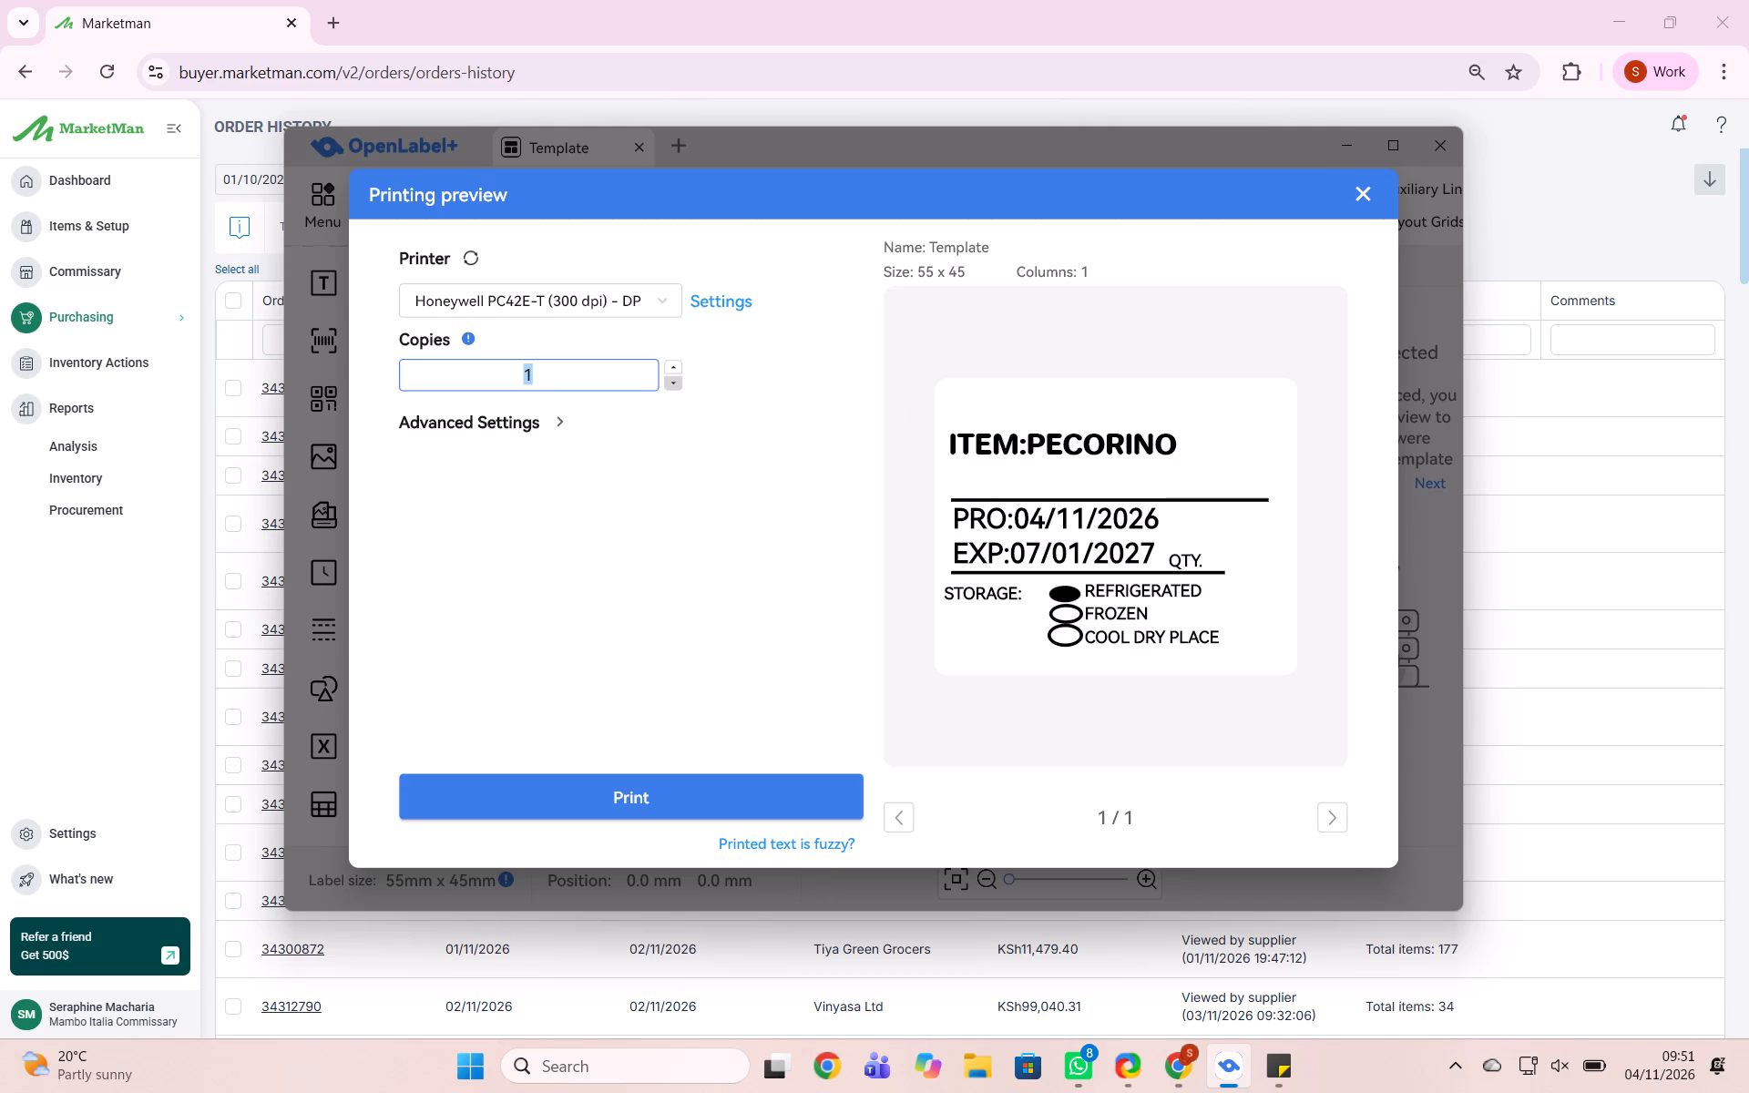
key("BackSpace")
key("3")
key("BackSpace")
key("4")
left_click(603, 783)
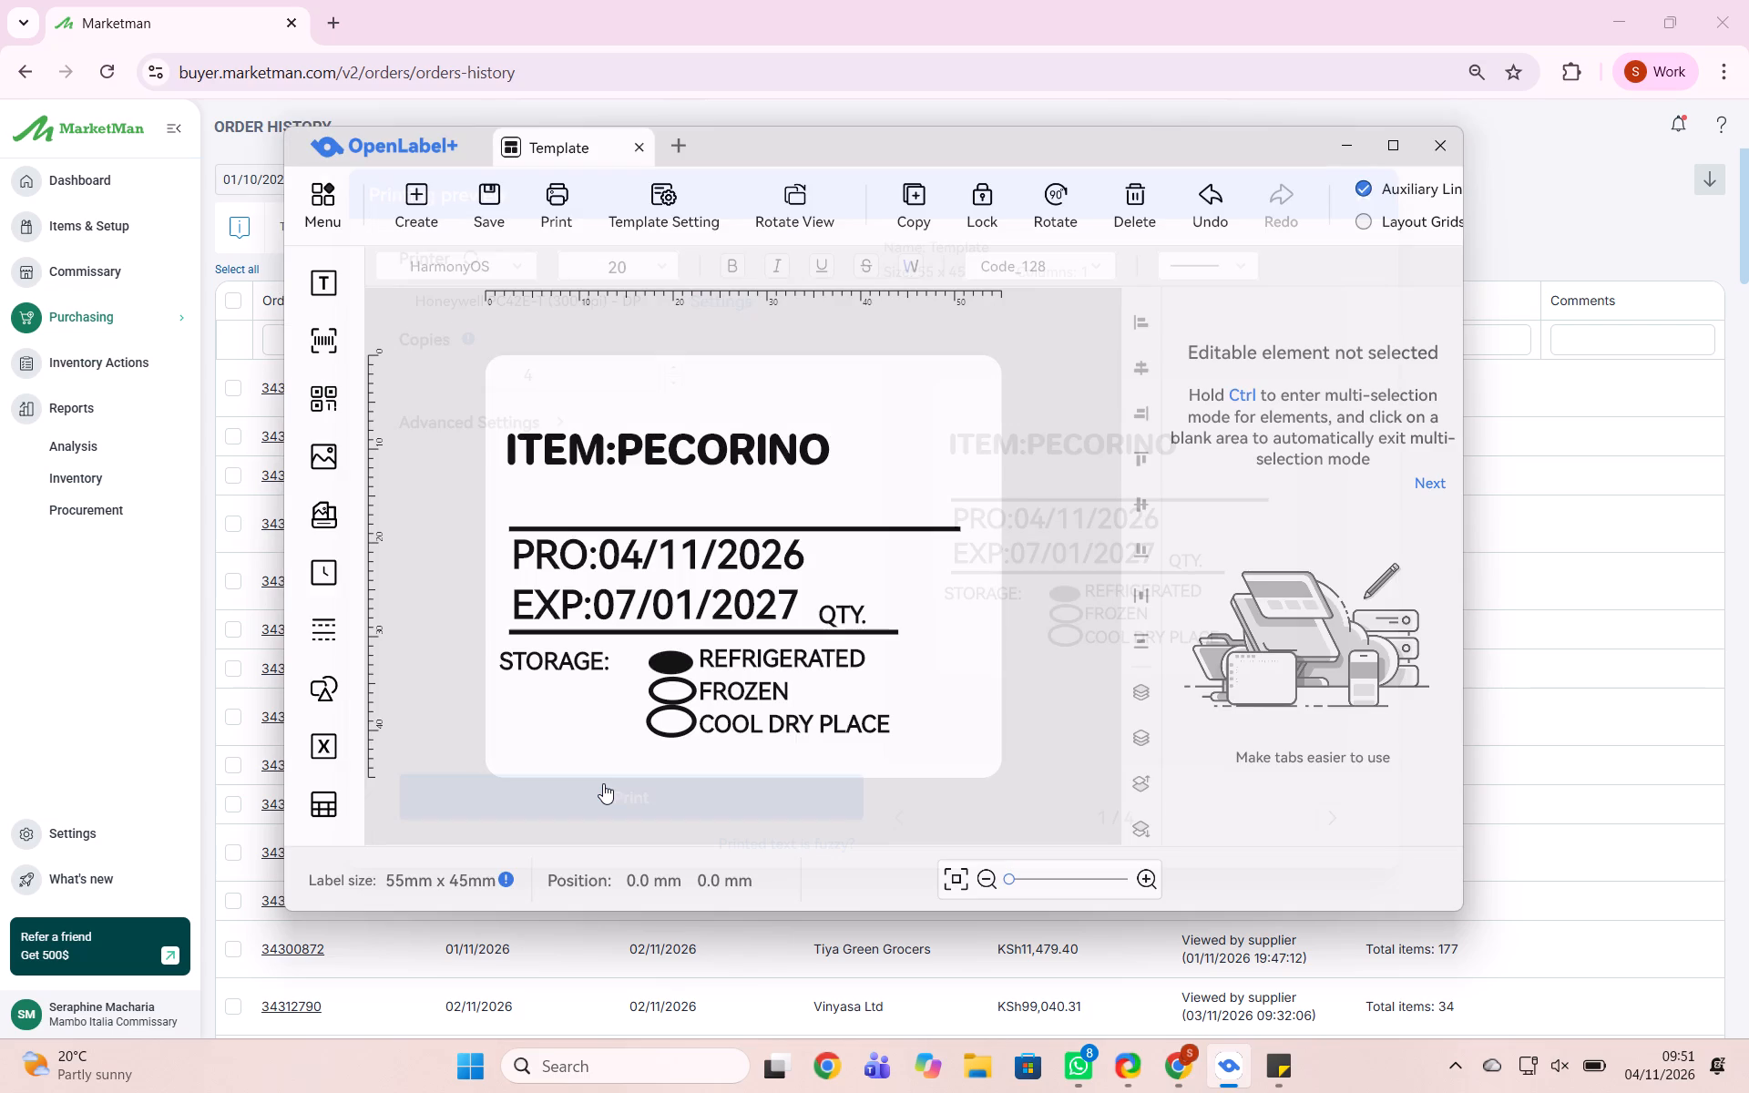
Replace the product name on the label so it reads ITEM:GORGONZOLA.
double_click(834, 468)
left_click(844, 455)
key("BackSpace")
key("BackSpace")
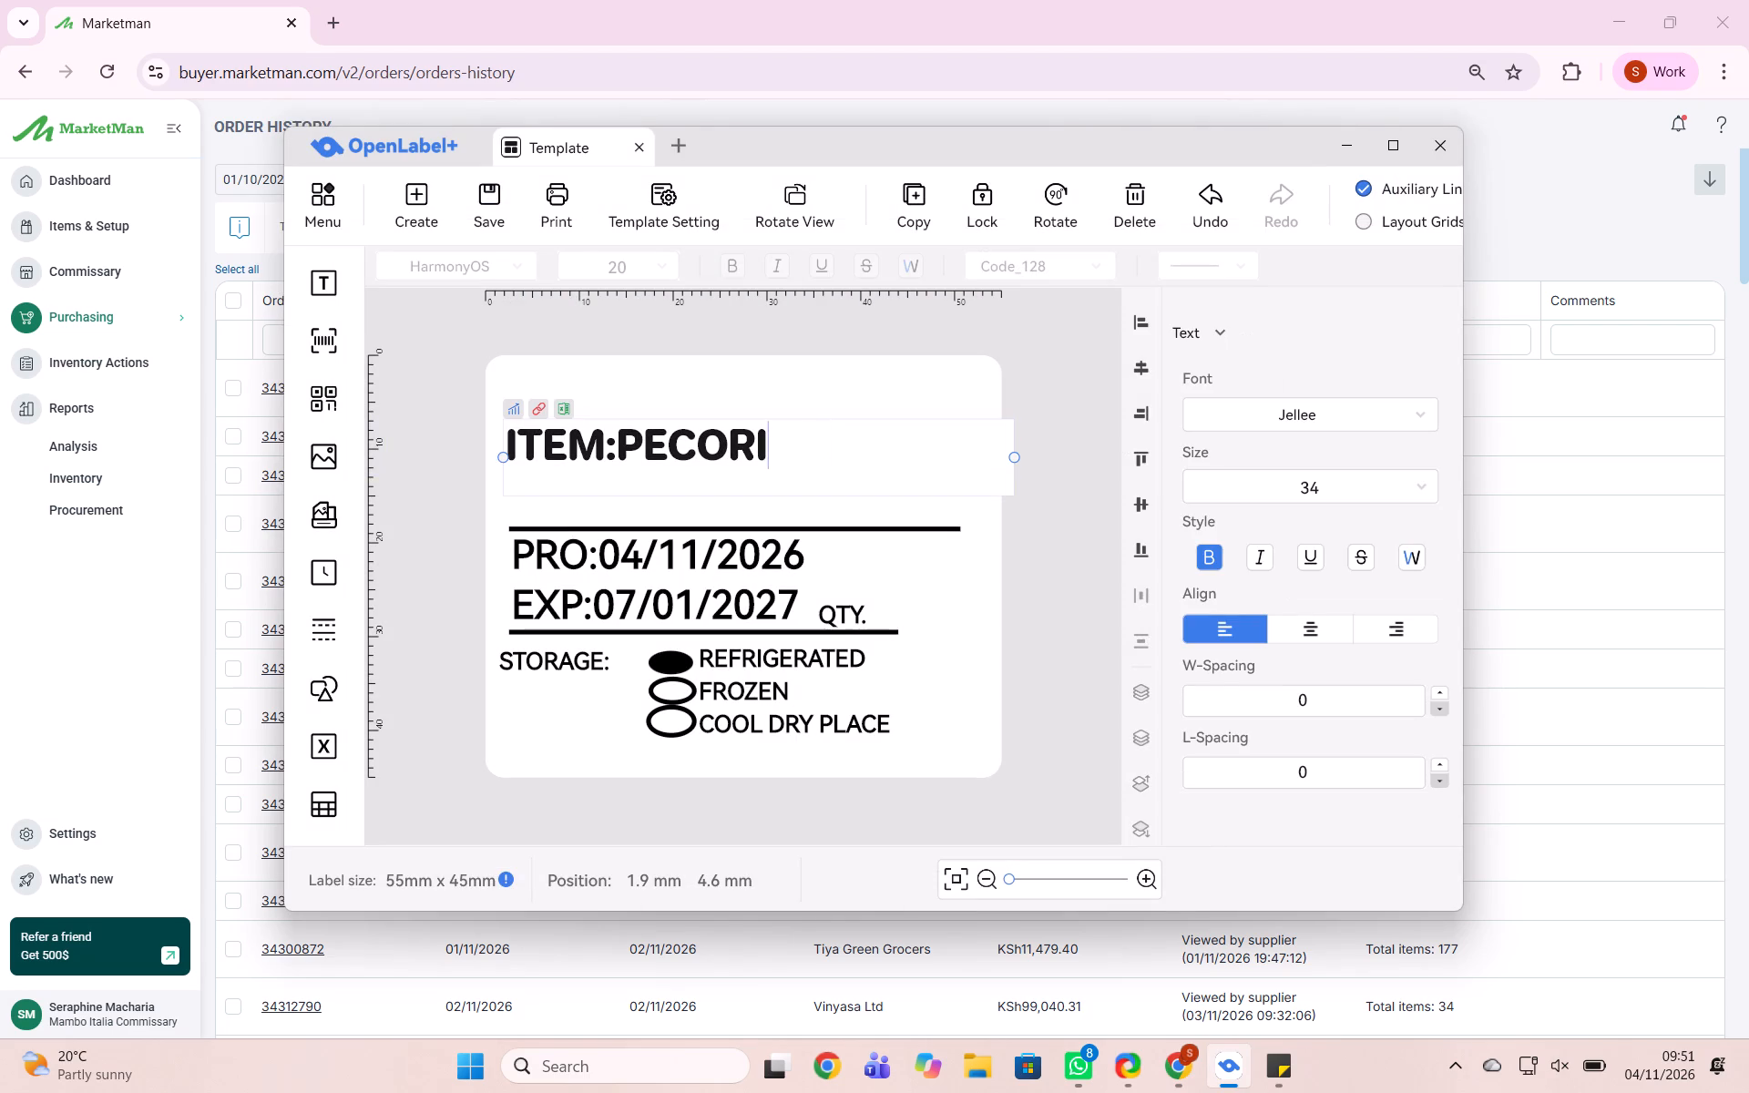
key("BackSpace")
key("BackSpace")
key("BackSpace")
key("BackSpace")
key("BackSpace")
key("BackSpace")
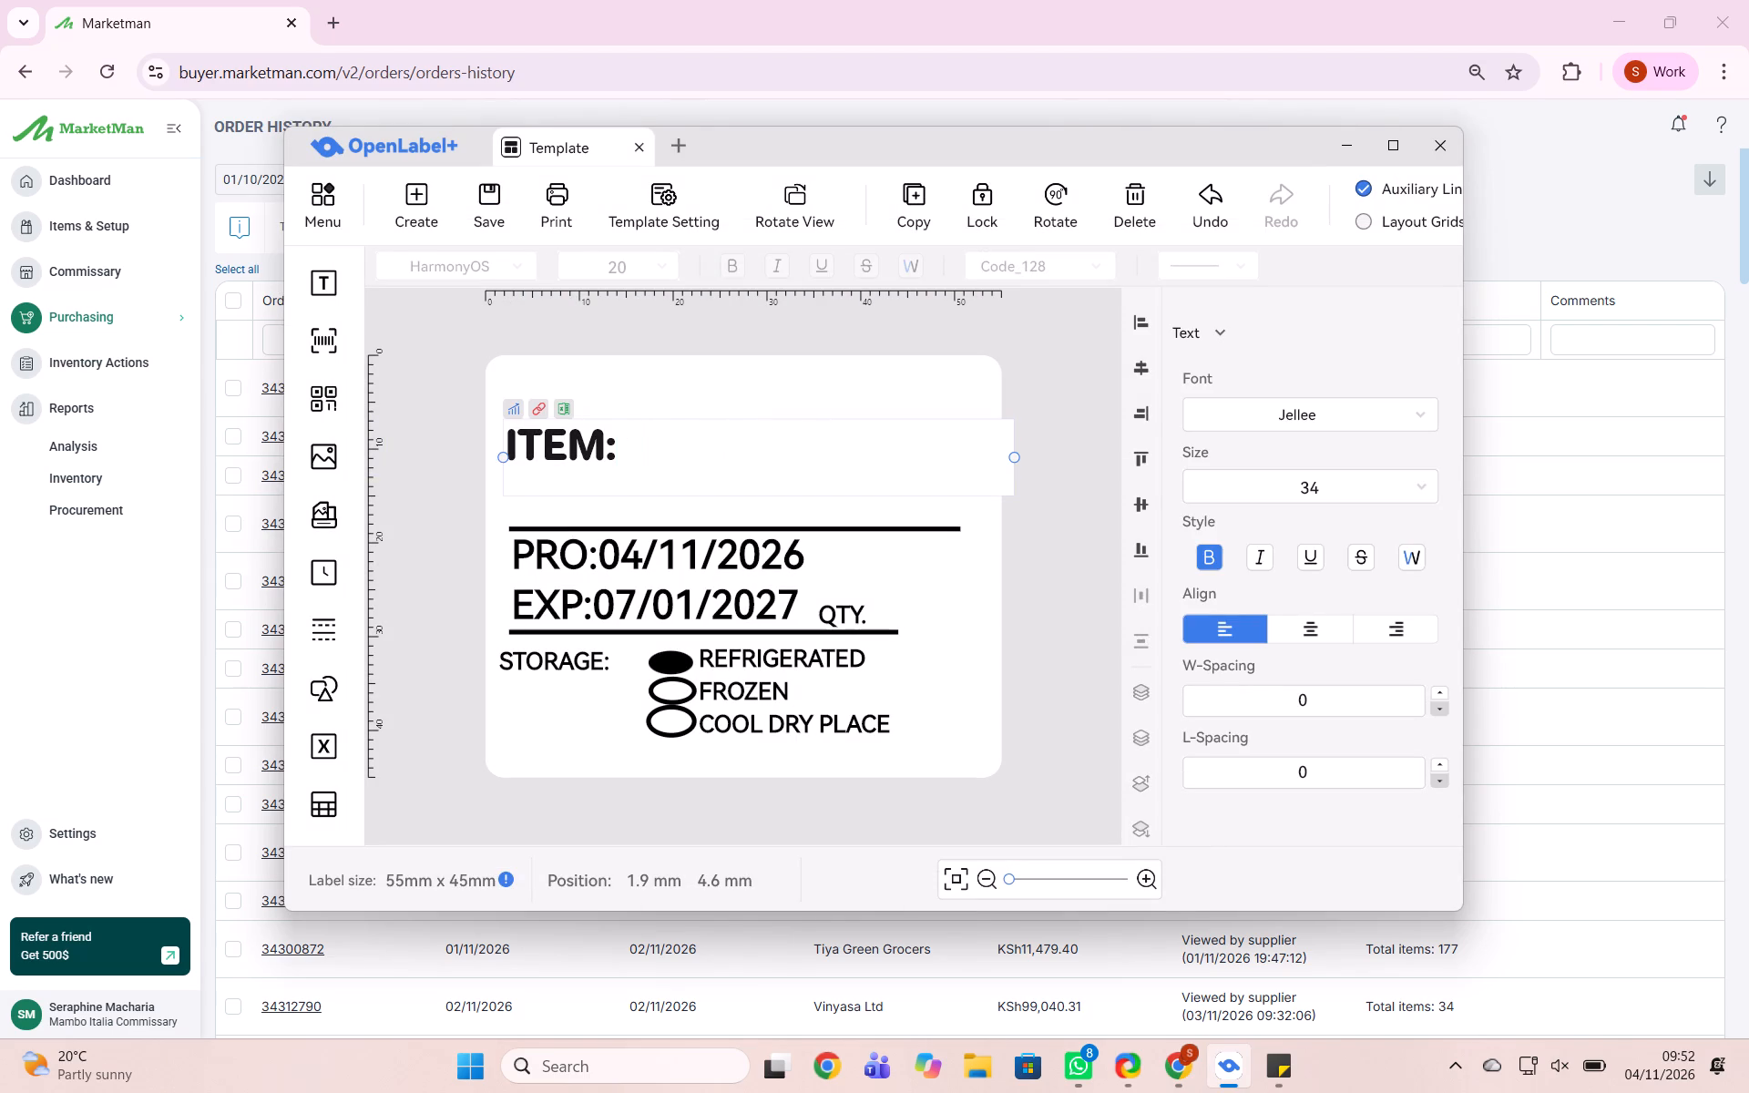
key("g")
type("ORGP")
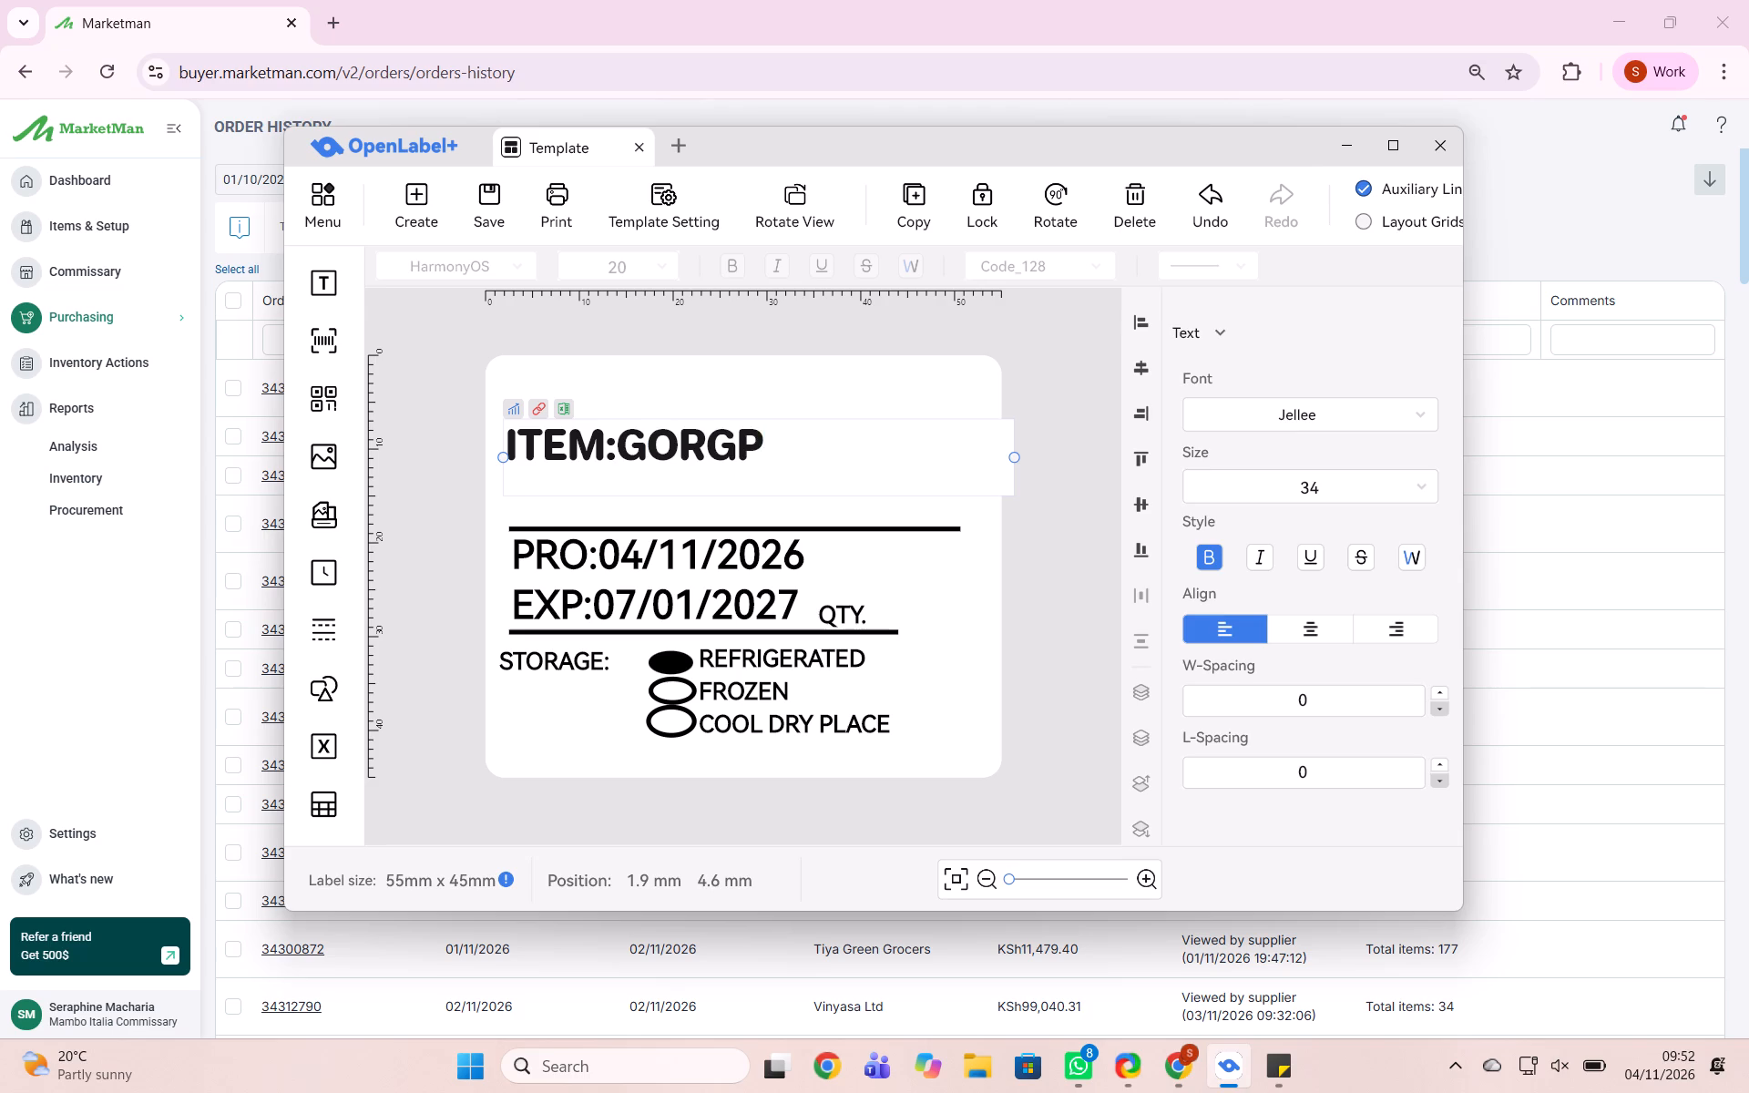
key("BackSpace")
type("ONZOLA")
left_click(811, 643)
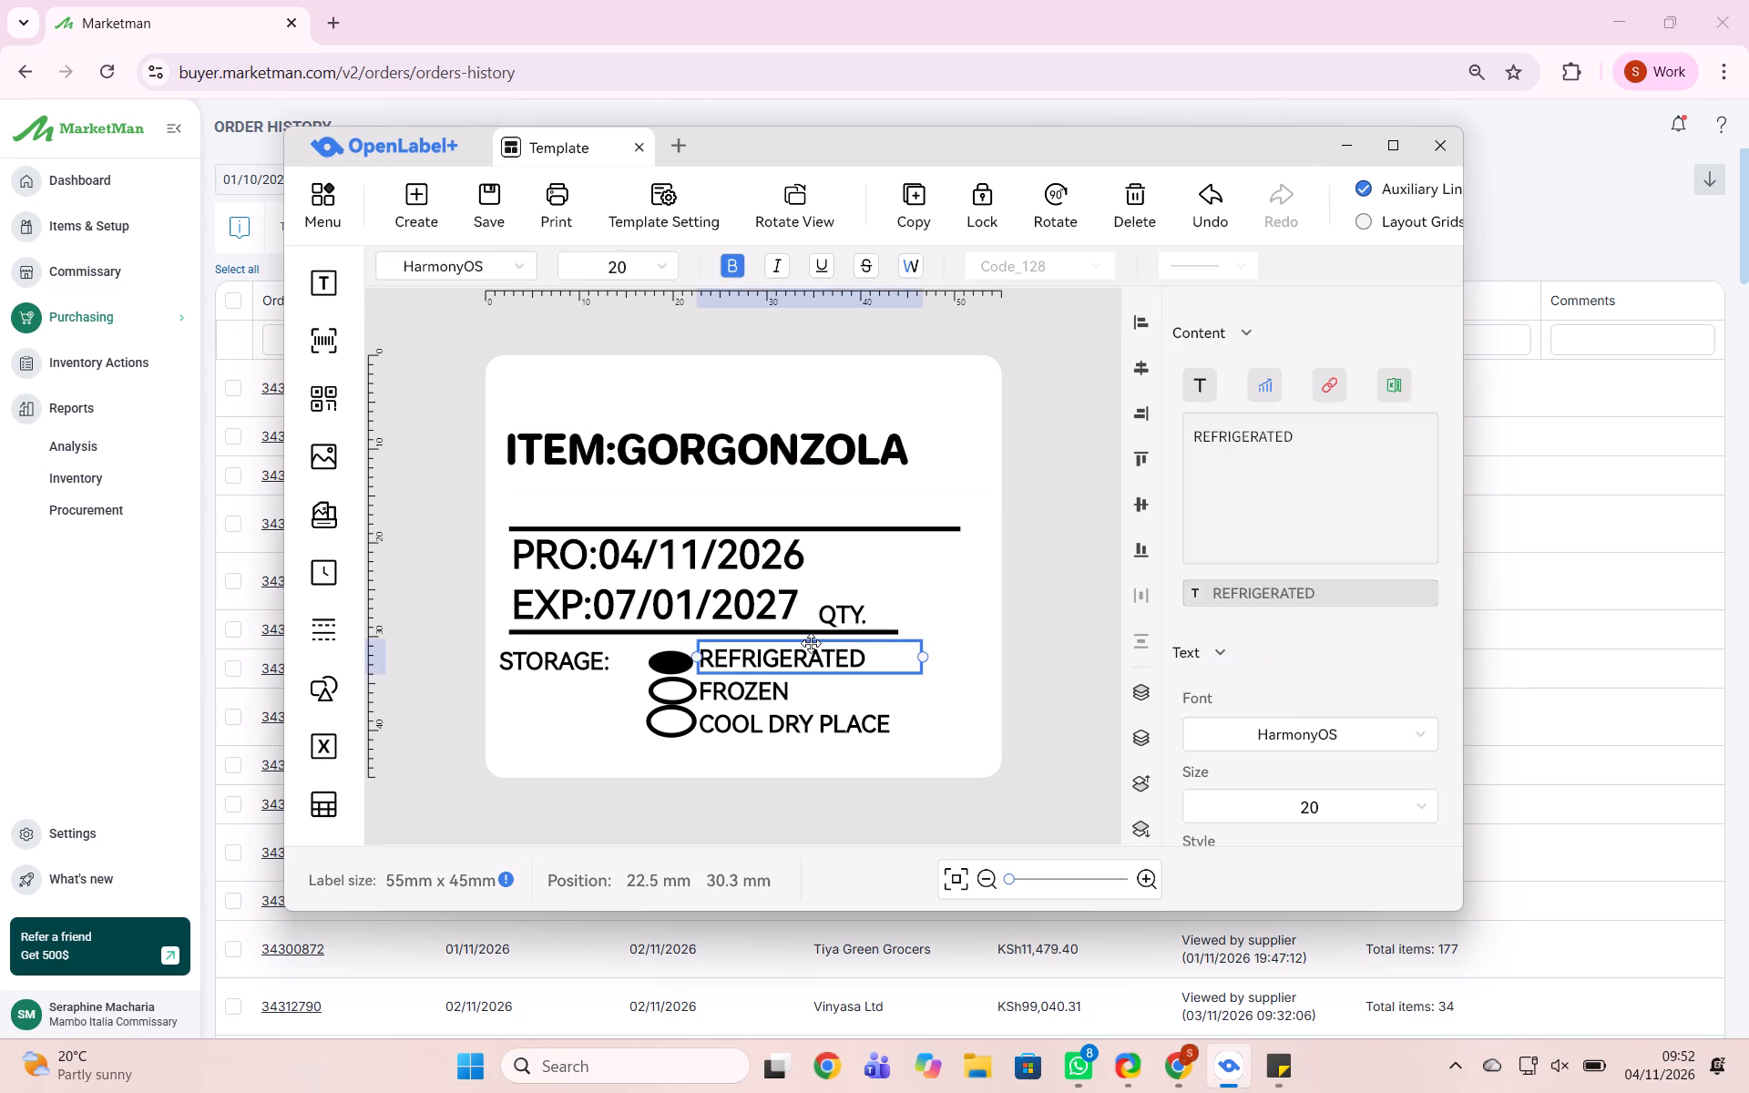
Print 4 copies of the gorgonzola label on the Honeywell PC42E-T printer.
left_click(569, 180)
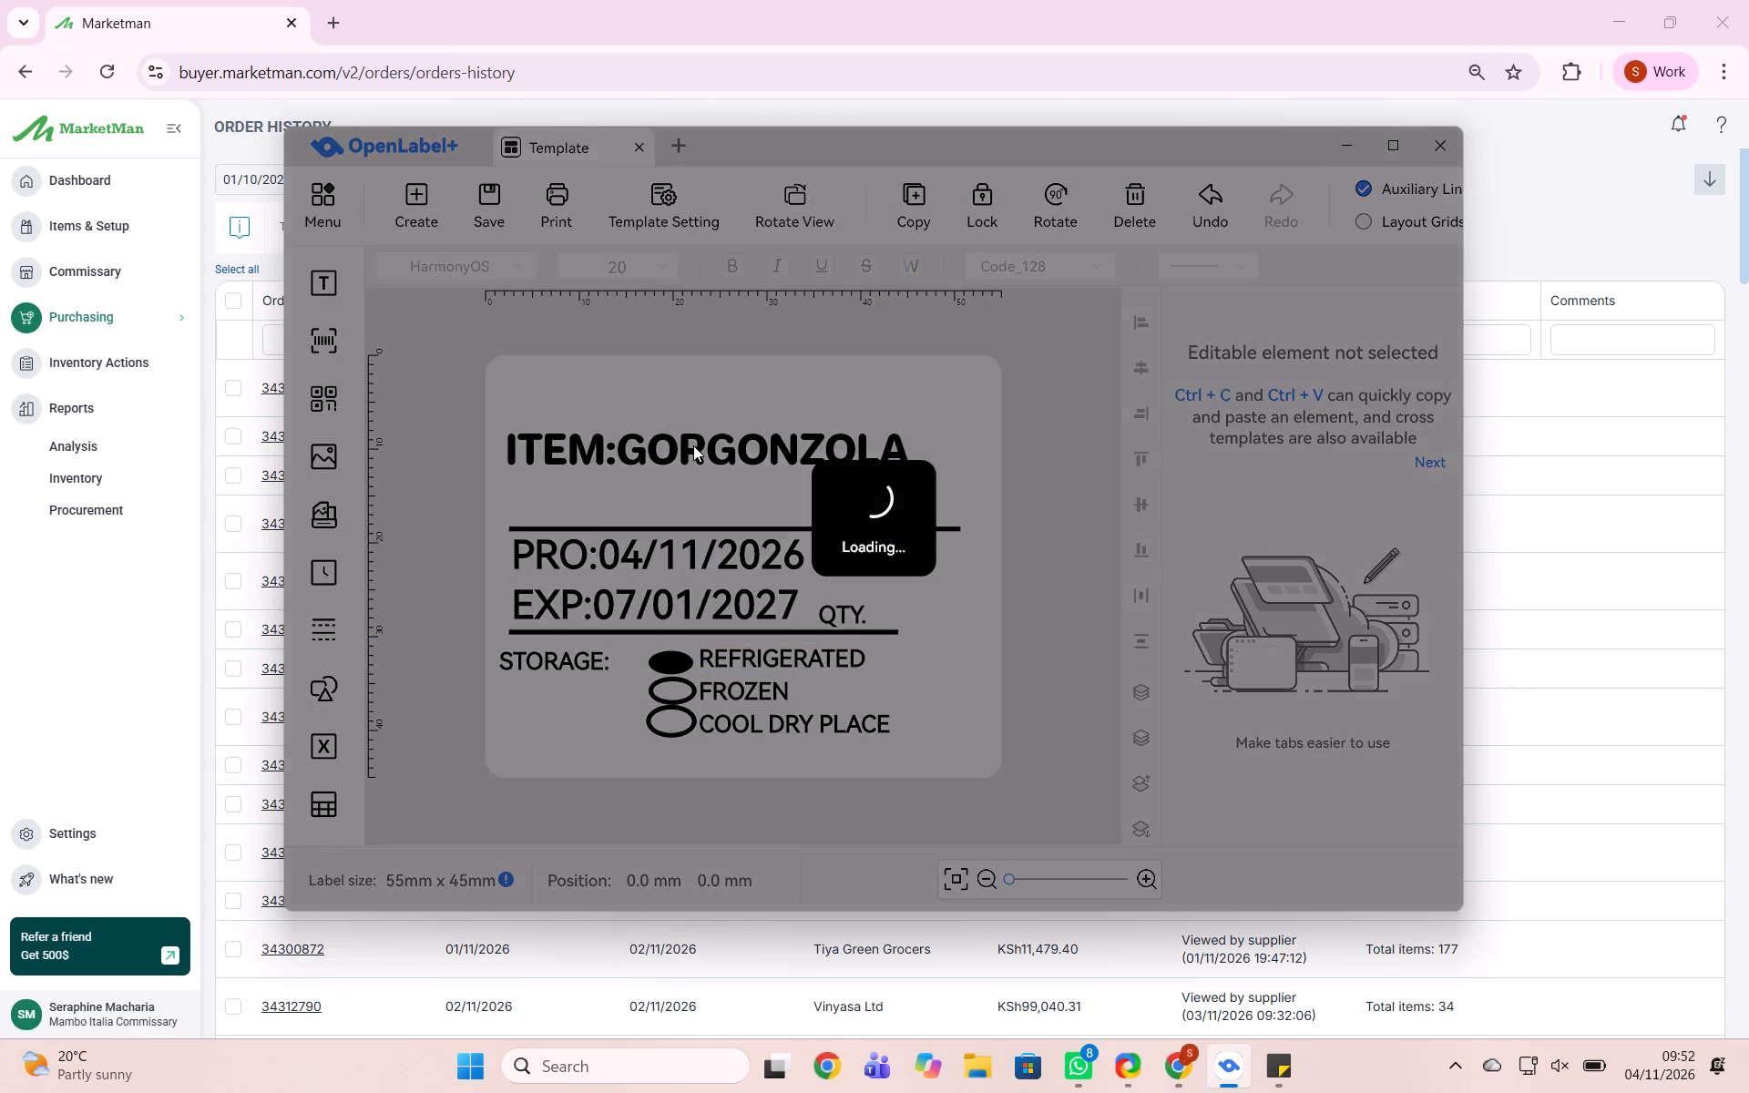
left_click(602, 380)
key("BackSpace")
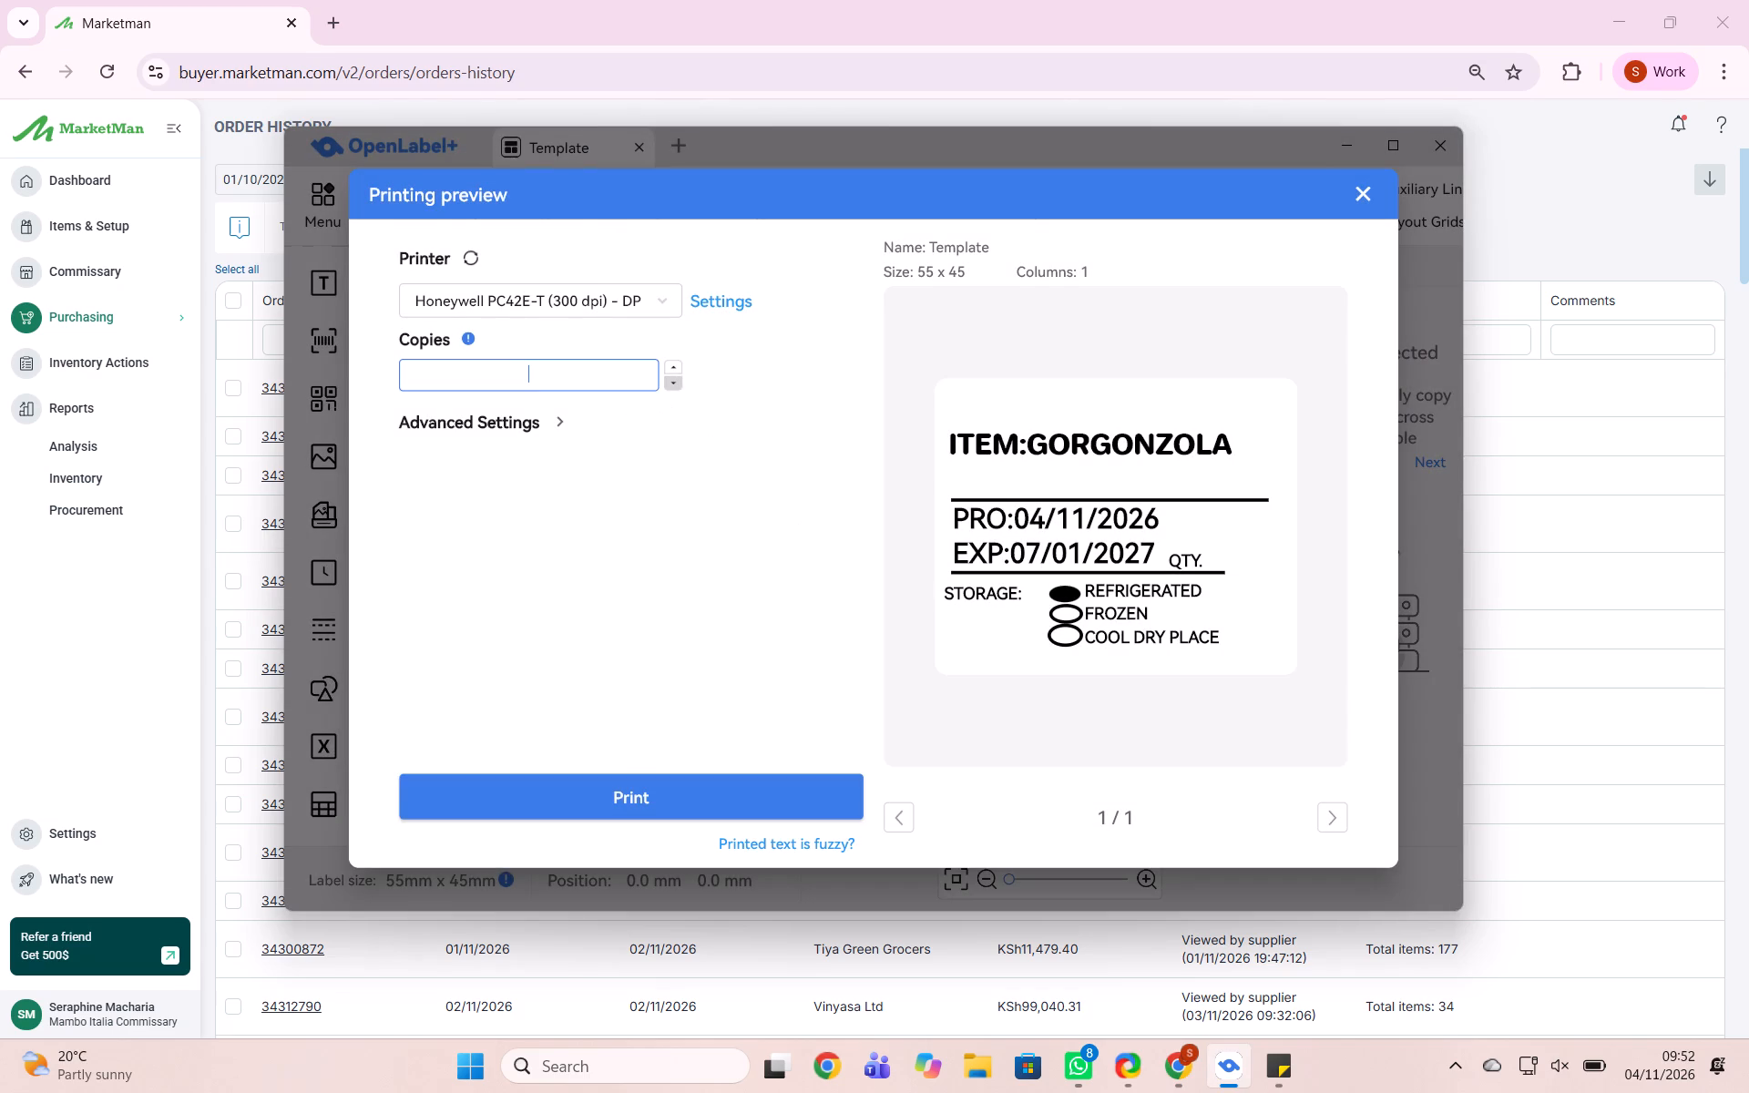
key("4")
left_click(578, 789)
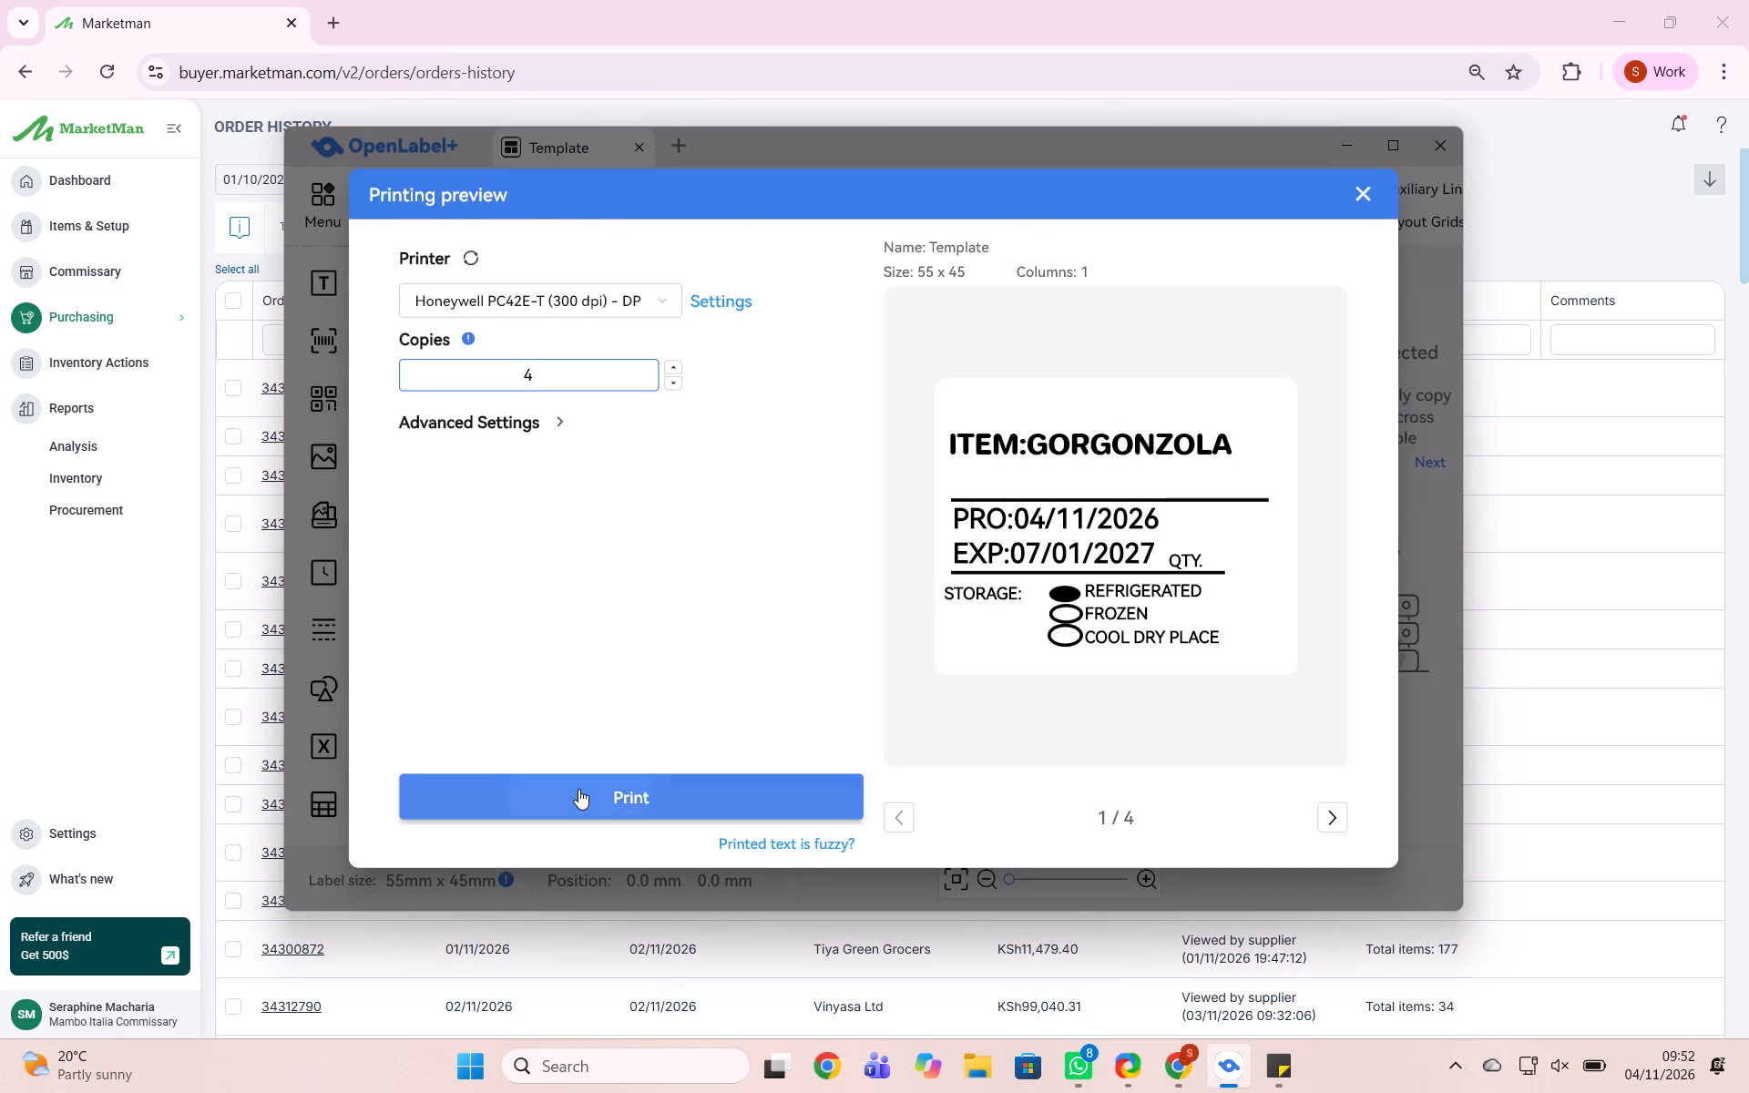
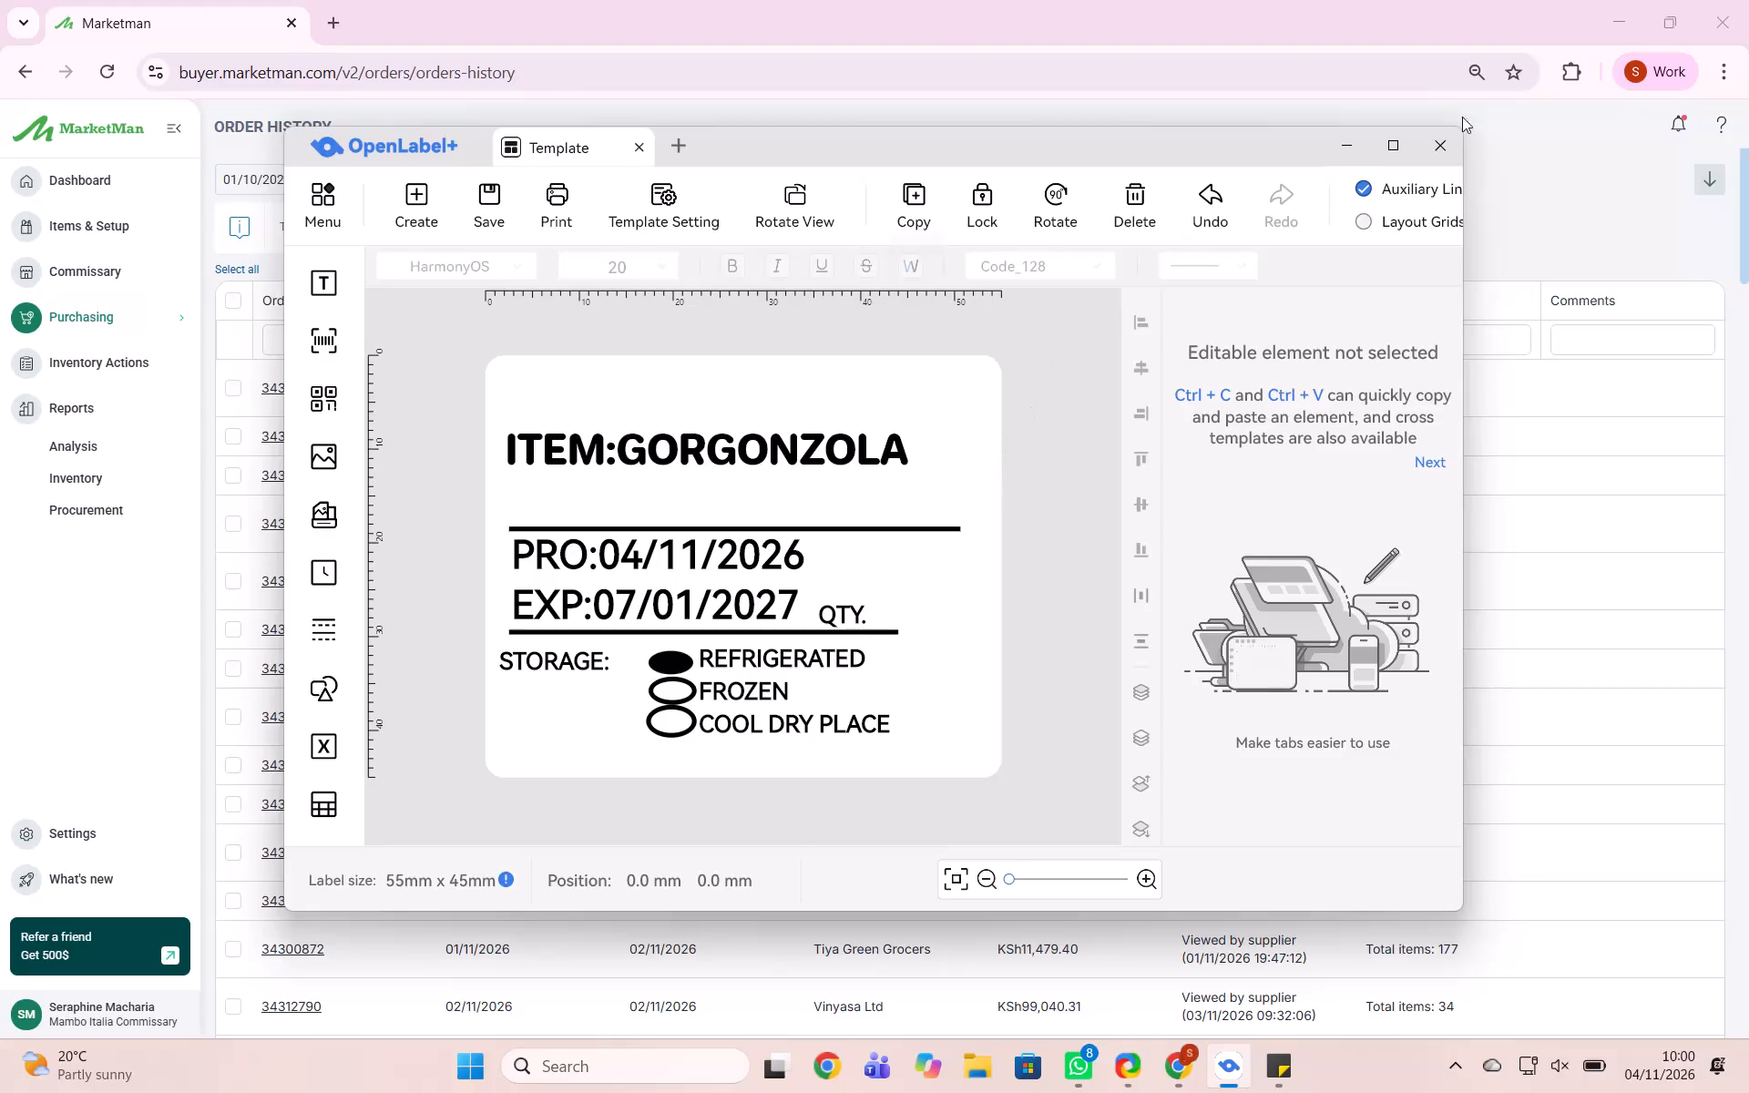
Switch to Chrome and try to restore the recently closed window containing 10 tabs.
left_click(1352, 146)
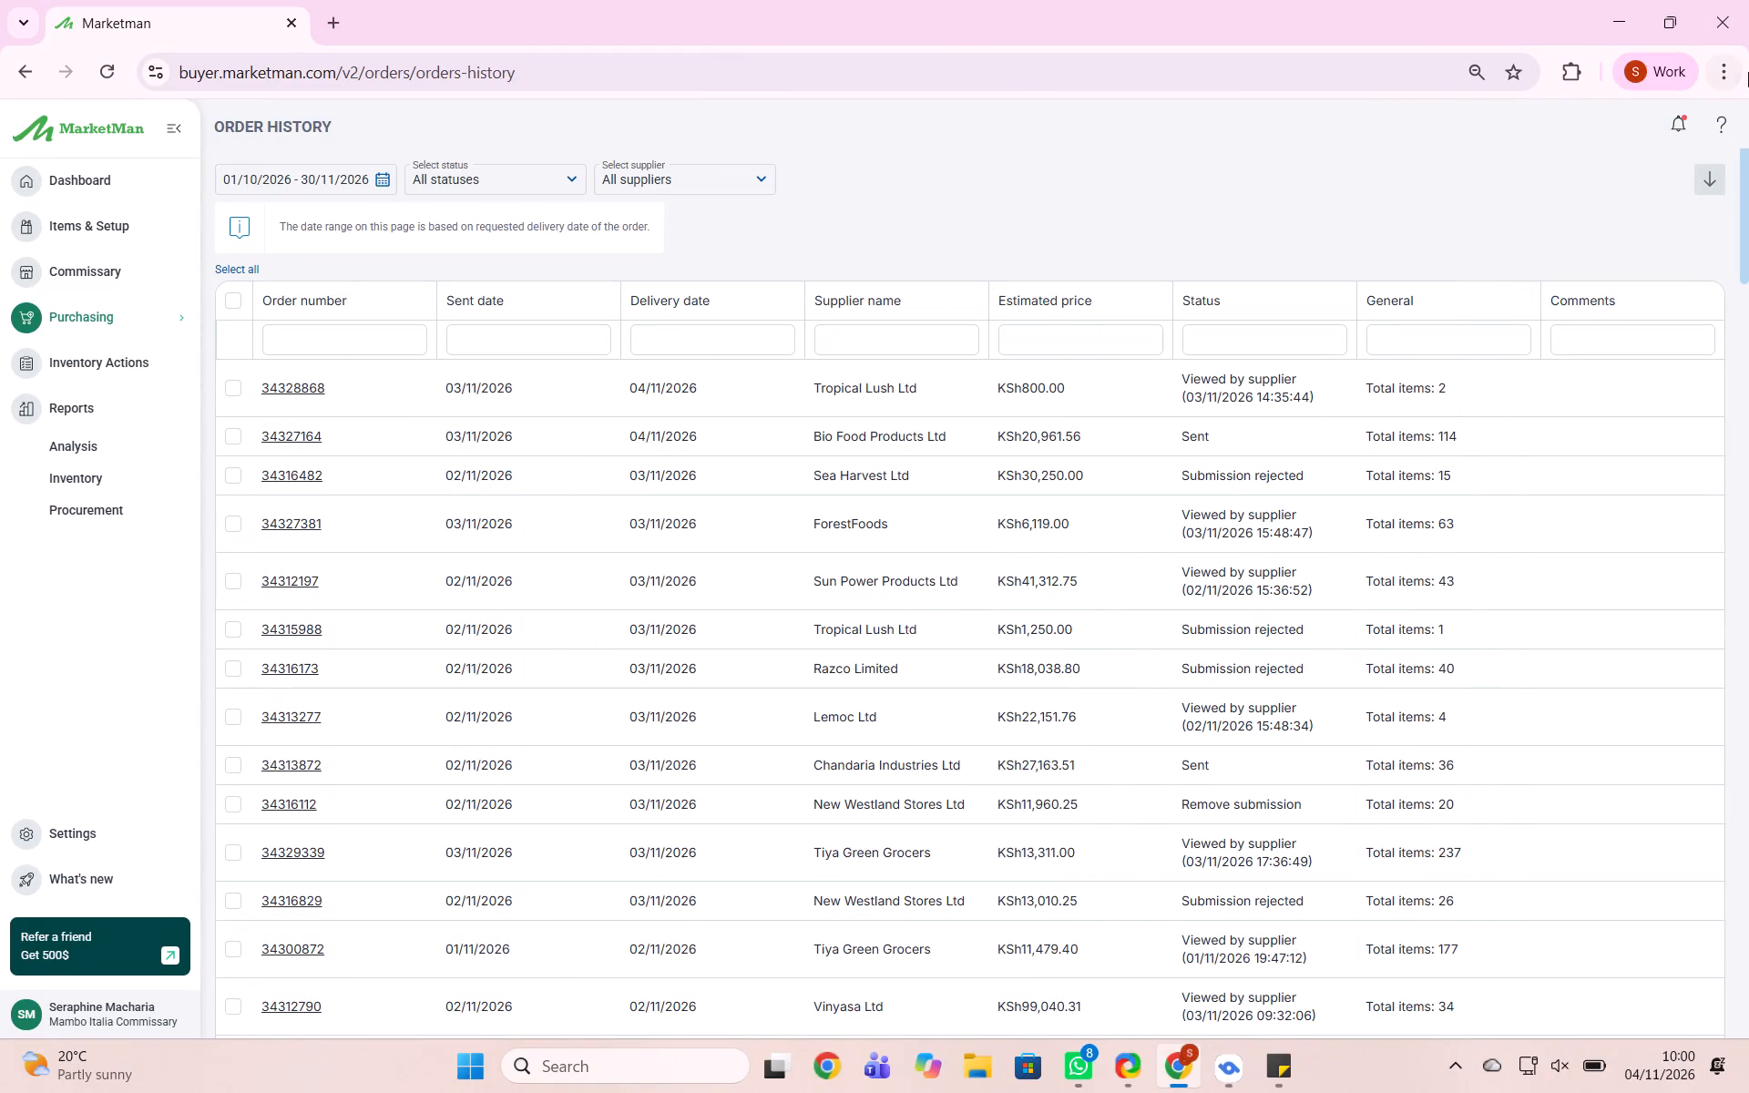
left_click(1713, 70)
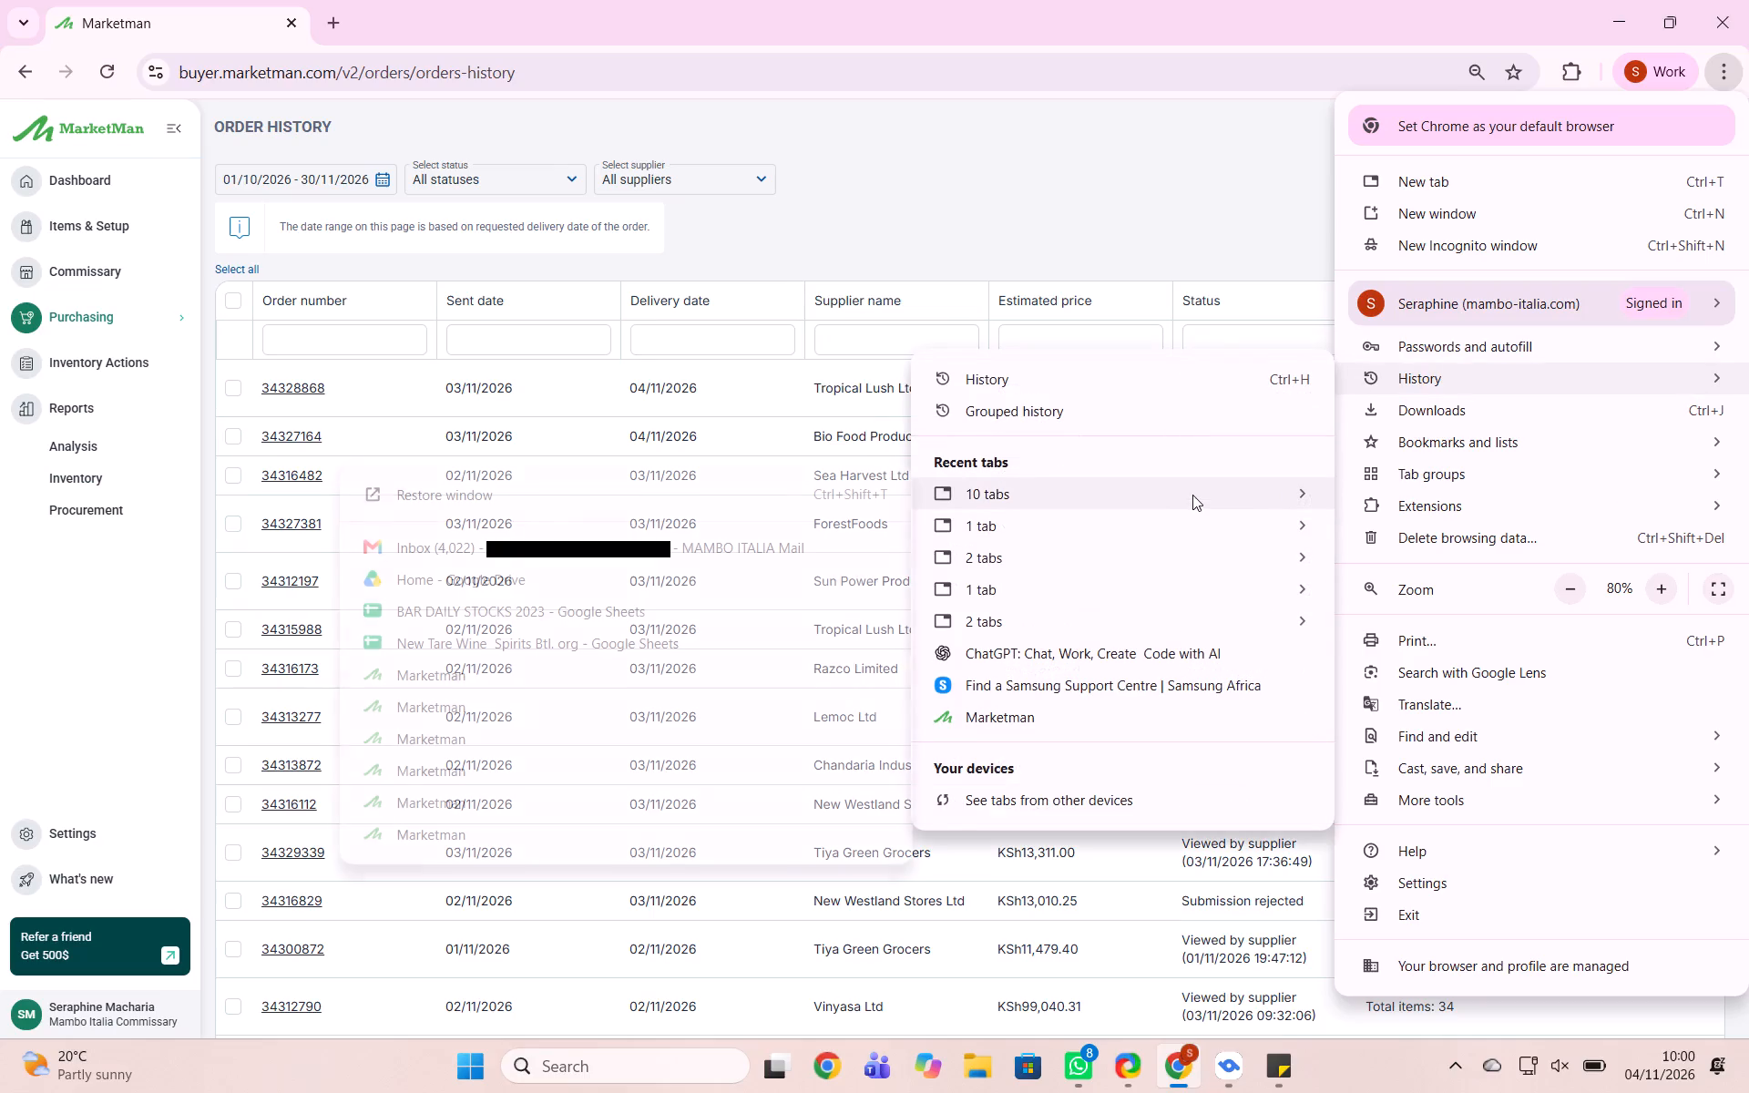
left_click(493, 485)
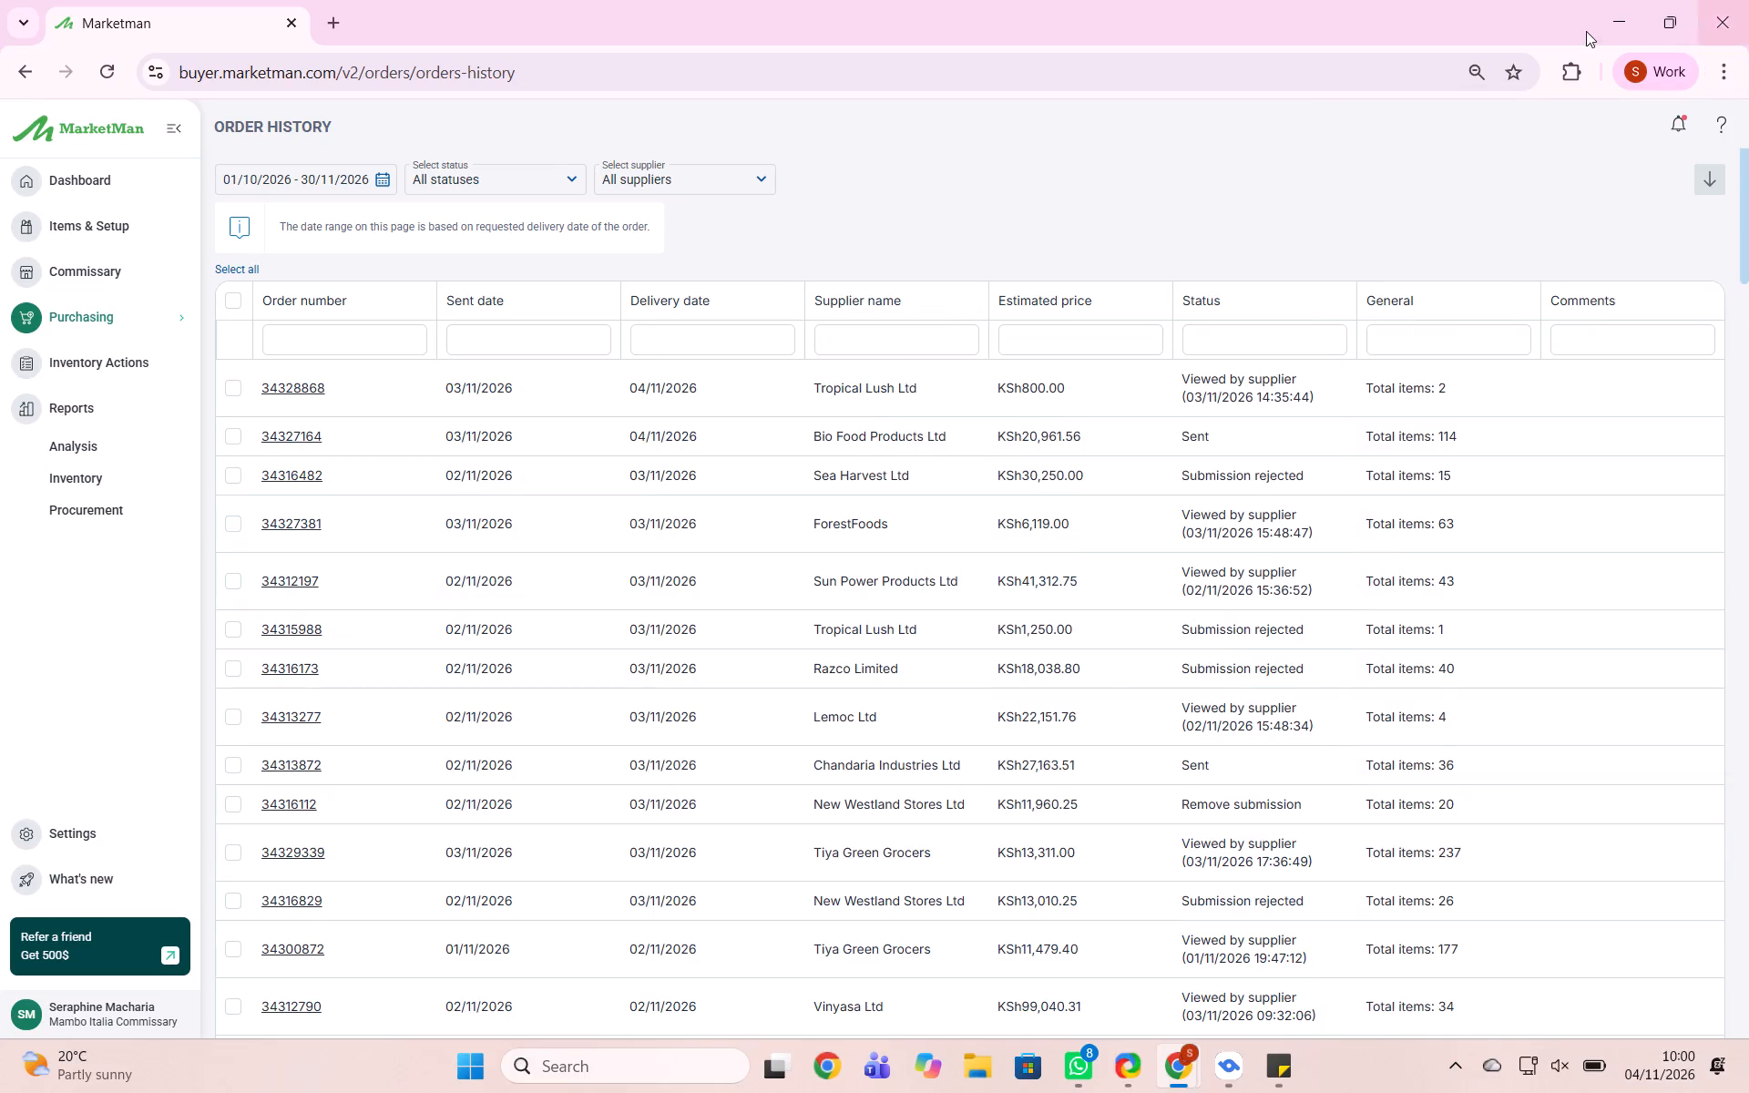
Clear the desktop by minimizing the browser and closing the staff meat sticky note, and launch Kuro.
left_click(1618, 22)
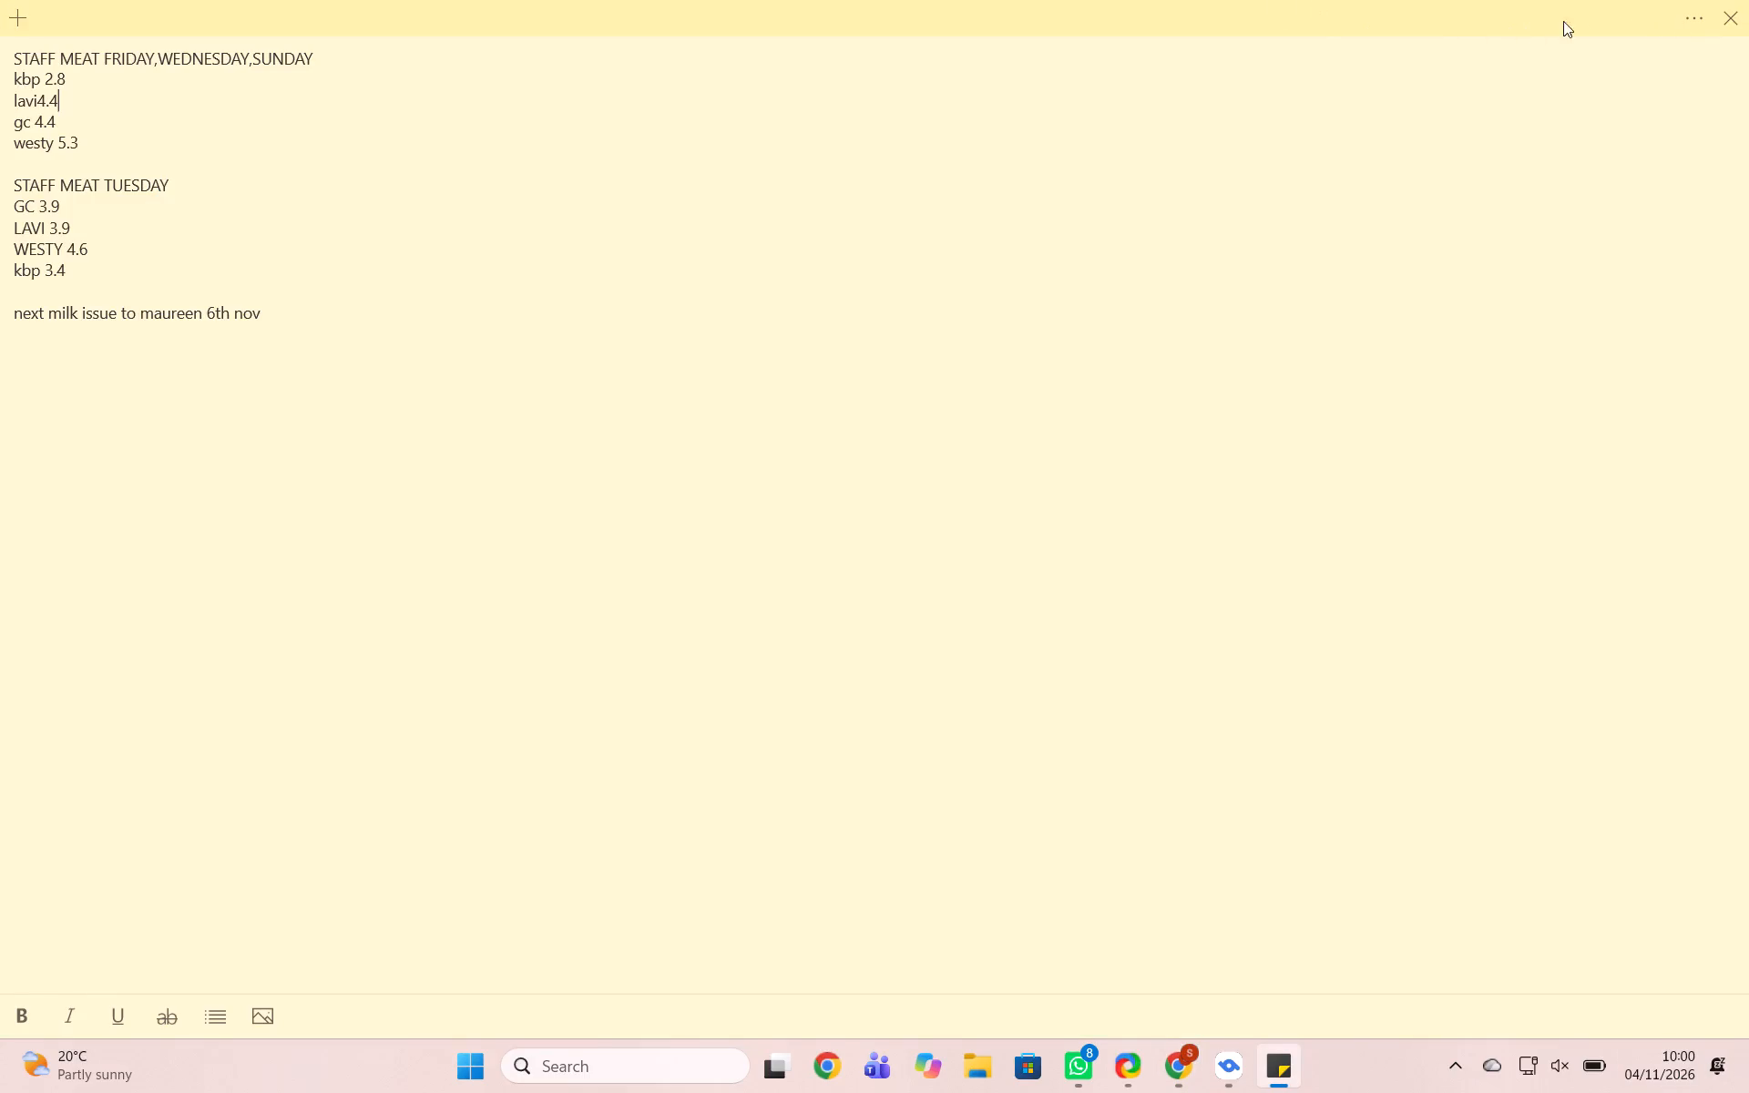
left_click(1734, 20)
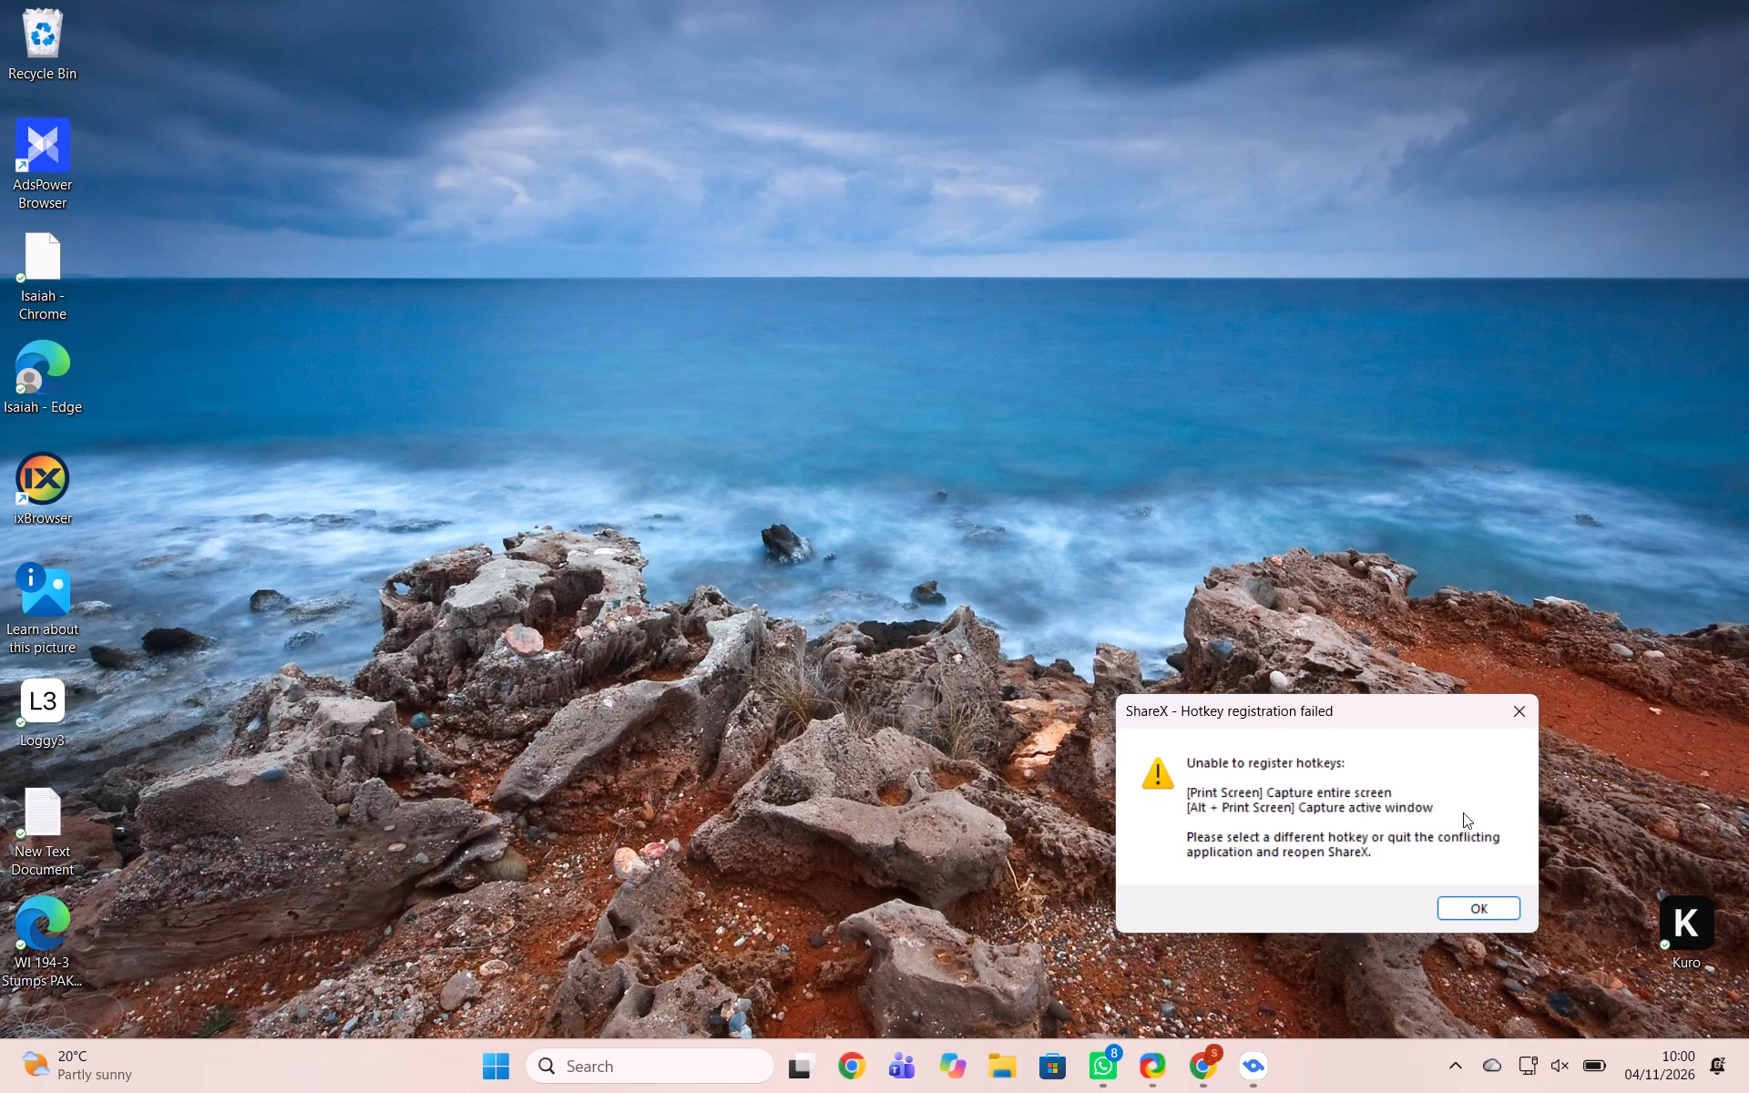
double_click(1684, 921)
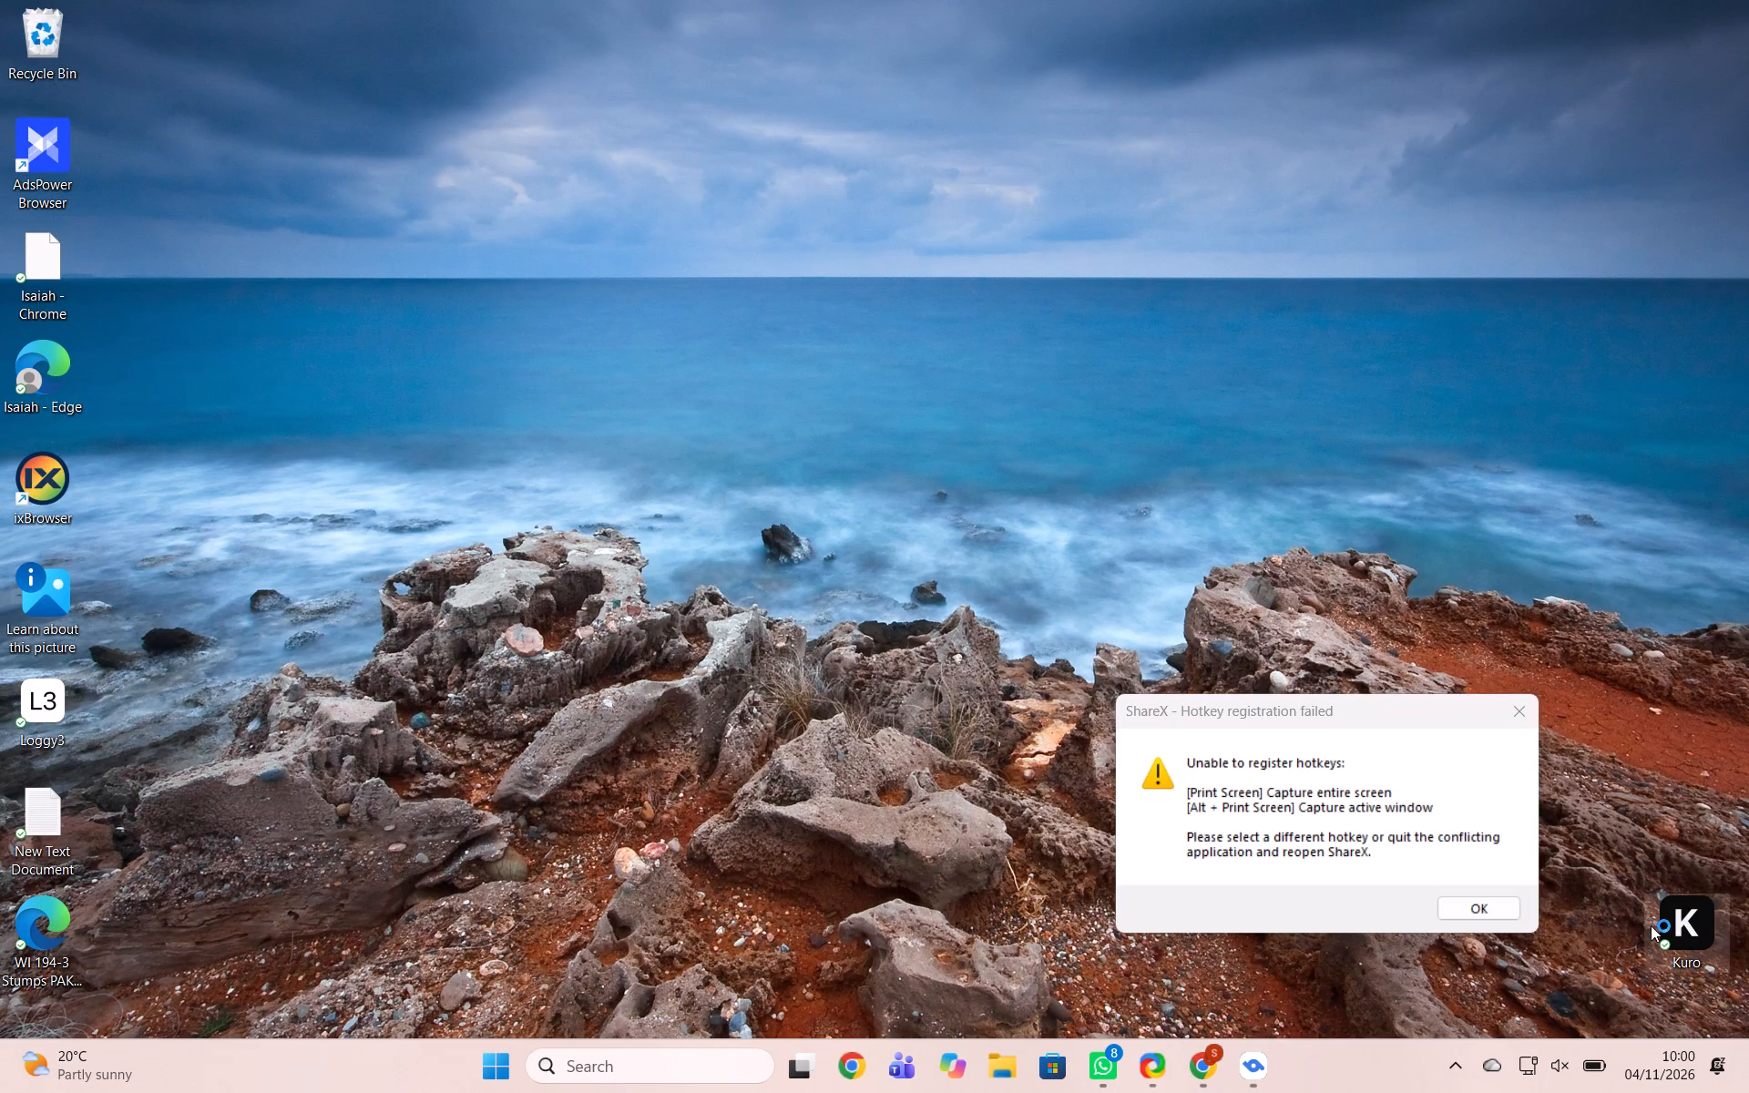
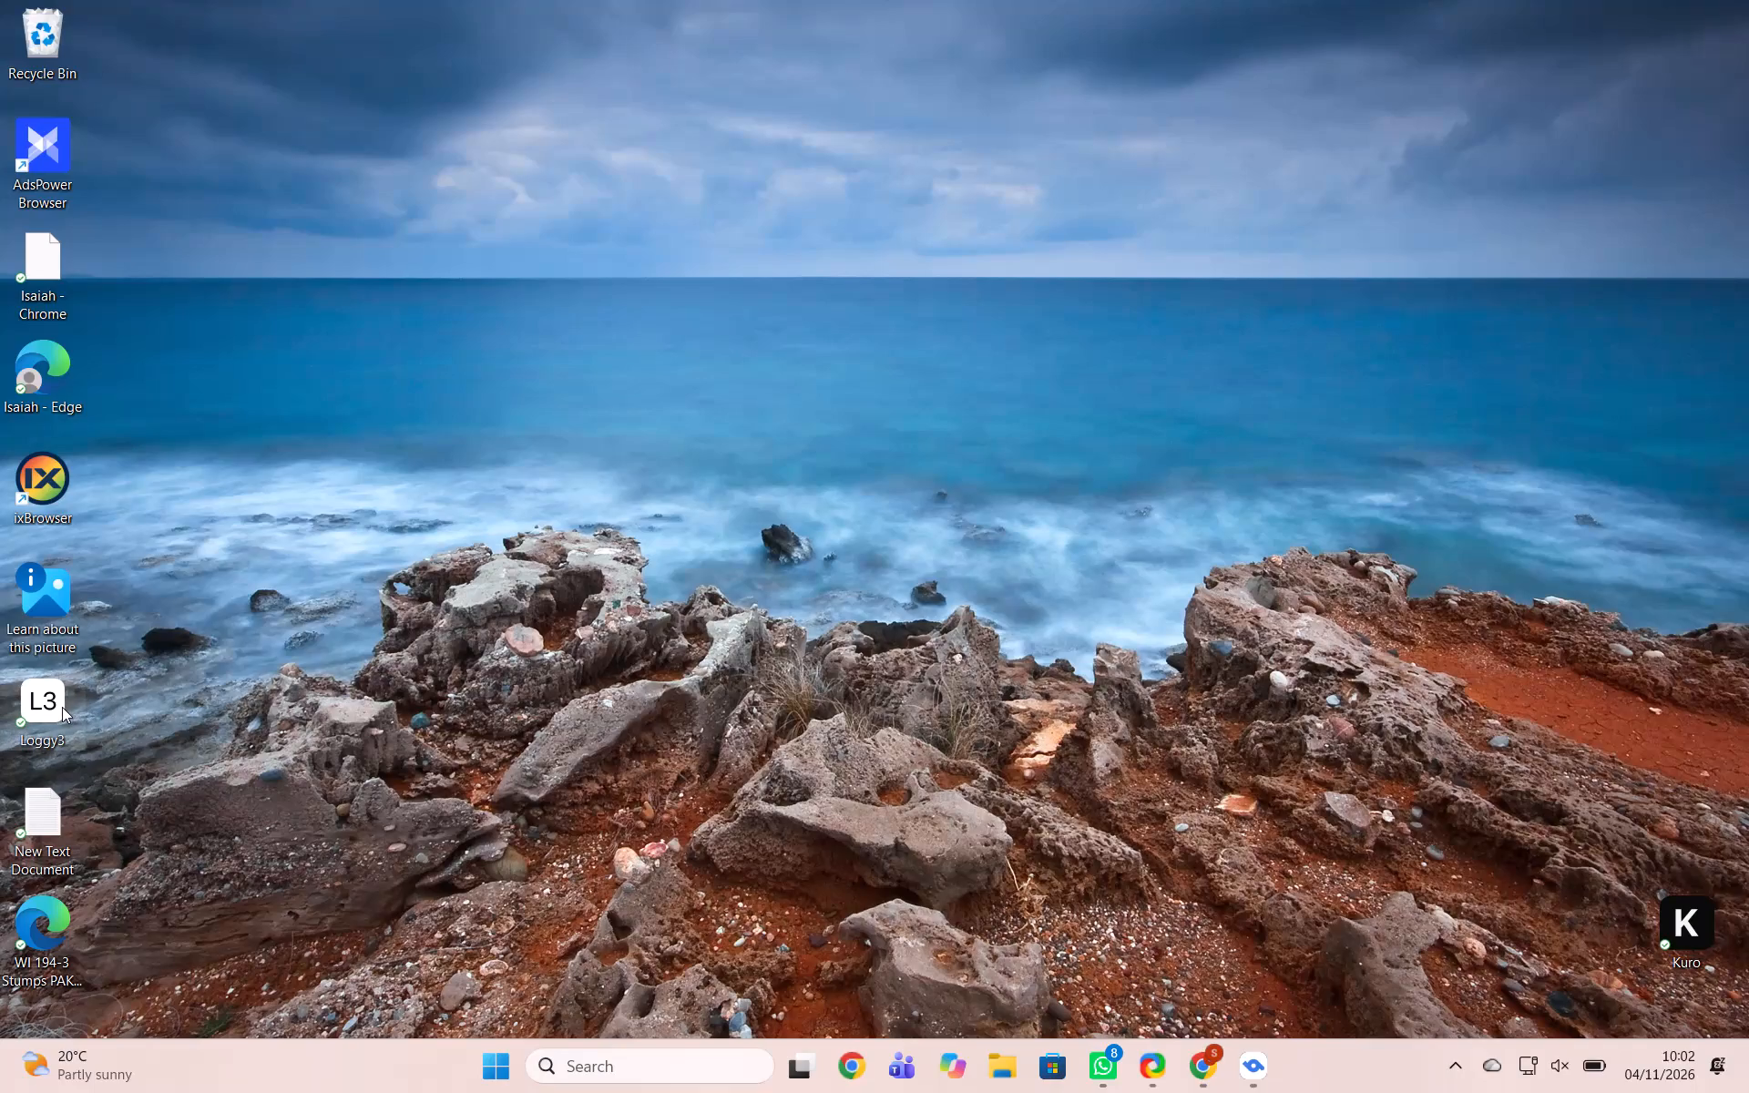
Launch Loggy3 from the desktop and maximize its window.
double_click(36, 711)
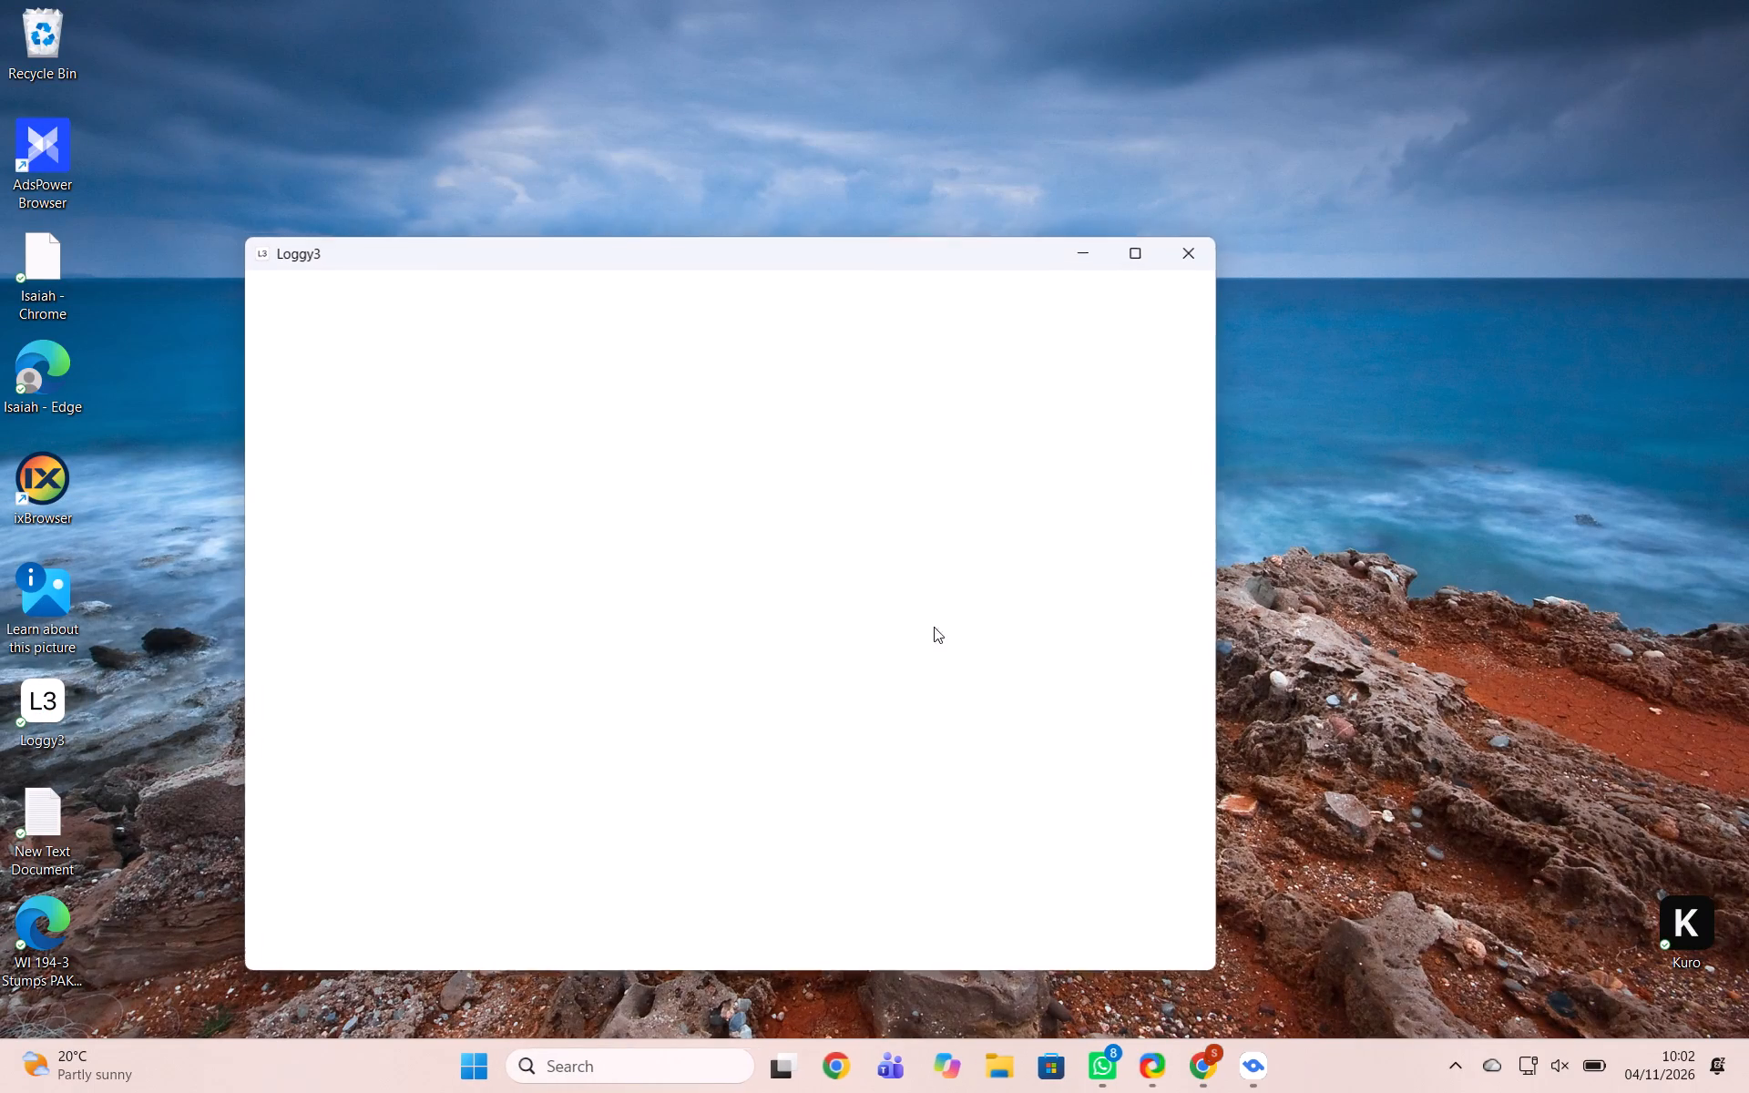
left_click(1149, 260)
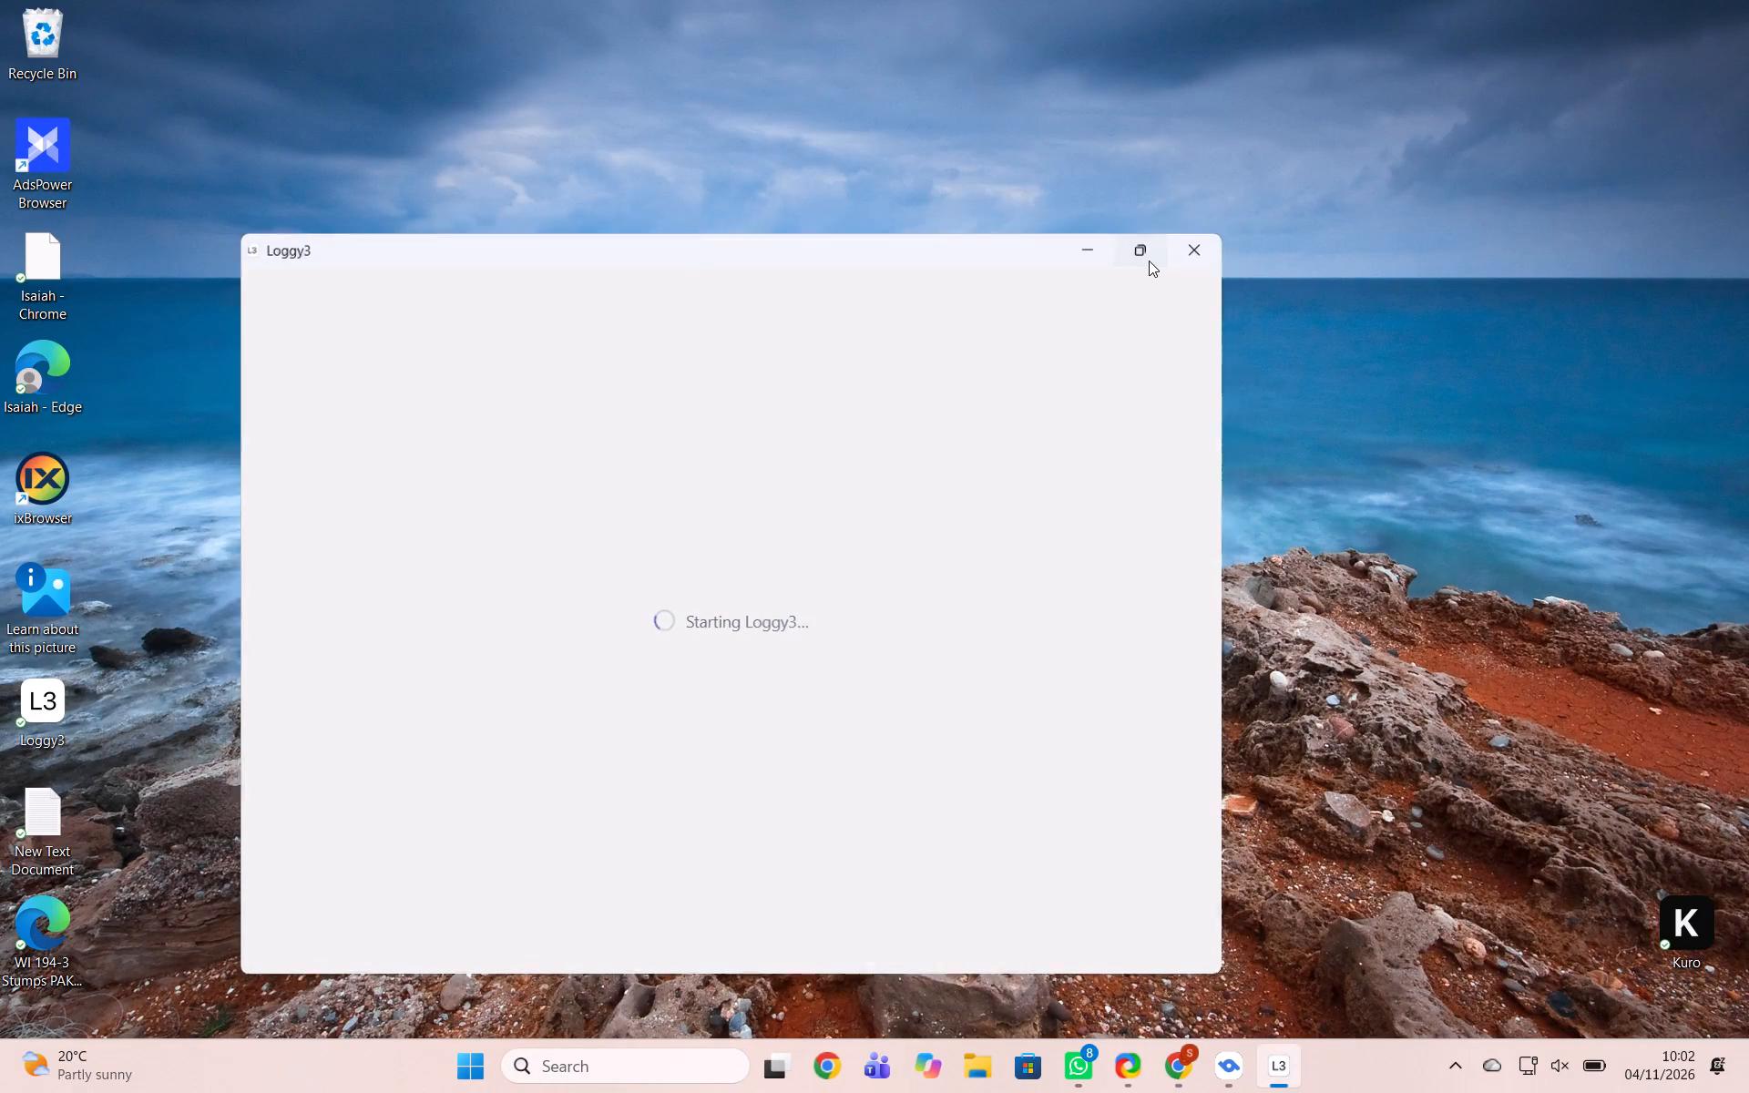